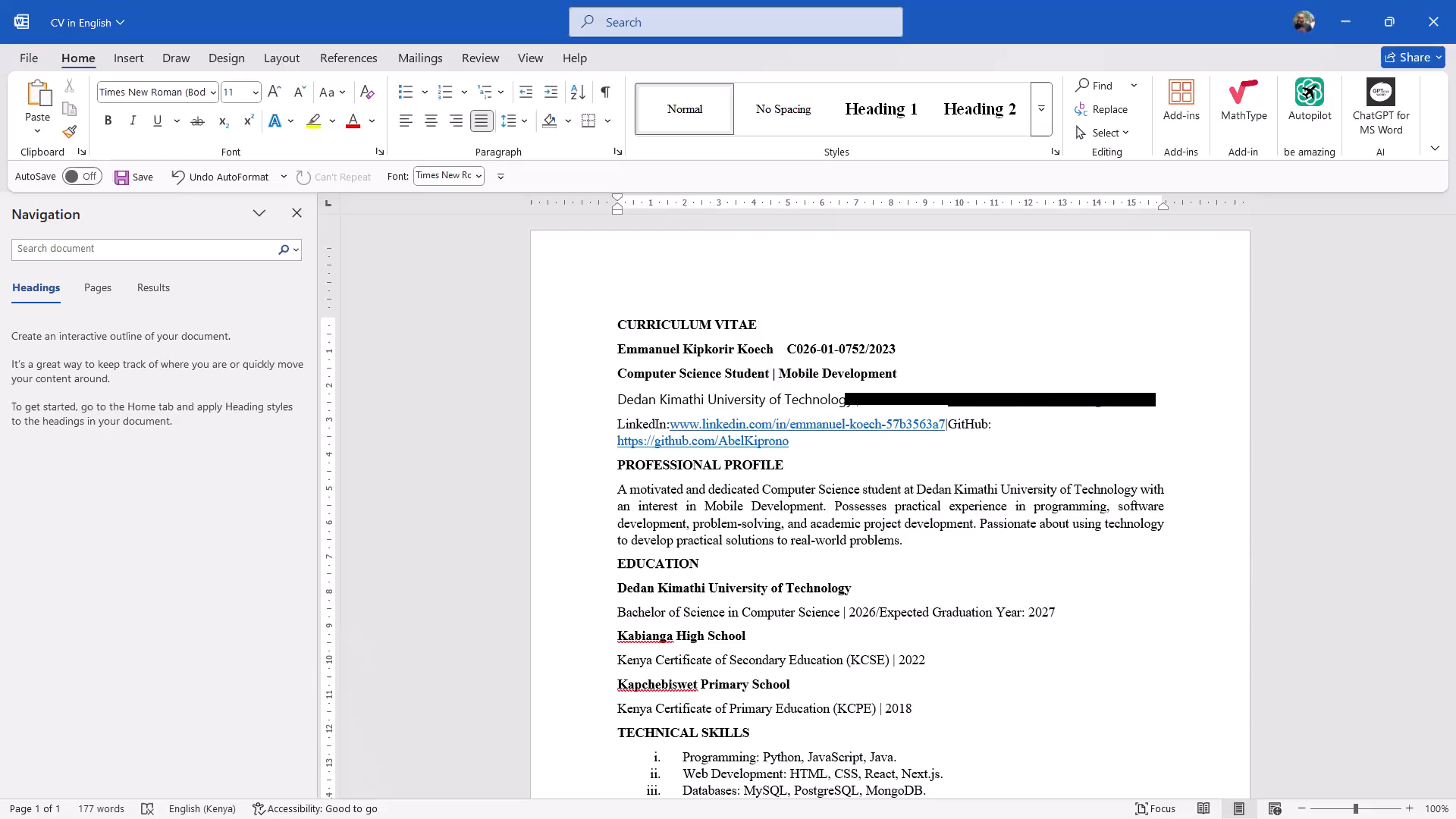
Try to pull the GitHub link up beside its "GitHub:" label in the CV's contact details.
click(1034, 428)
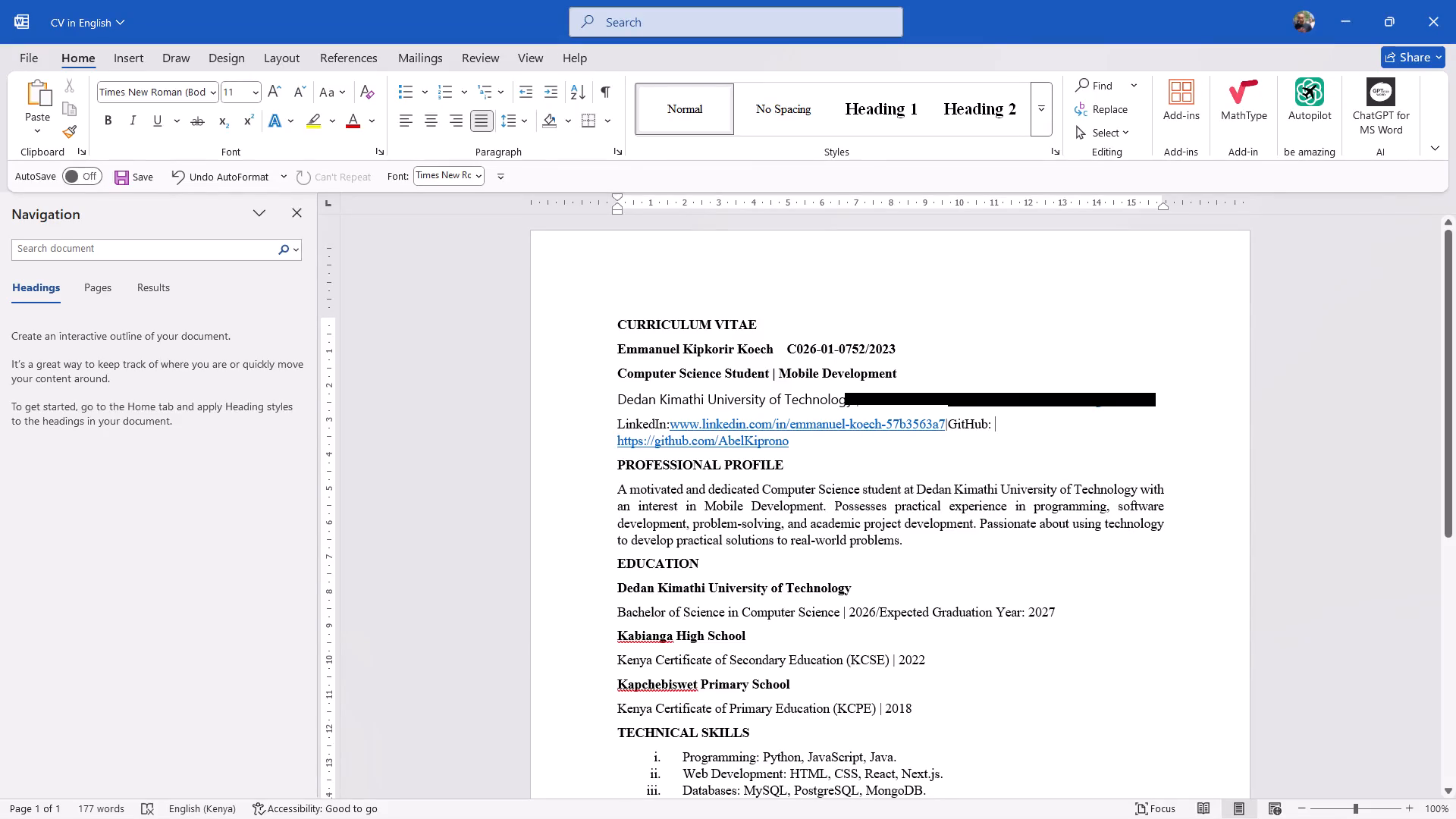
key(Delete)
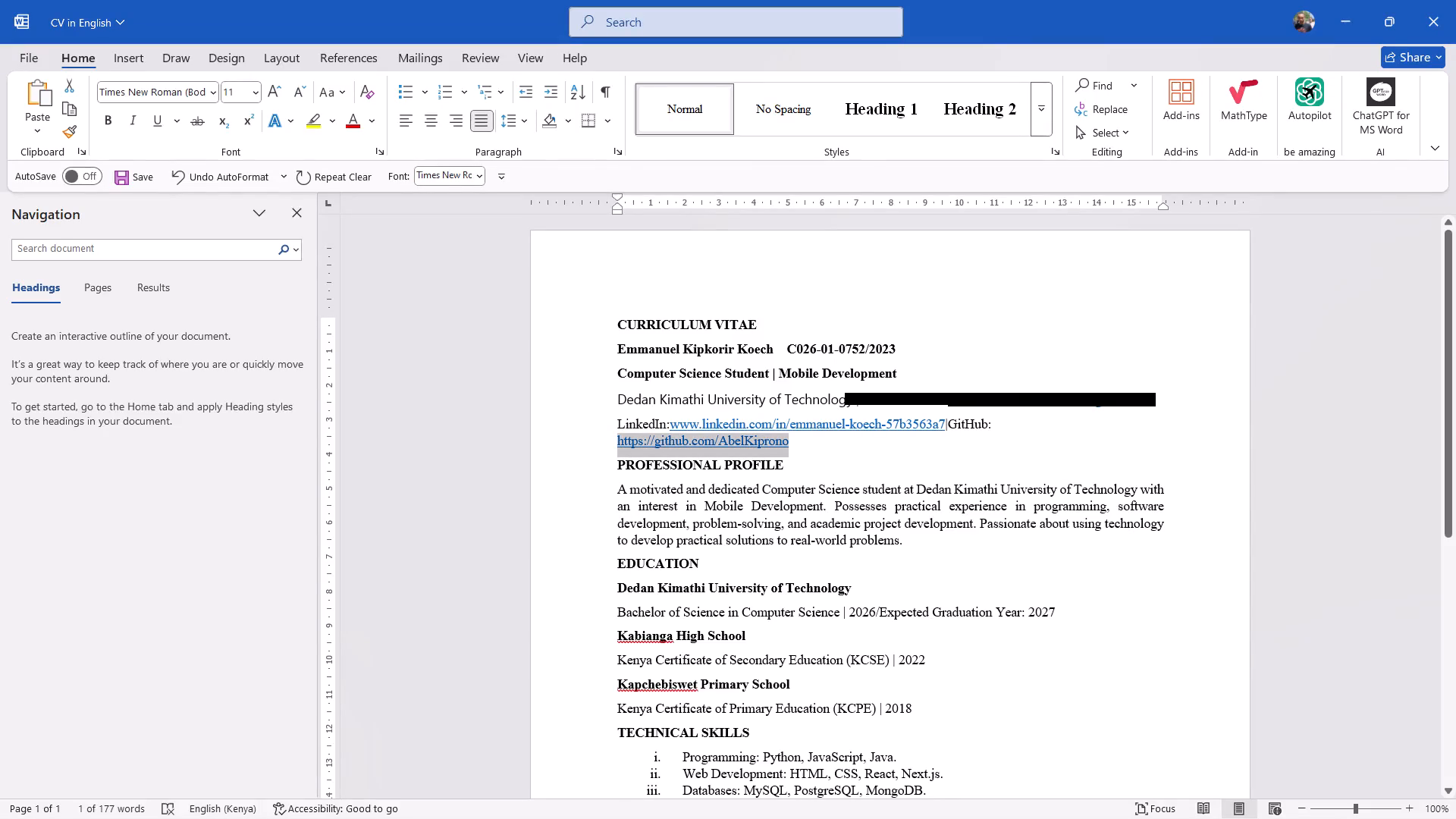
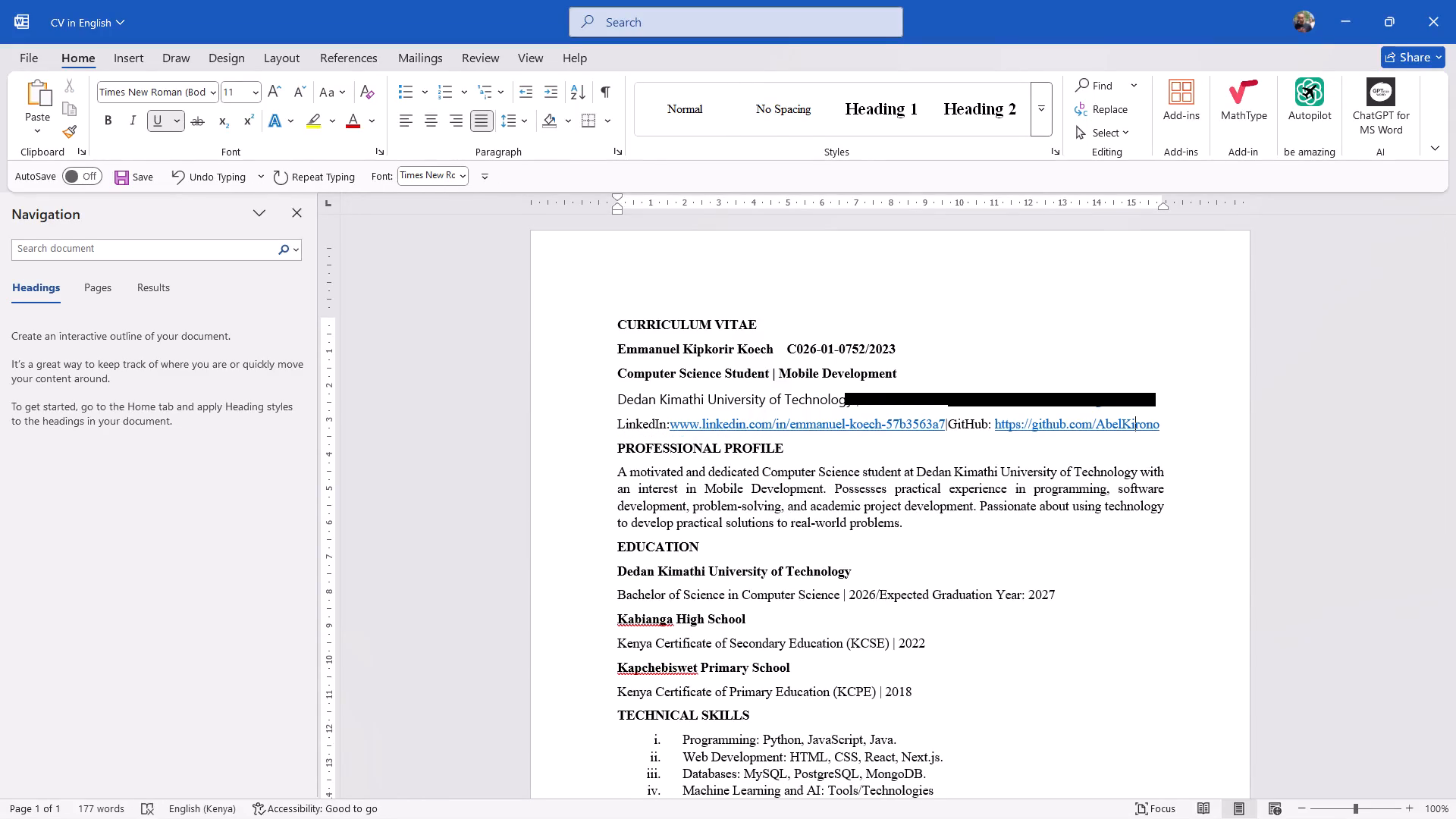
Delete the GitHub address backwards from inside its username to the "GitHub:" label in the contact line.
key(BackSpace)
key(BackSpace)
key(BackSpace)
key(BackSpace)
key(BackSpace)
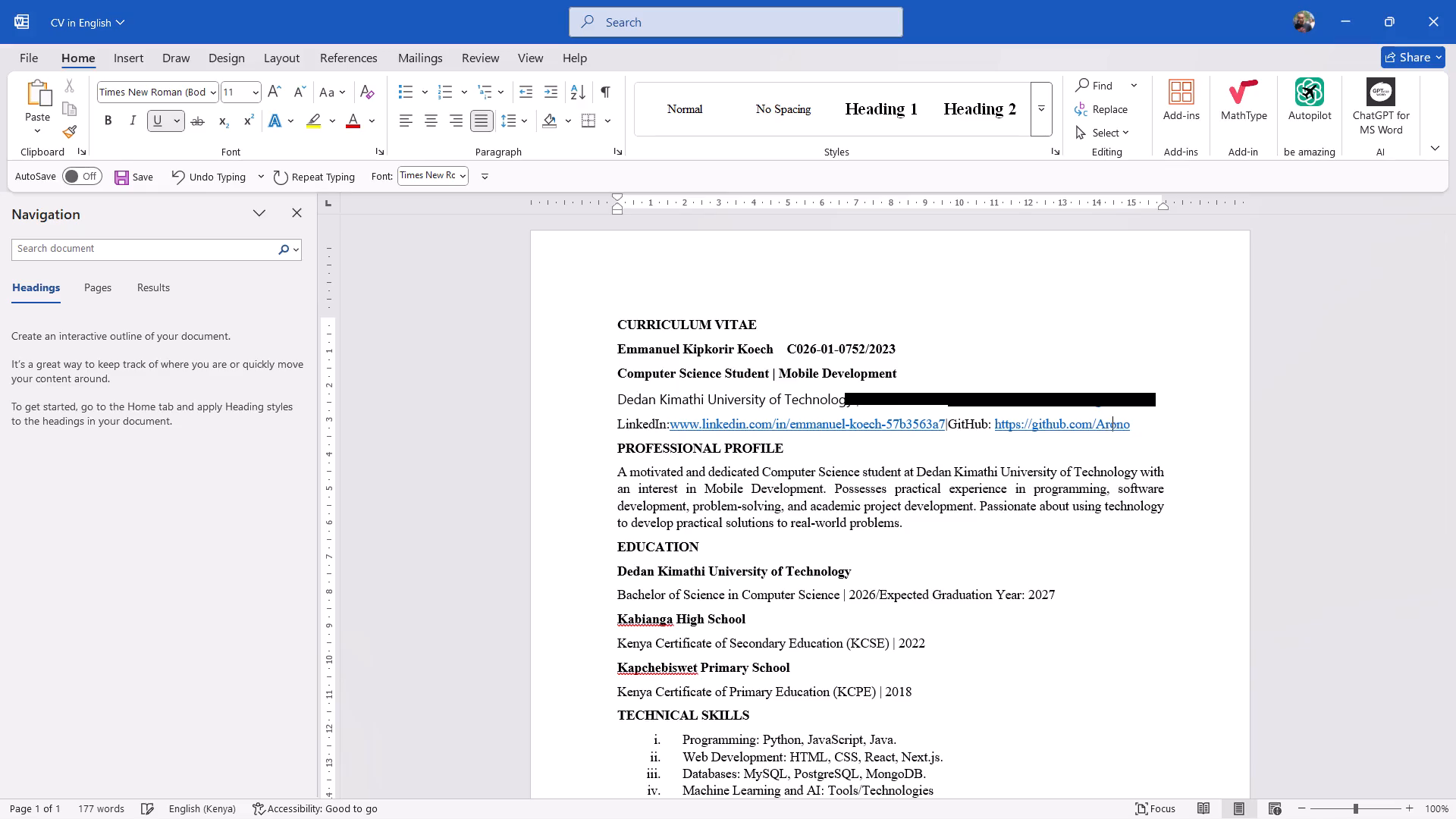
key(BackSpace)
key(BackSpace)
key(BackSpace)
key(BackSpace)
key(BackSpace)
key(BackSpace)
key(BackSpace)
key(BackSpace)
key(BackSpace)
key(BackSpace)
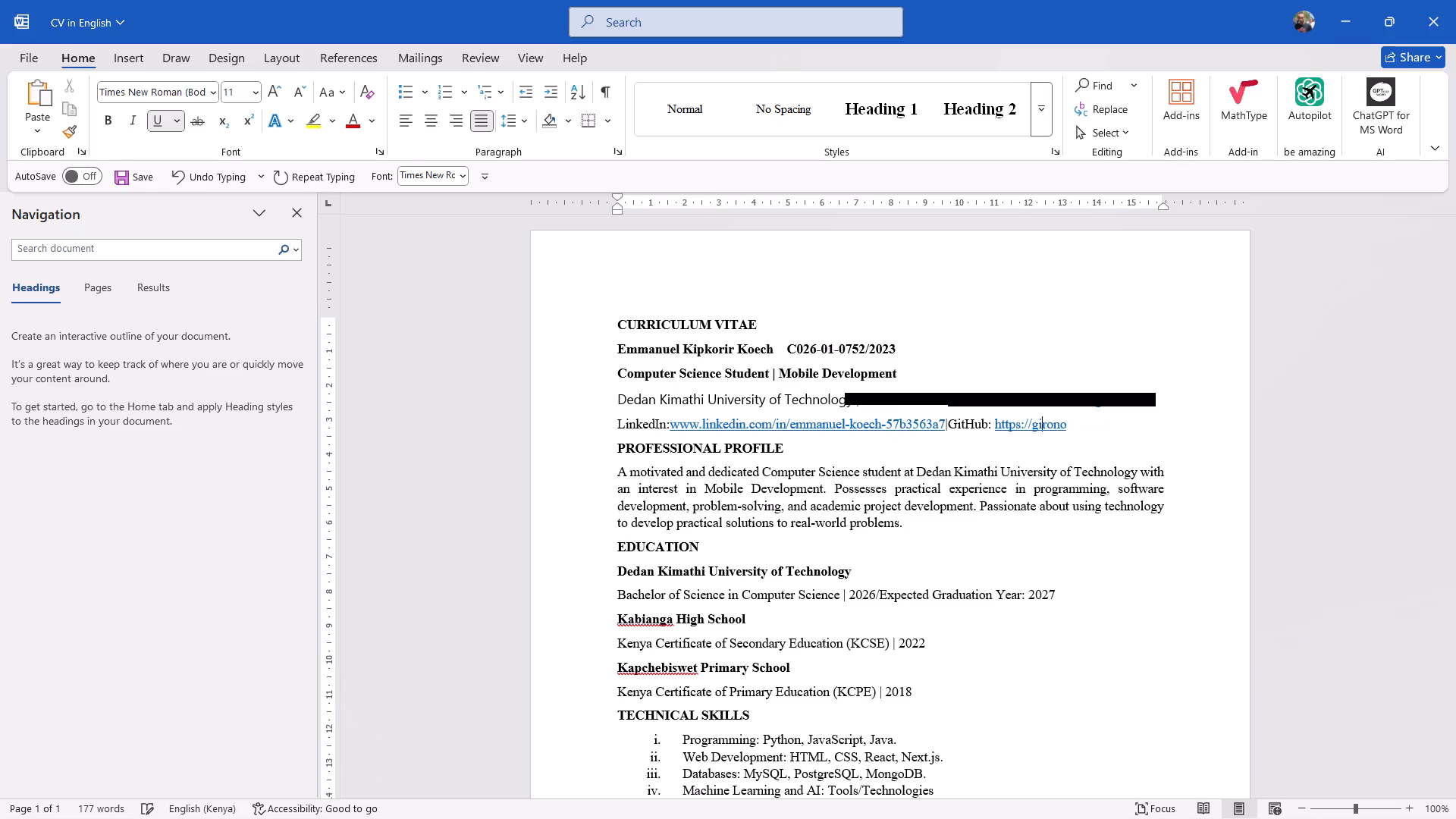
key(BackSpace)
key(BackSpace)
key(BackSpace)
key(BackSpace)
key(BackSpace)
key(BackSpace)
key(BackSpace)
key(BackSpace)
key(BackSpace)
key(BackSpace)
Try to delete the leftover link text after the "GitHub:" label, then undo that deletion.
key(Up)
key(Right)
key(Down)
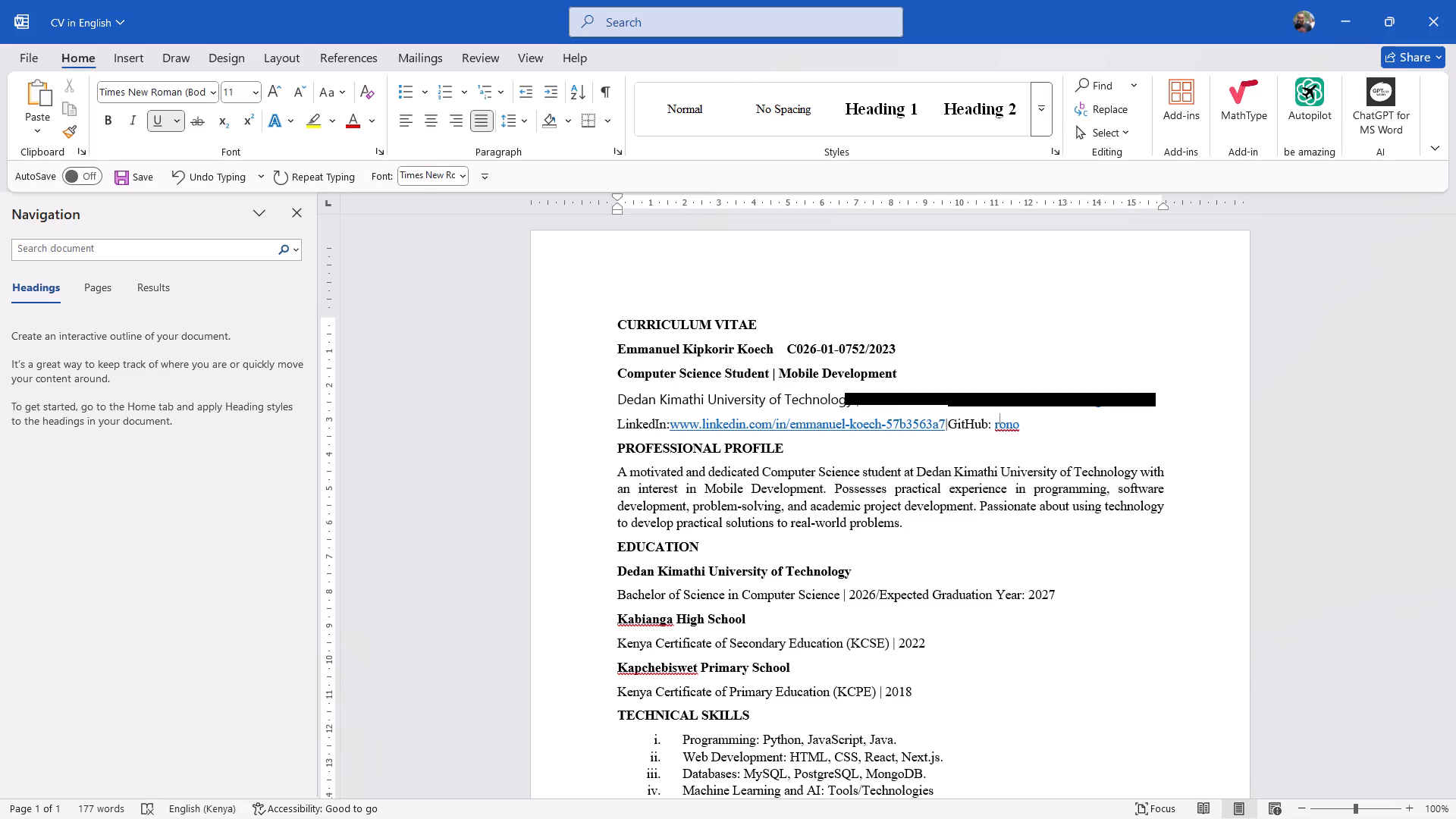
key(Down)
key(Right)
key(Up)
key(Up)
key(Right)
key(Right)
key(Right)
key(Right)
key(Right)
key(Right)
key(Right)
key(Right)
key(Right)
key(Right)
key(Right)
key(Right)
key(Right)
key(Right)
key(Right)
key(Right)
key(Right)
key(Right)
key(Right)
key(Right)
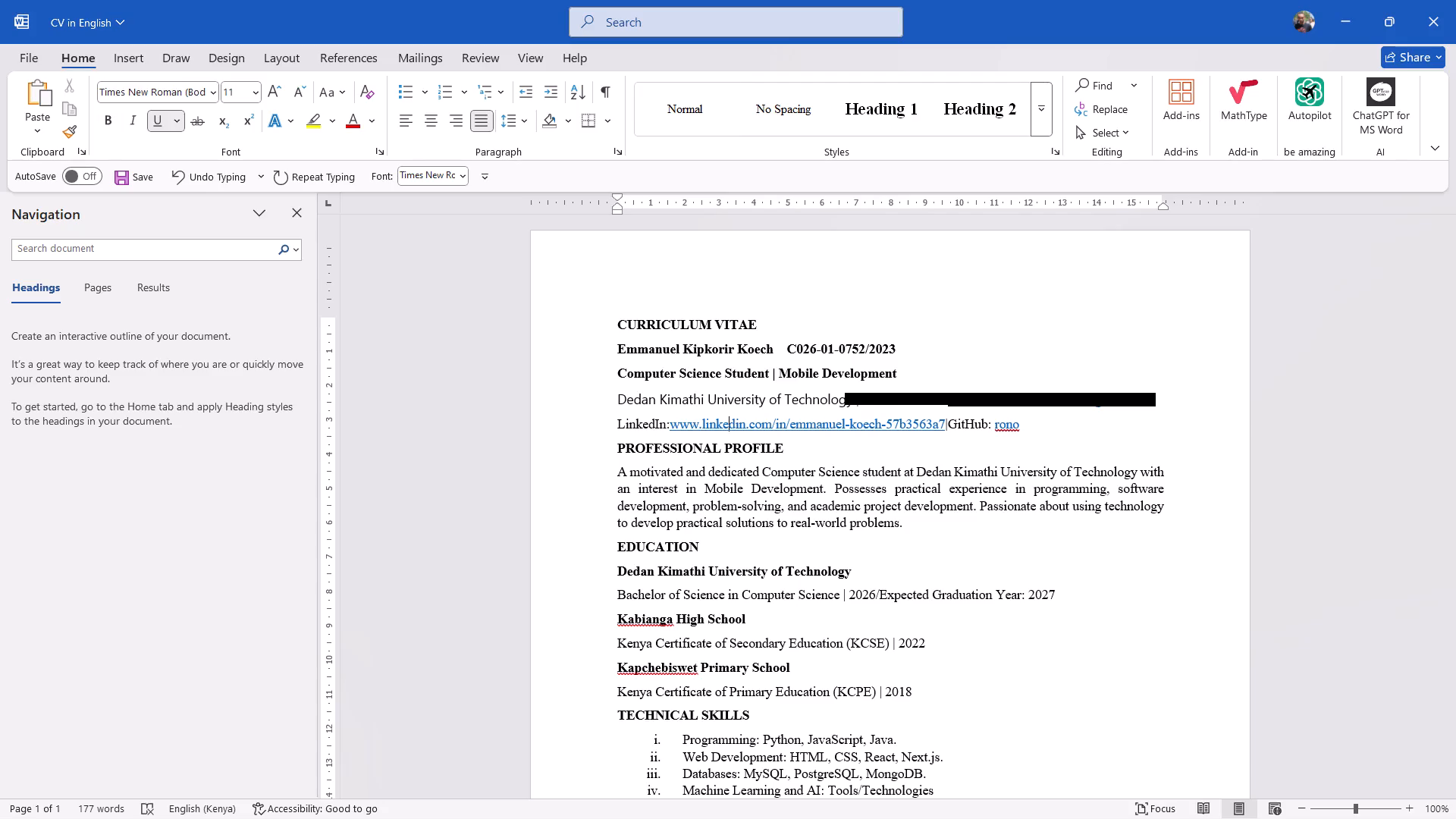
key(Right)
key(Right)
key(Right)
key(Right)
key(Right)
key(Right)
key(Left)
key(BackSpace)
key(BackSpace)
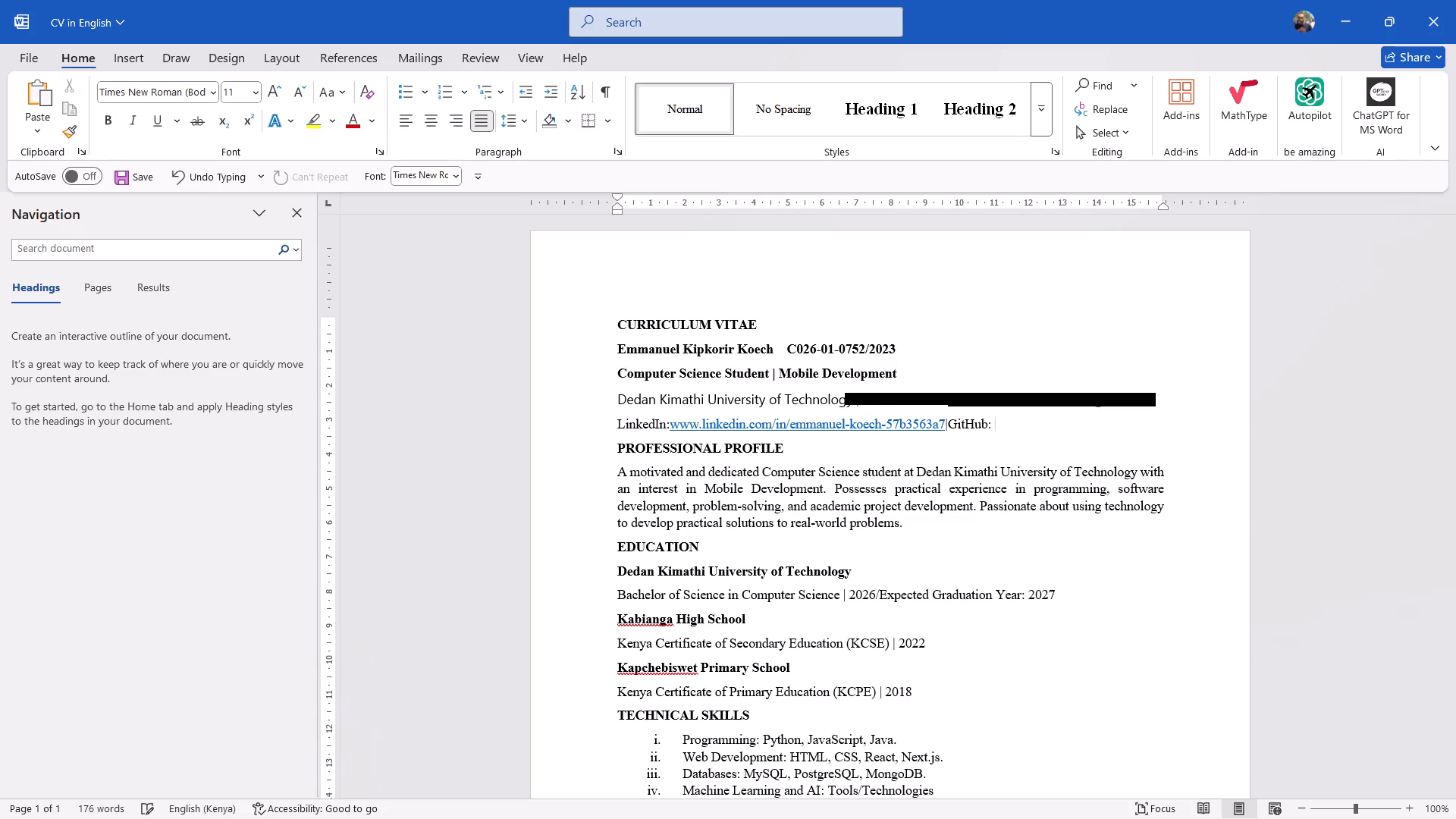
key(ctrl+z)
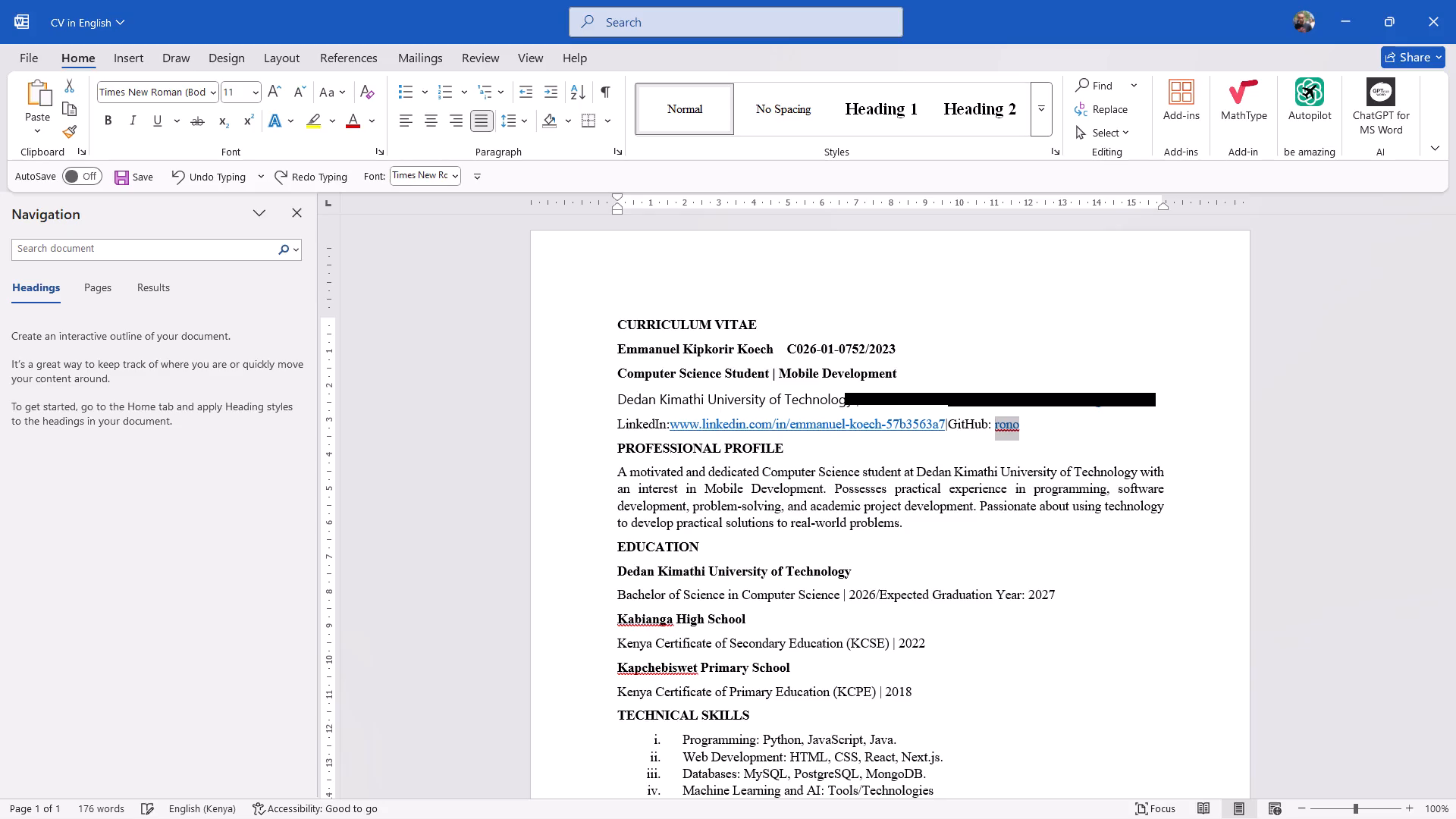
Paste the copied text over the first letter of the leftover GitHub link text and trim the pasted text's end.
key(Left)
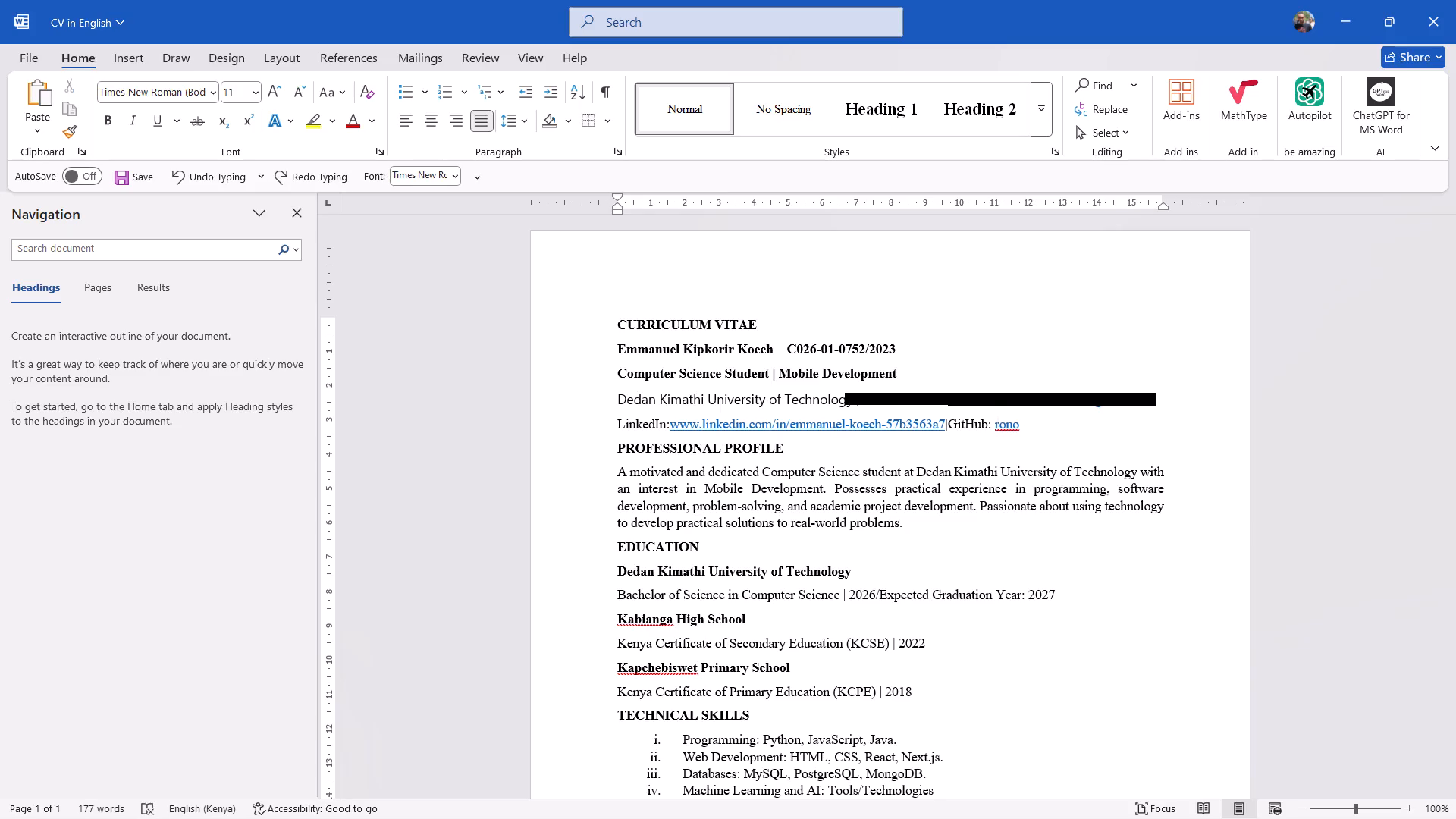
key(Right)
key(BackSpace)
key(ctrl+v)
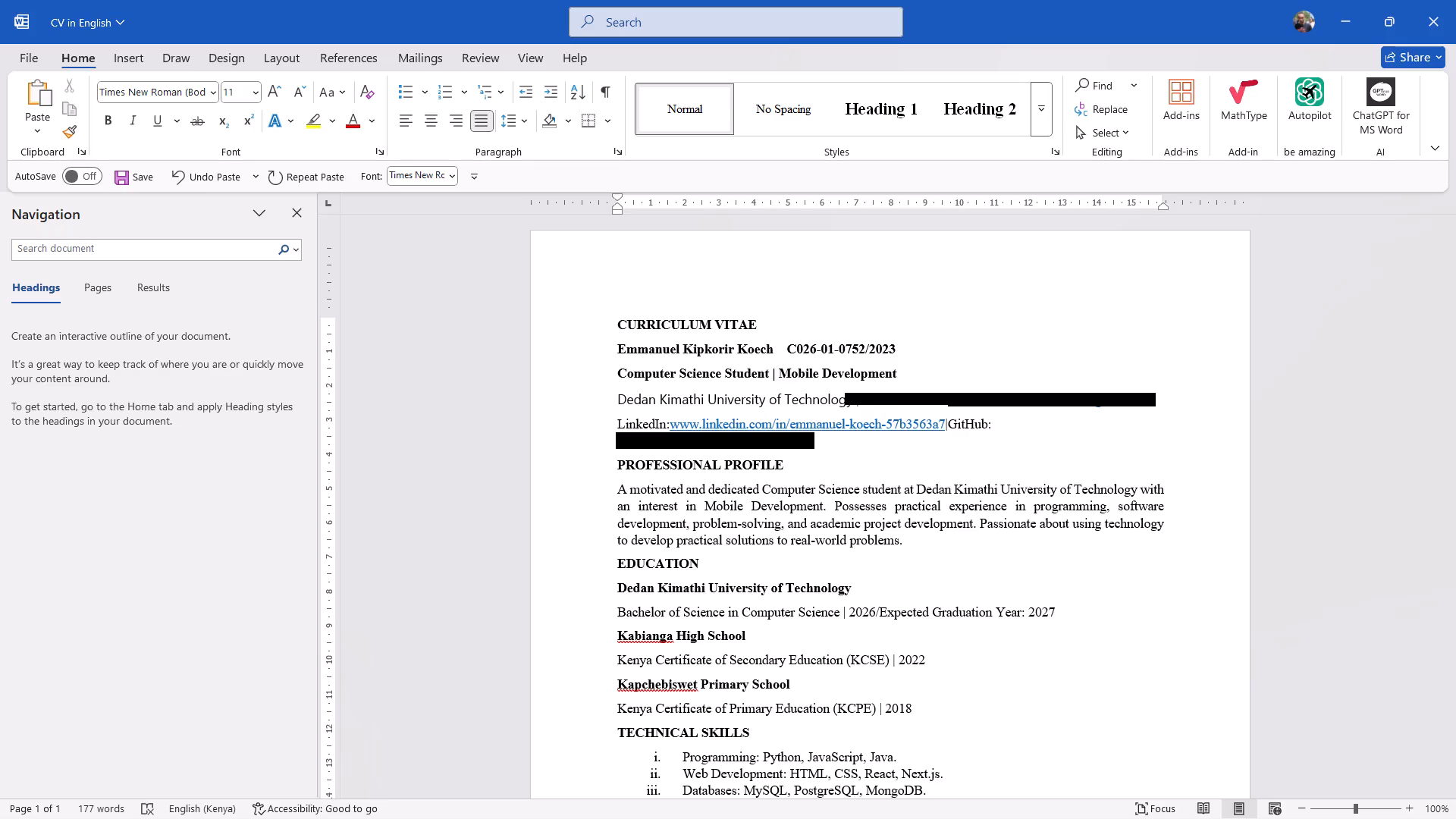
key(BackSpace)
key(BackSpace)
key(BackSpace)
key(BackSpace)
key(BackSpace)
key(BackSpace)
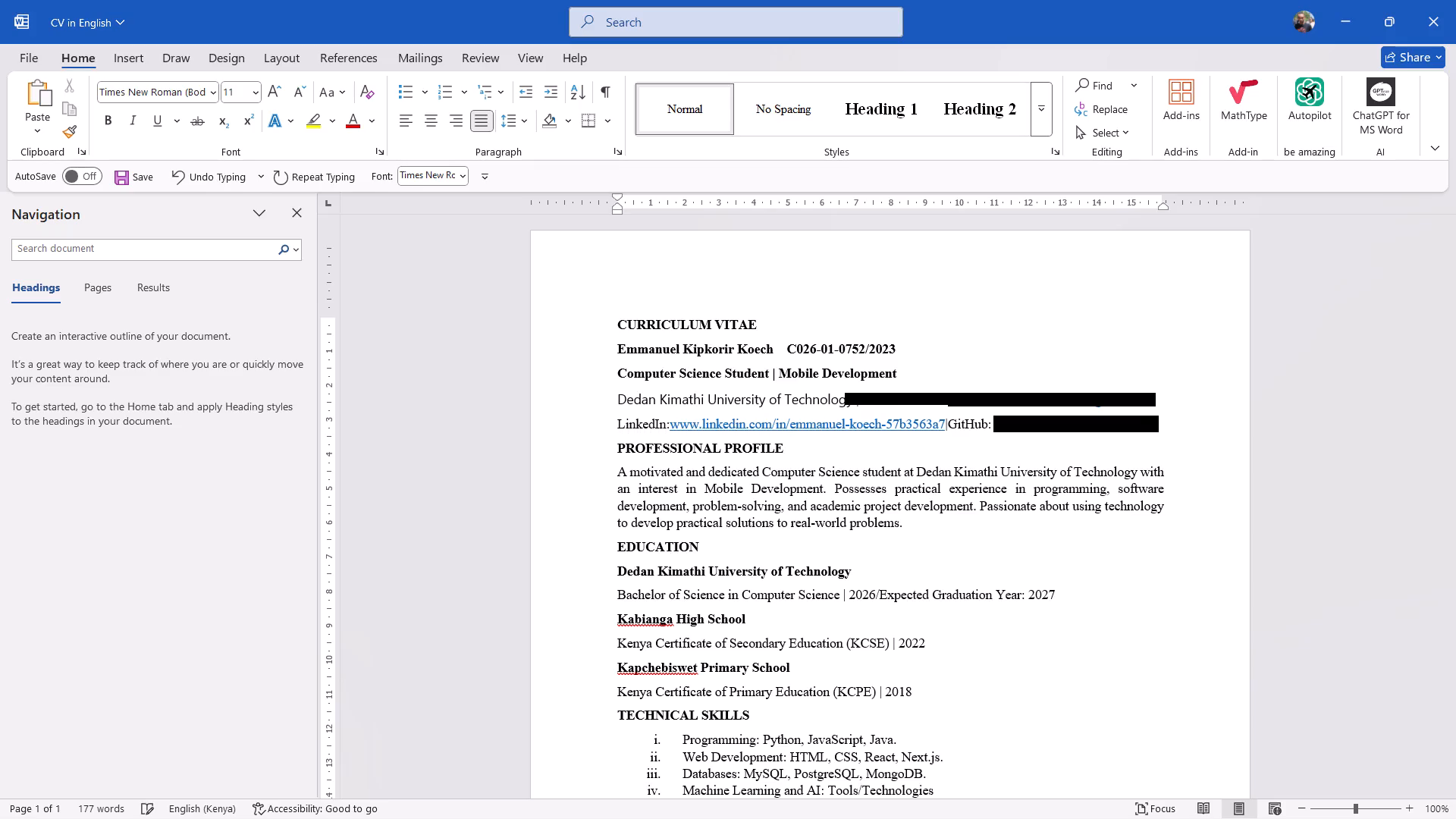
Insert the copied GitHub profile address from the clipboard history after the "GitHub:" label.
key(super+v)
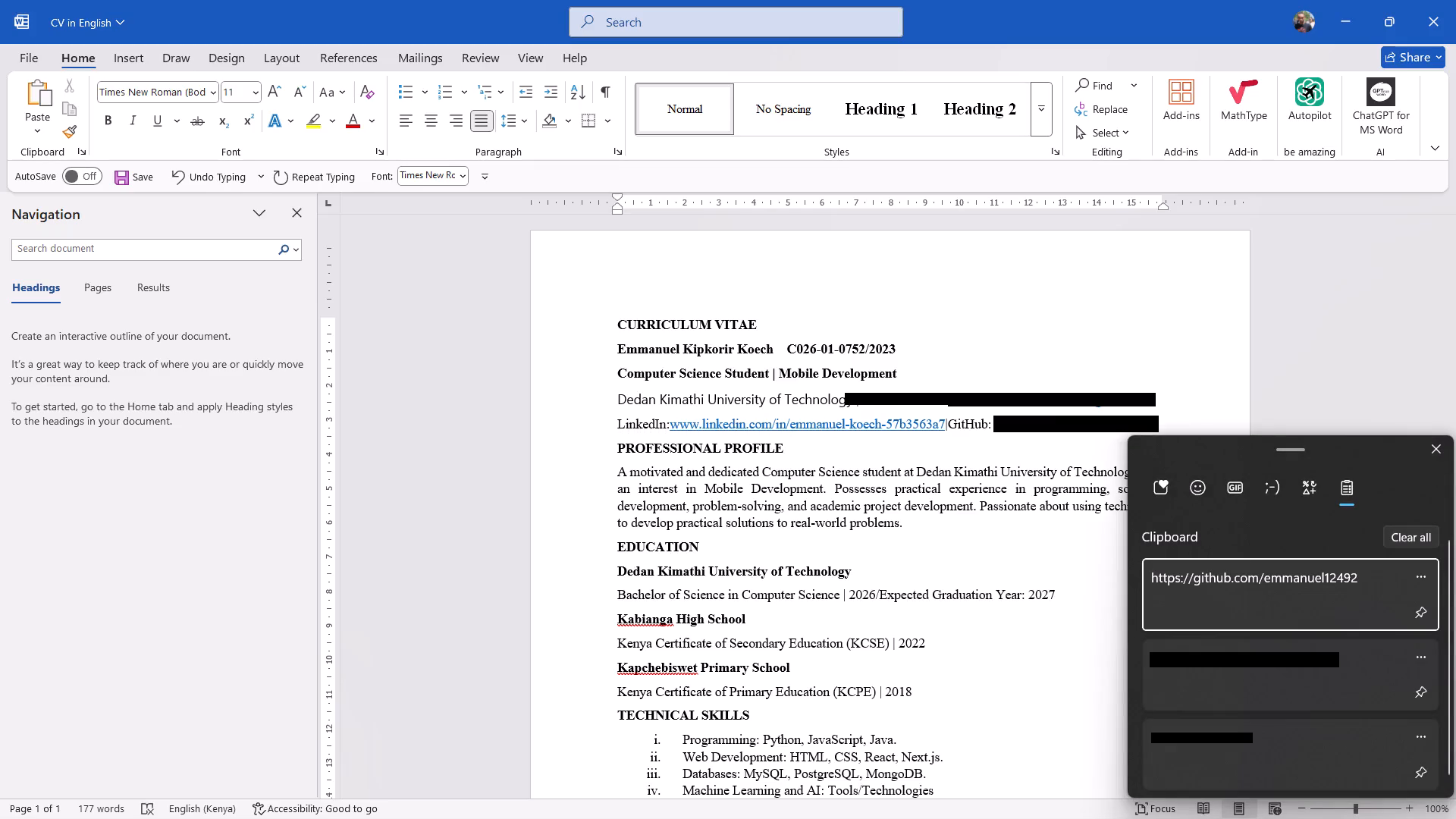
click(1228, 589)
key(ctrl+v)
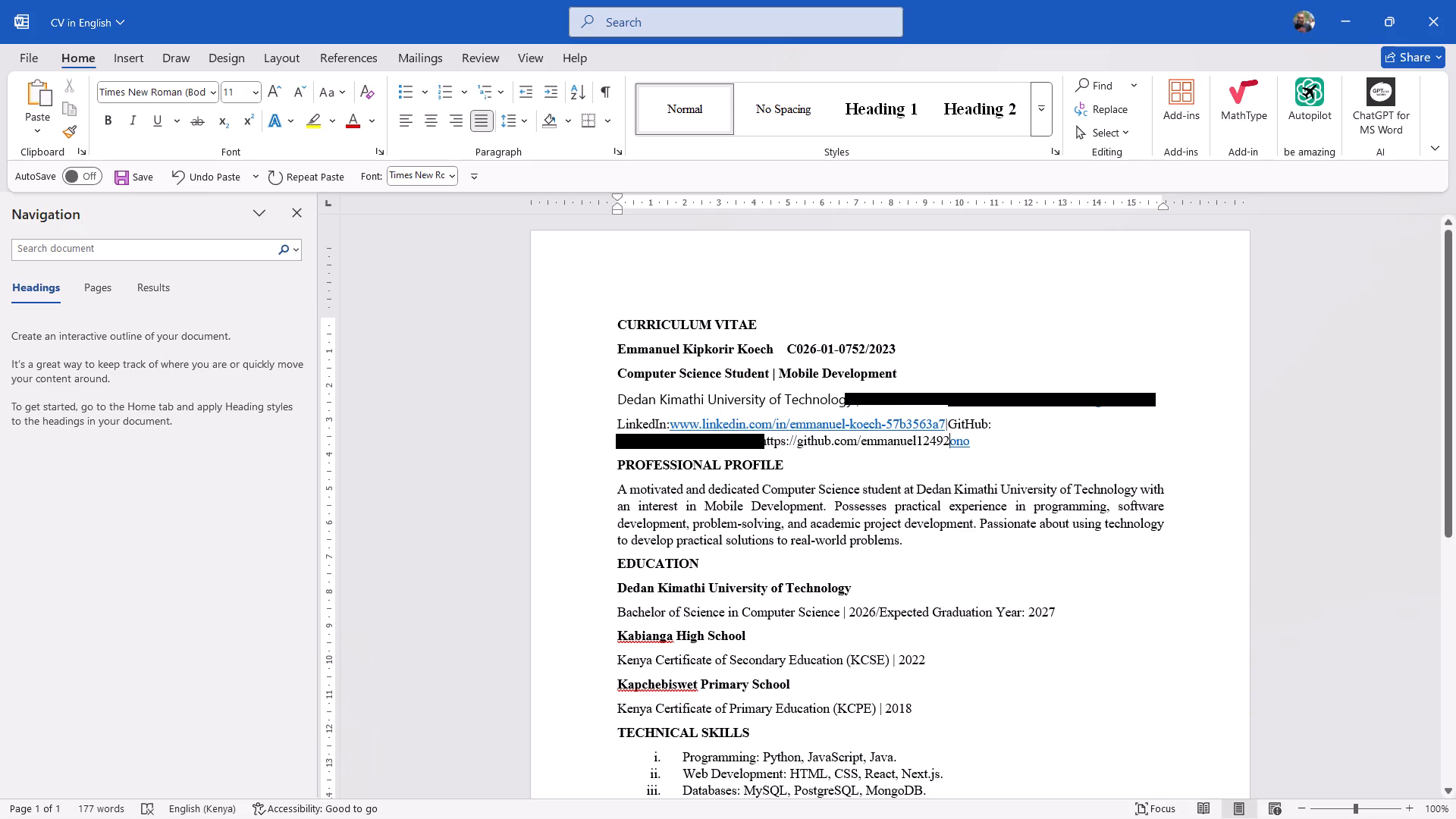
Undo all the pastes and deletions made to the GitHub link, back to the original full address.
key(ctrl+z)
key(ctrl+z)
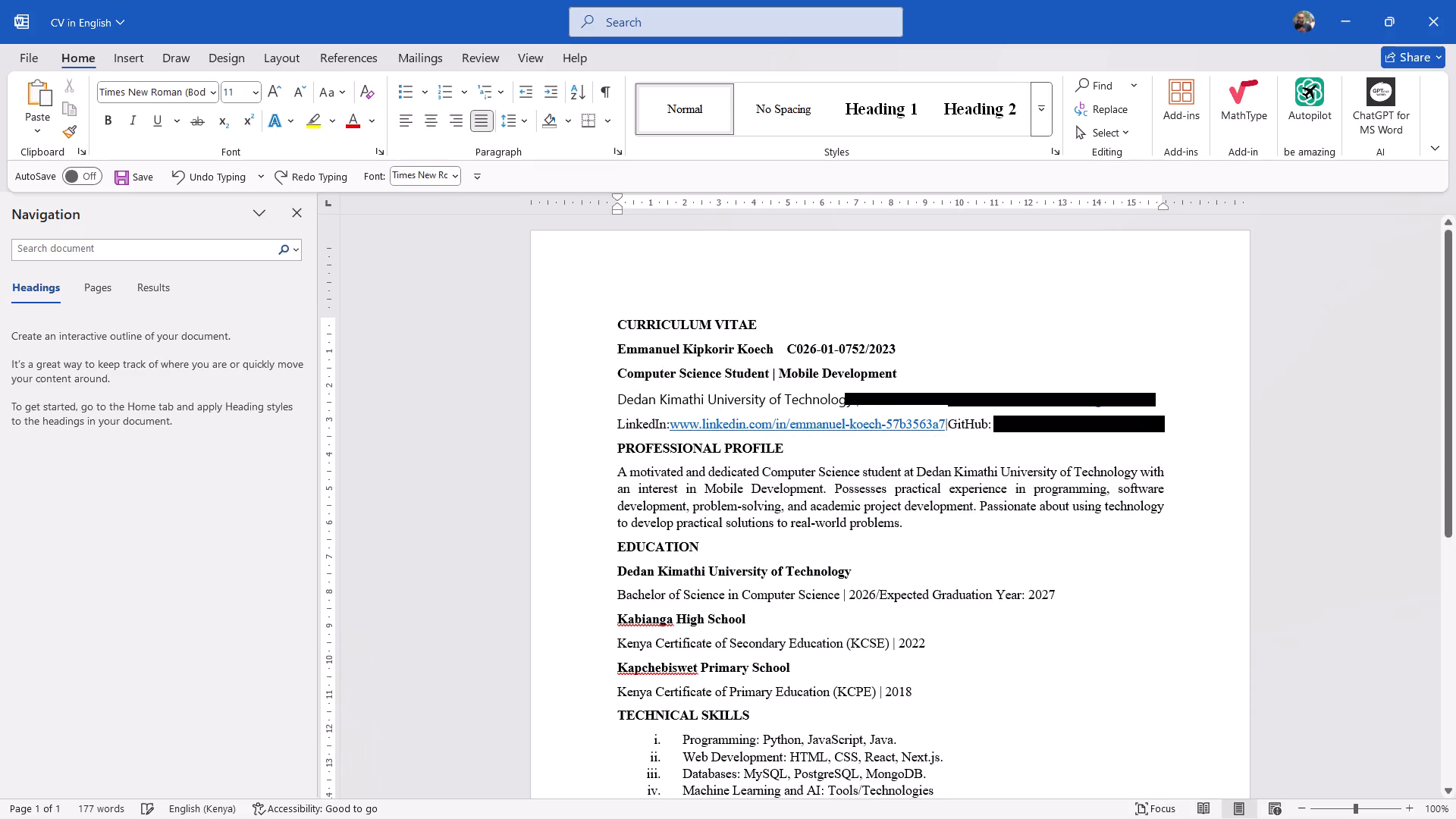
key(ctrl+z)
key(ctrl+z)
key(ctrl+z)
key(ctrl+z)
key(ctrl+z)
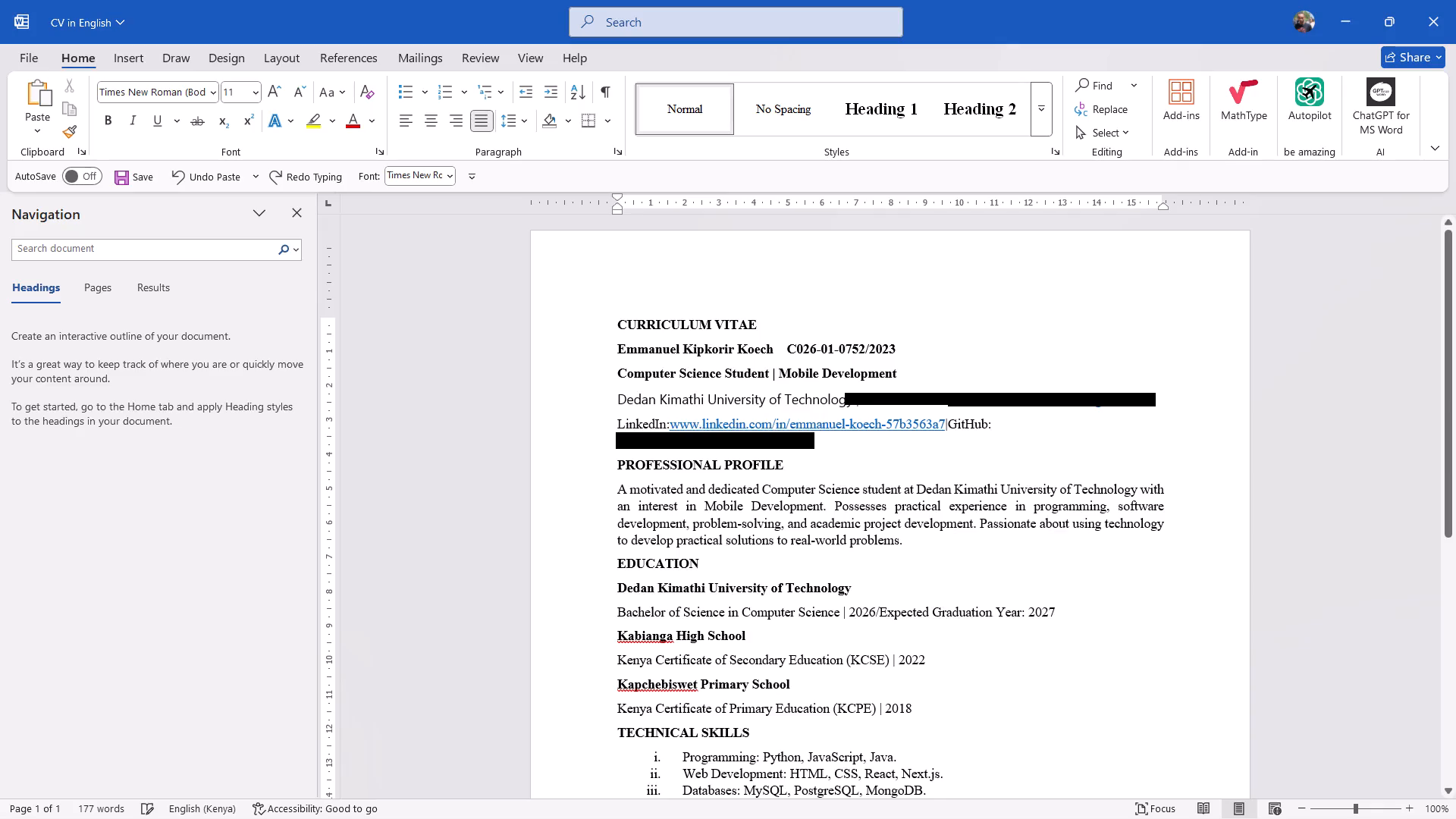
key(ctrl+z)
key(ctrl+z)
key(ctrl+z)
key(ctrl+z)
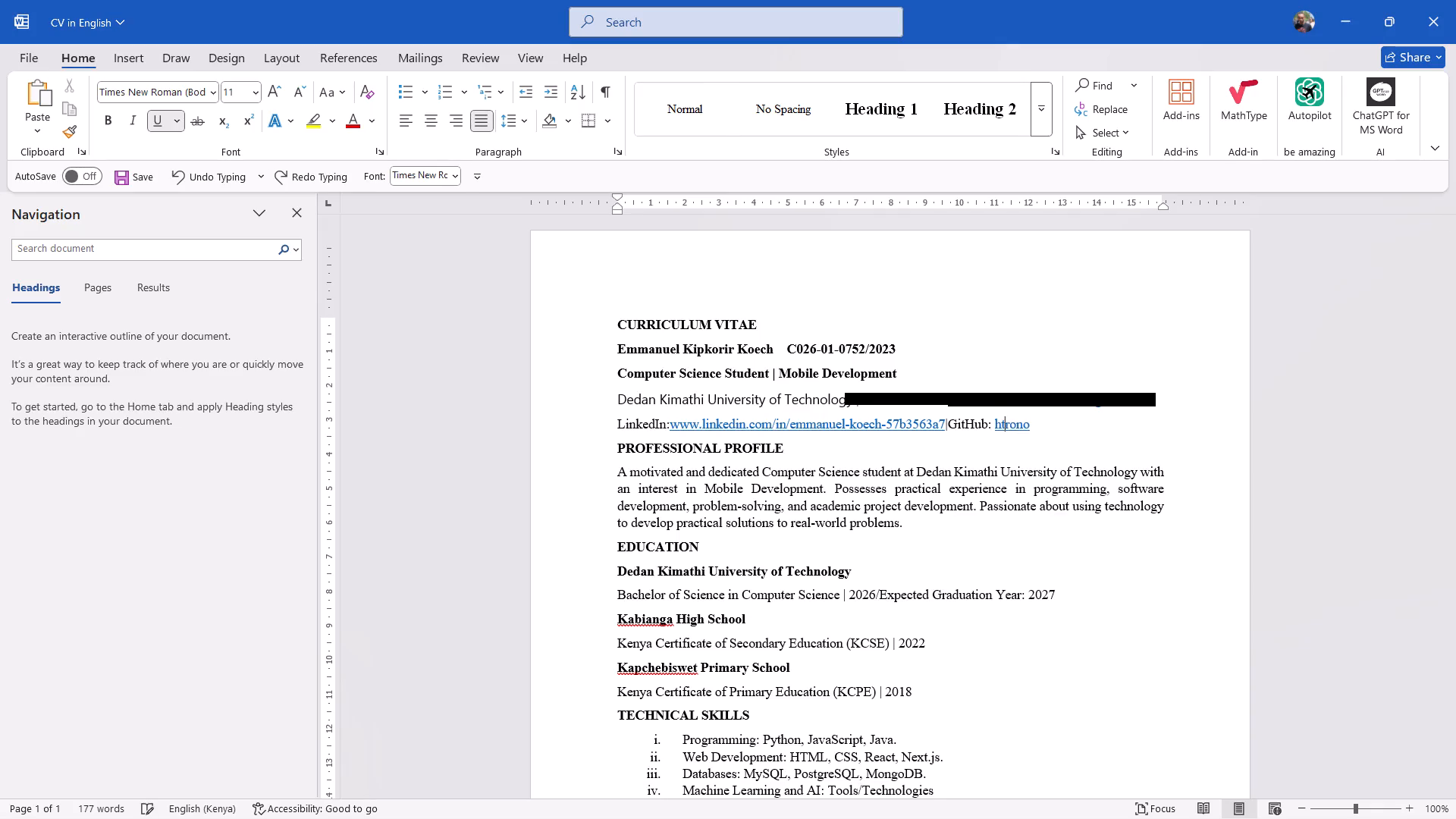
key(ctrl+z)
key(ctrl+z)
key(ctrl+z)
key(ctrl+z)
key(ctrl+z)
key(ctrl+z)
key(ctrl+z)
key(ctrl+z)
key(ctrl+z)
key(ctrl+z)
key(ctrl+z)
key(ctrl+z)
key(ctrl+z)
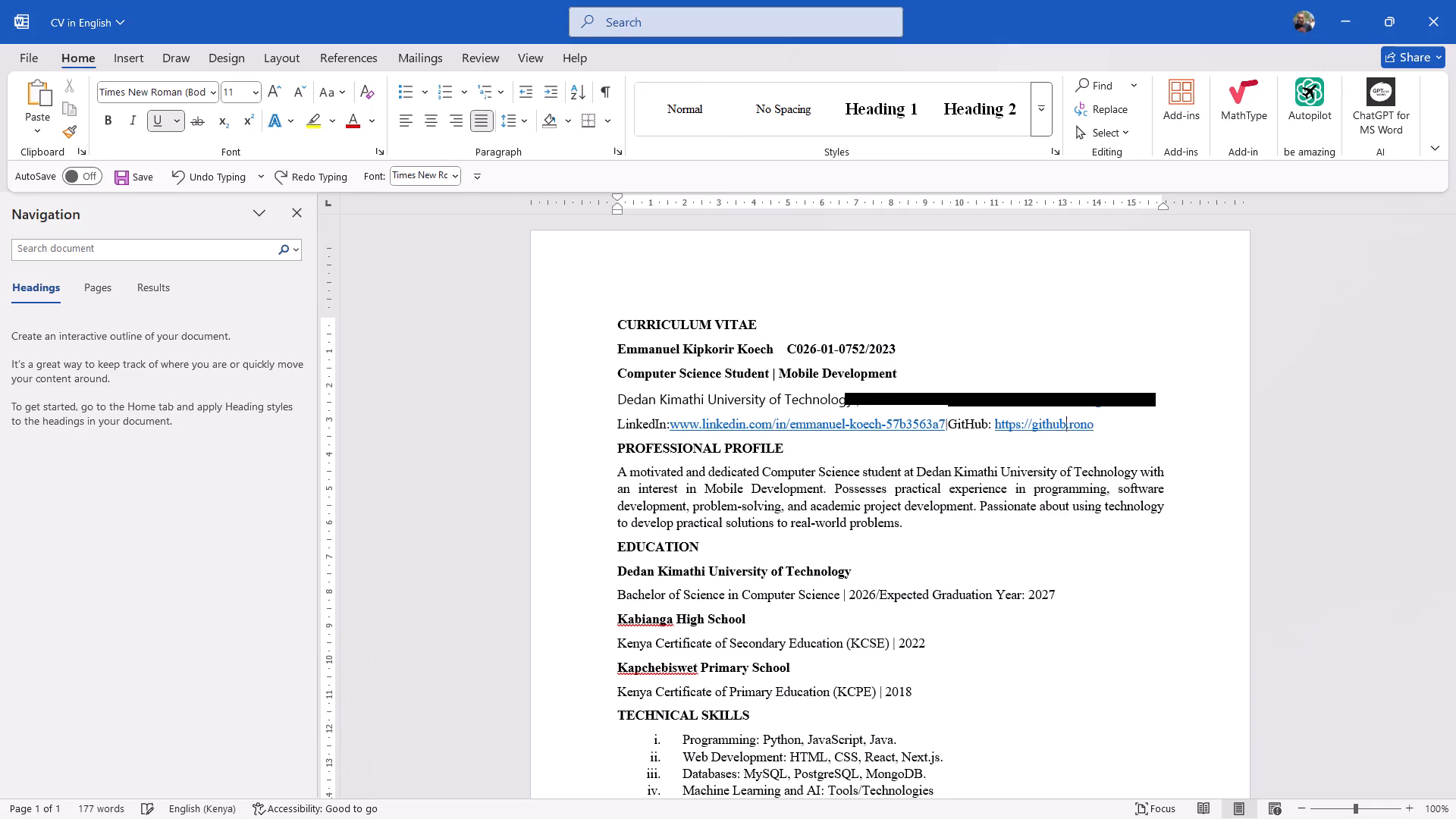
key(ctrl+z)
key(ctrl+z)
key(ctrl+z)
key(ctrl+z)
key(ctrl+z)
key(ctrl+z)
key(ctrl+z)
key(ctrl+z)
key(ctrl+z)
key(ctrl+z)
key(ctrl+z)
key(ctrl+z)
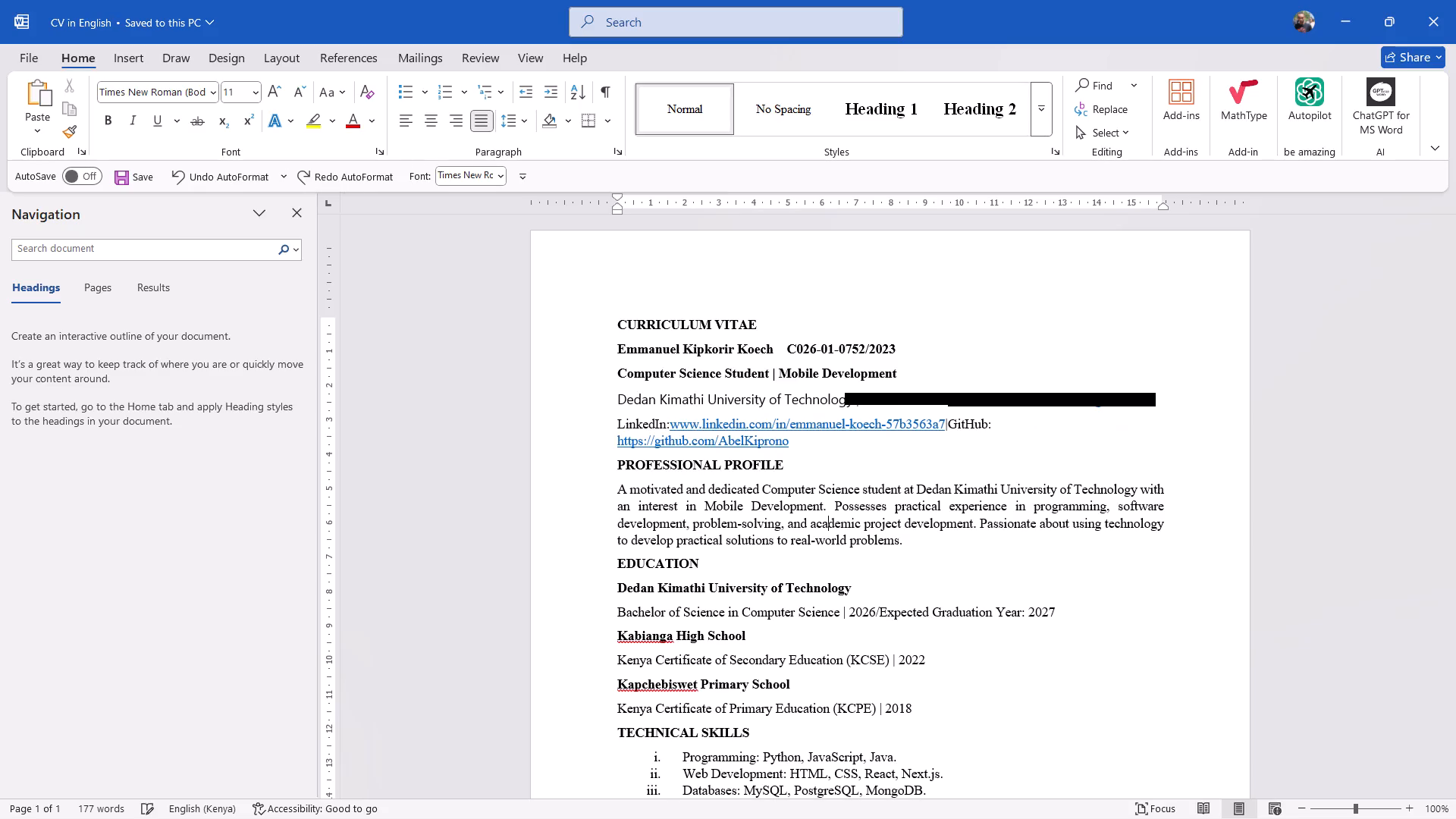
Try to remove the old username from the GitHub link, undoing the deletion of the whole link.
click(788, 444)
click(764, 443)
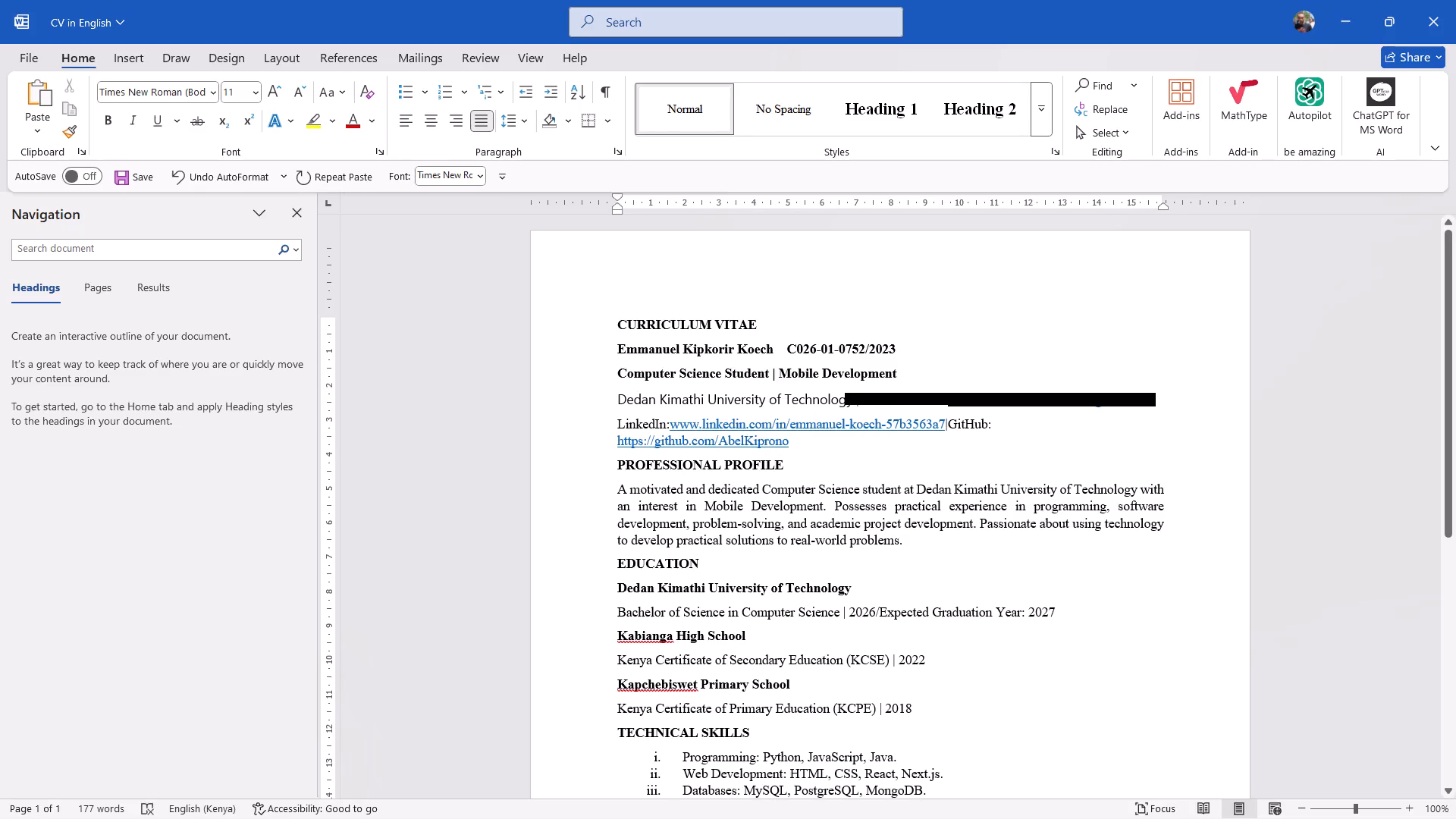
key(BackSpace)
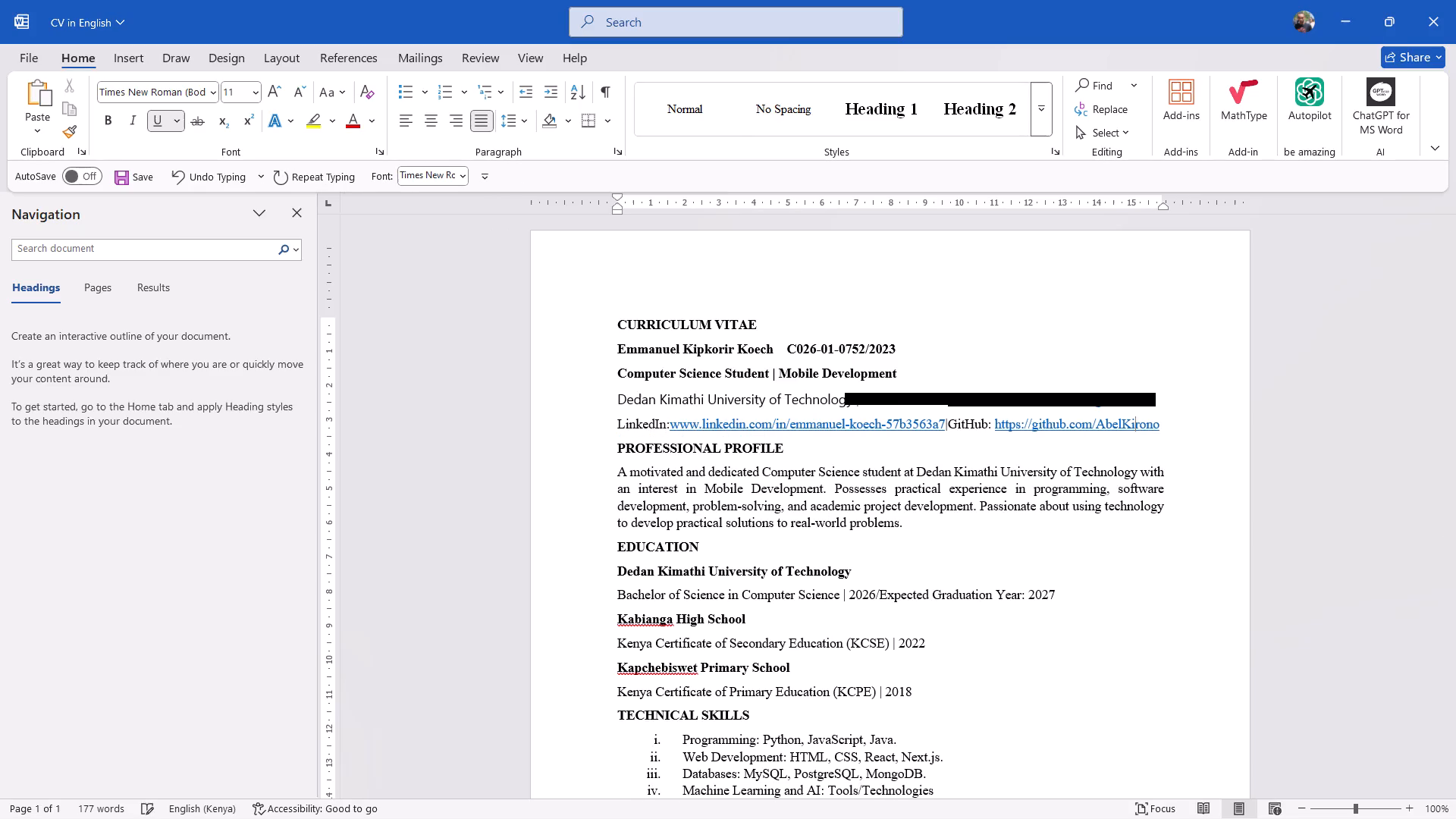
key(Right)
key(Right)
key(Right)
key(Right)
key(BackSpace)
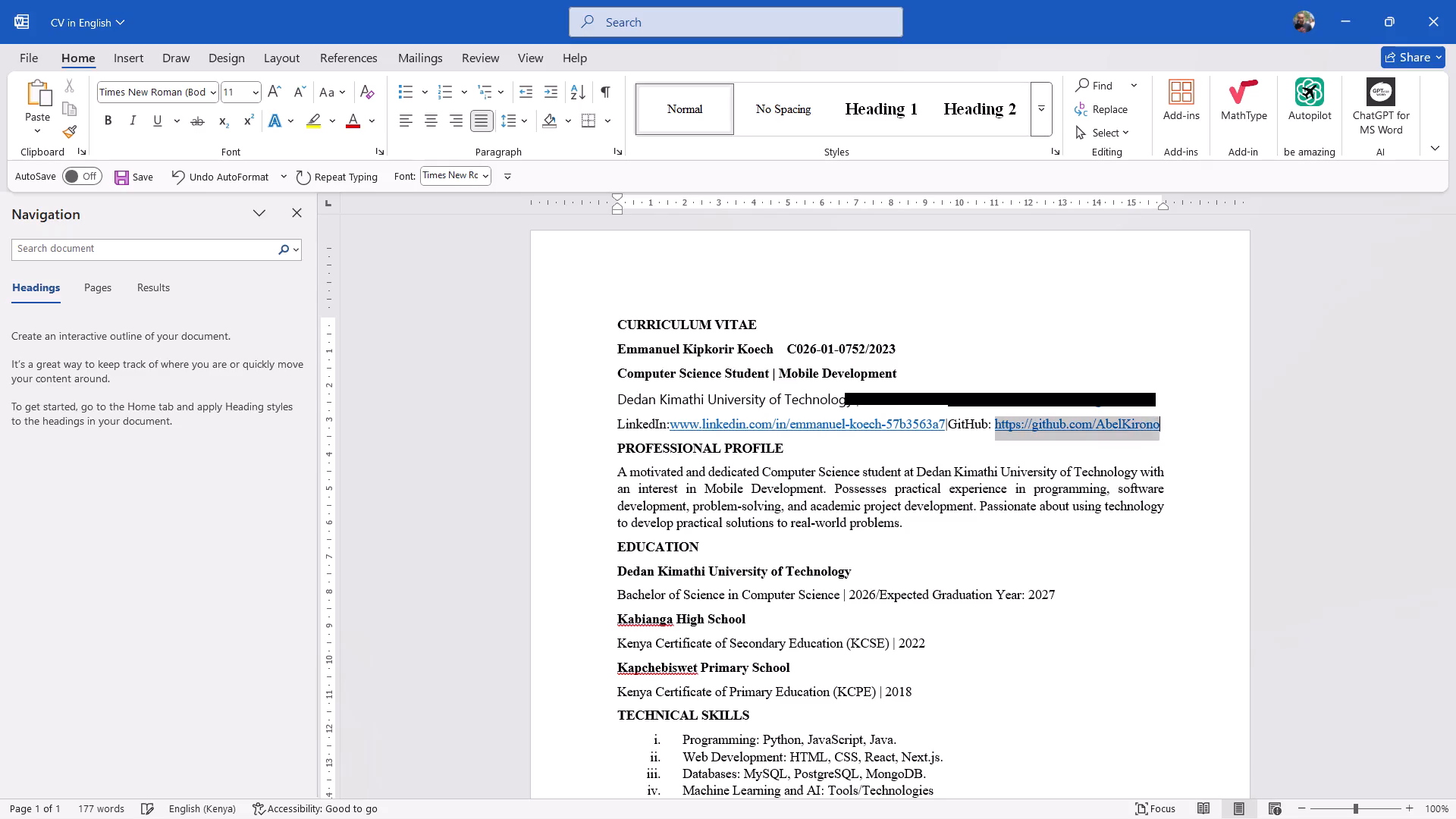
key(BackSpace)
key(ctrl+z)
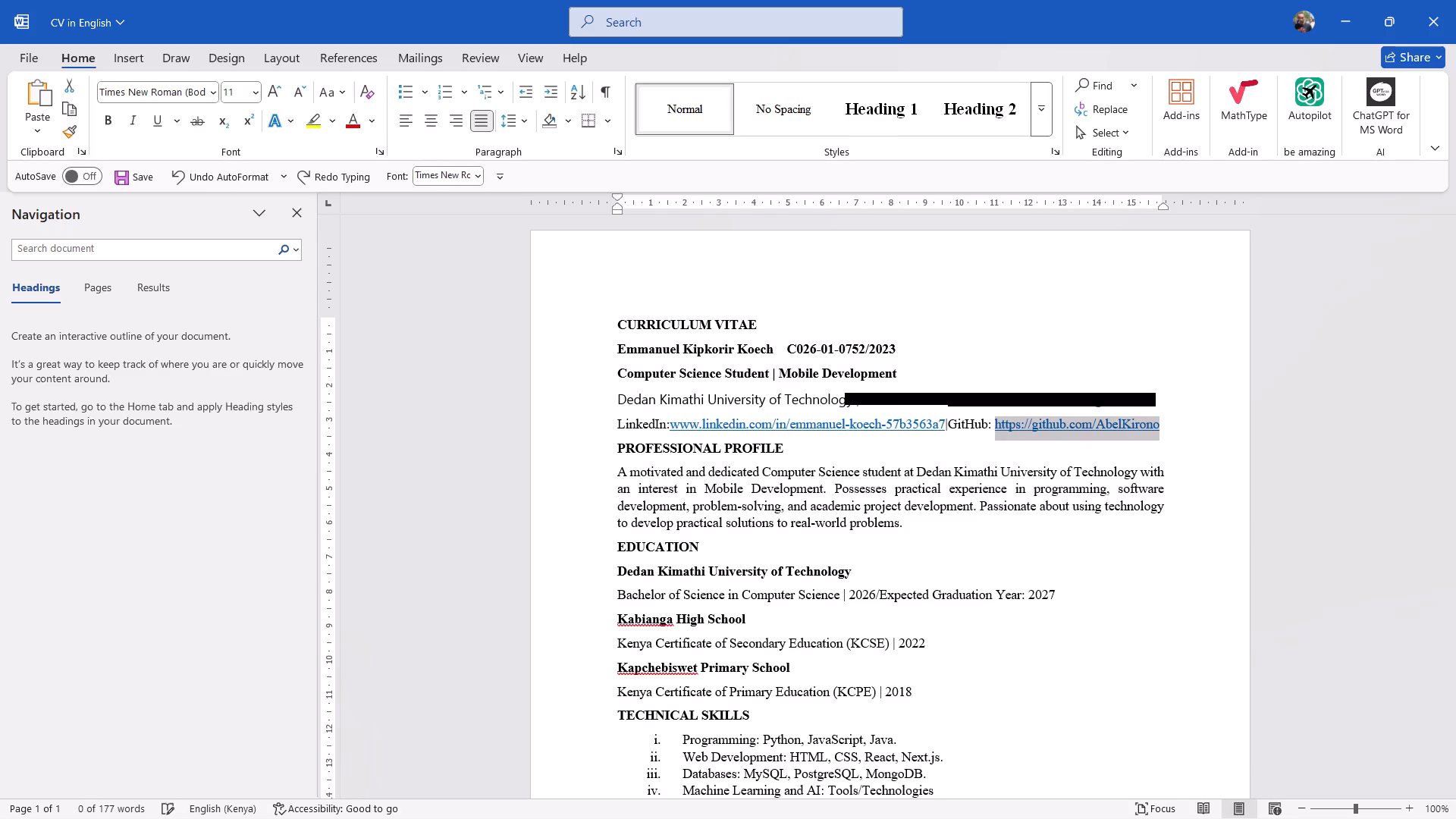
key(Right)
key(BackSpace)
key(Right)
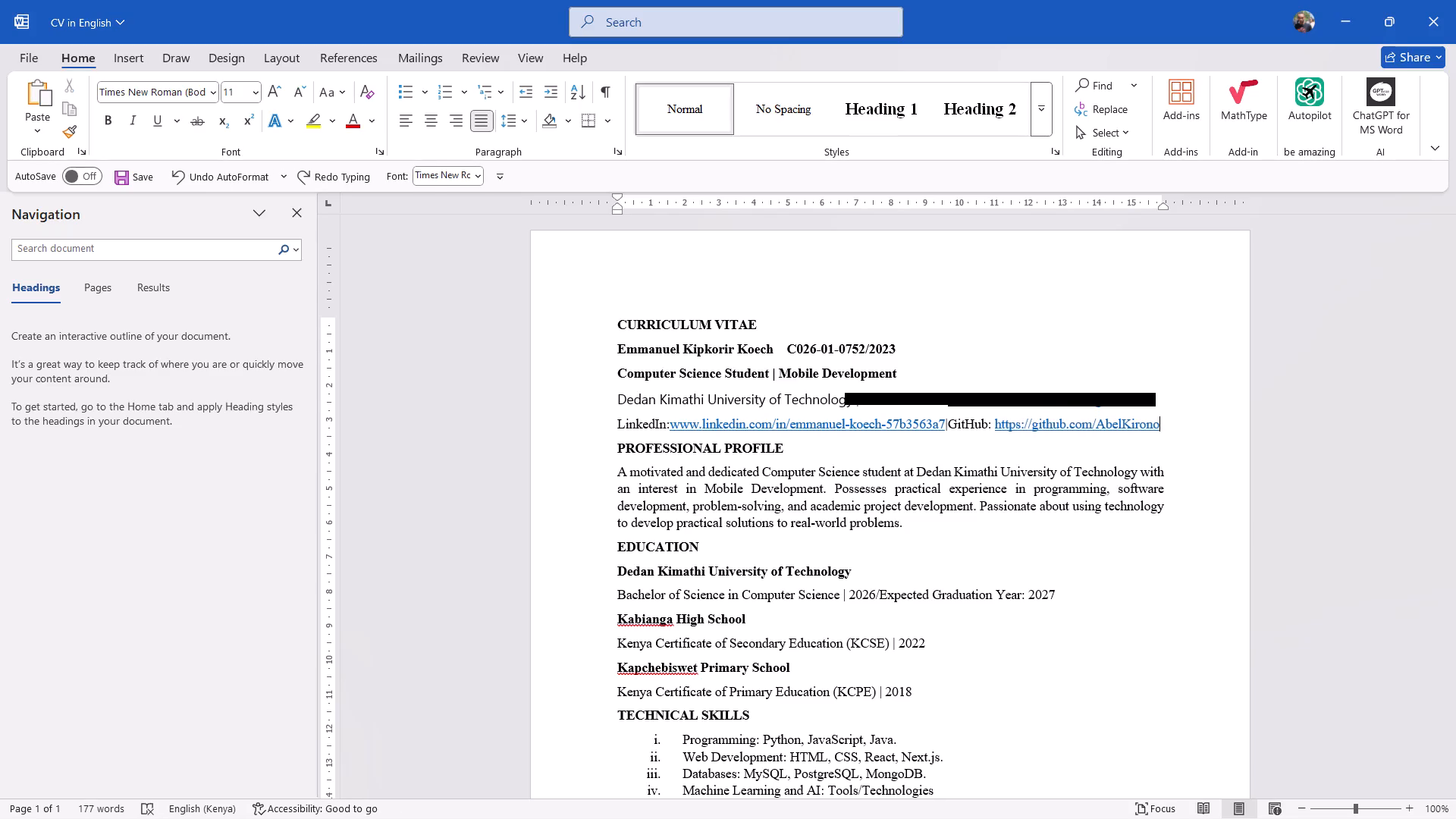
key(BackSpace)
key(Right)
key(Left)
key(BackSpace)
key(BackSpace)
key(BackSpace)
key(BackSpace)
key(BackSpace)
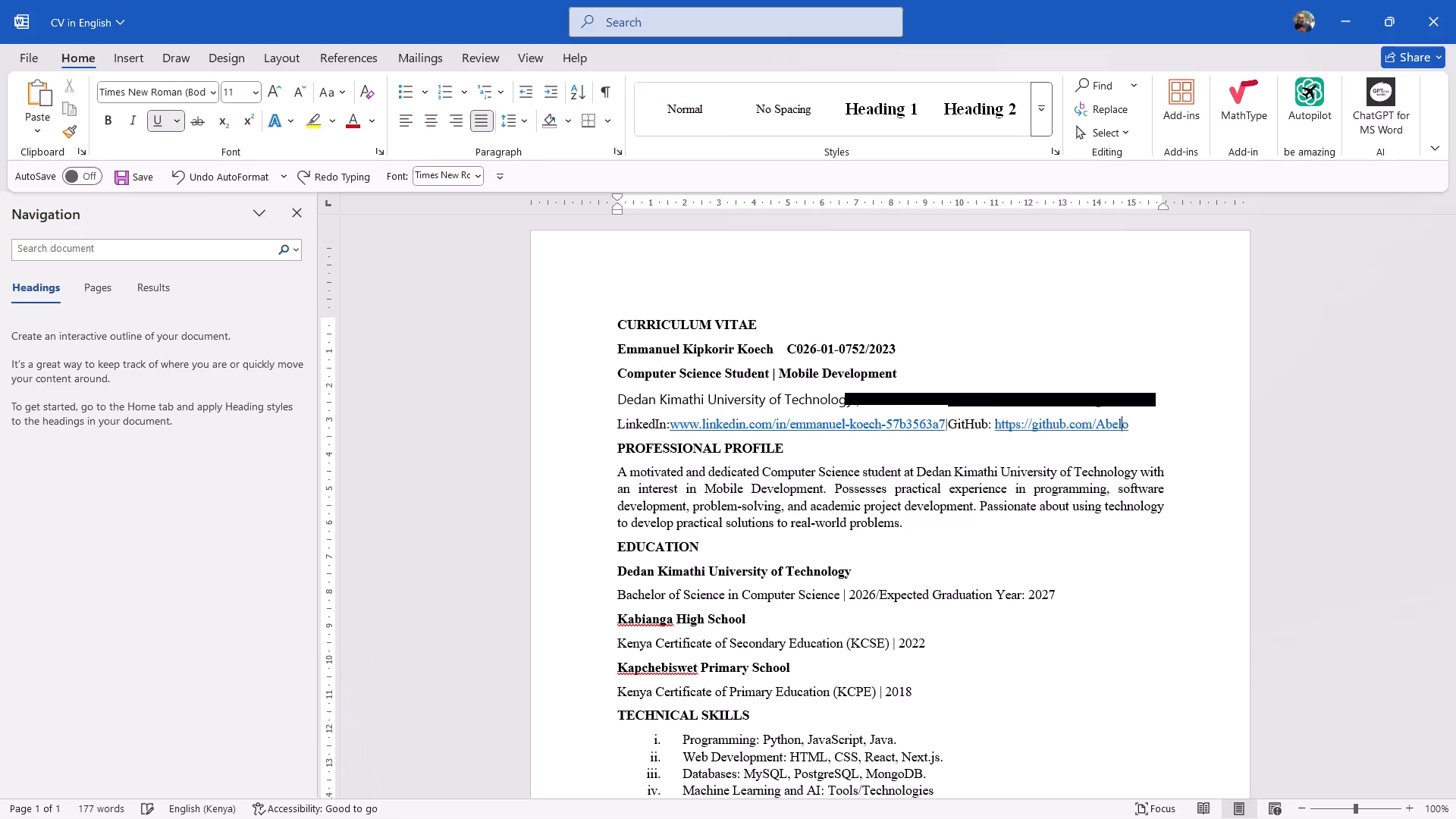
key(BackSpace)
key(BackSpace)
key(BackSpace)
key(BackSpace)
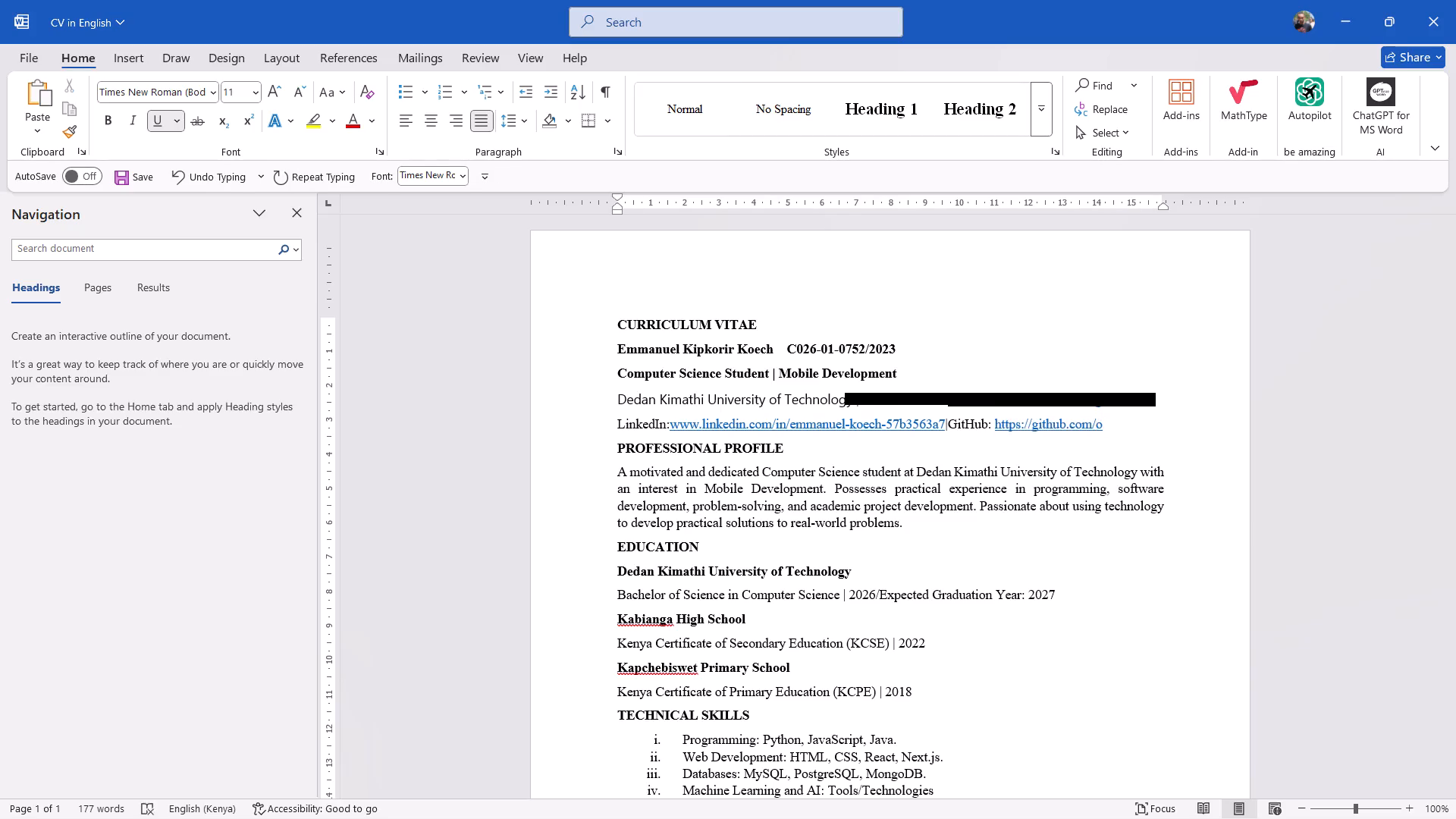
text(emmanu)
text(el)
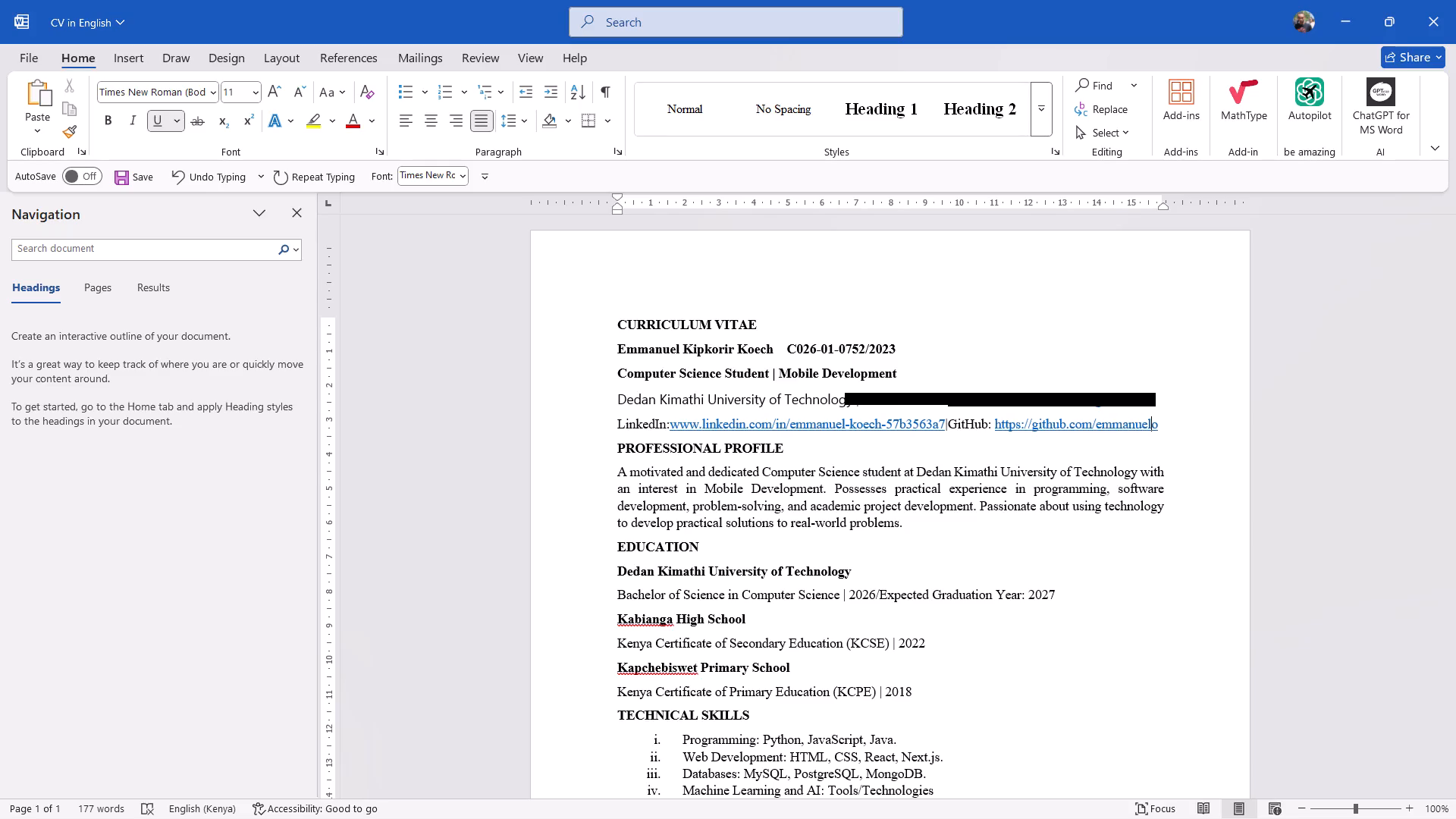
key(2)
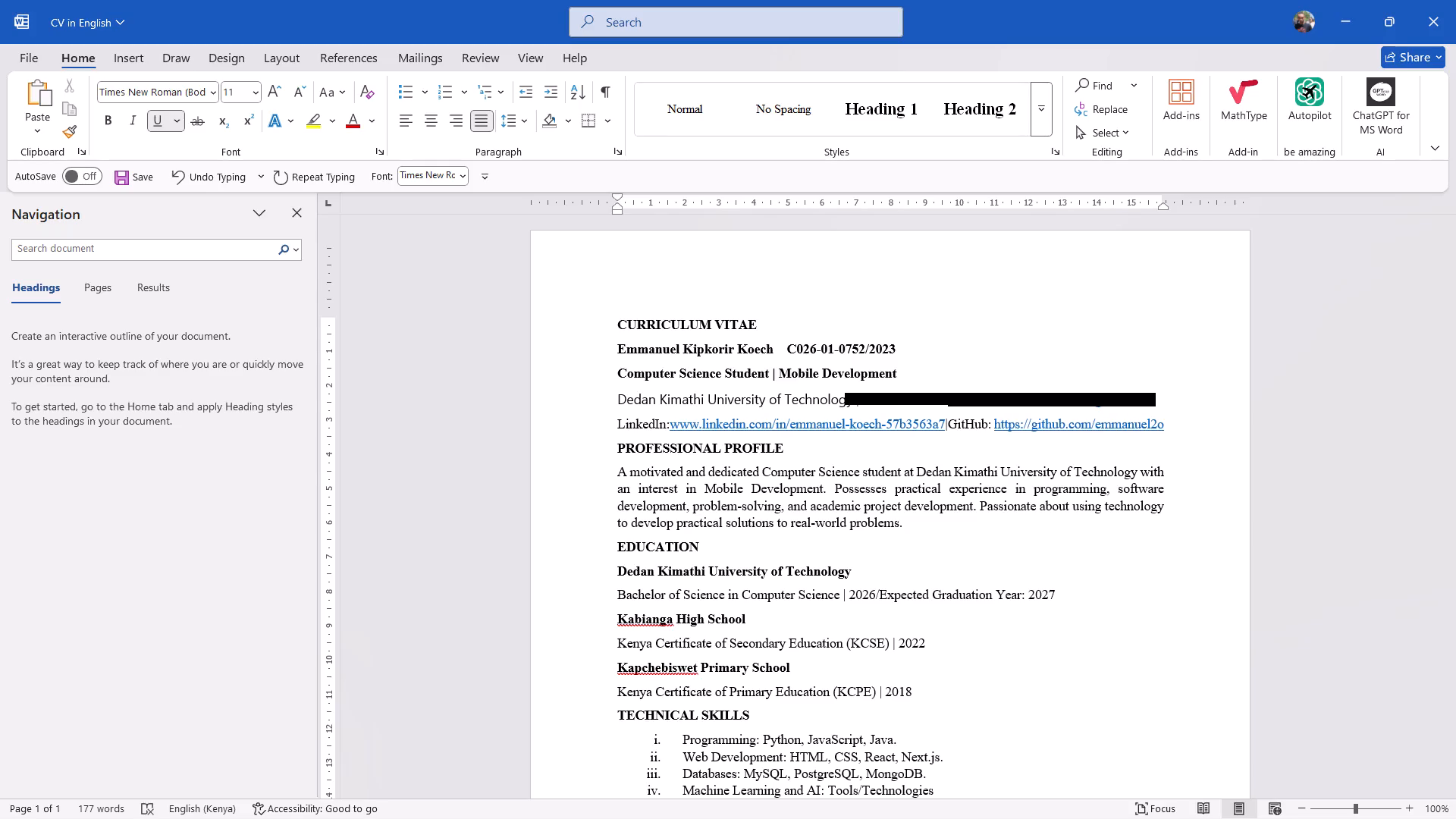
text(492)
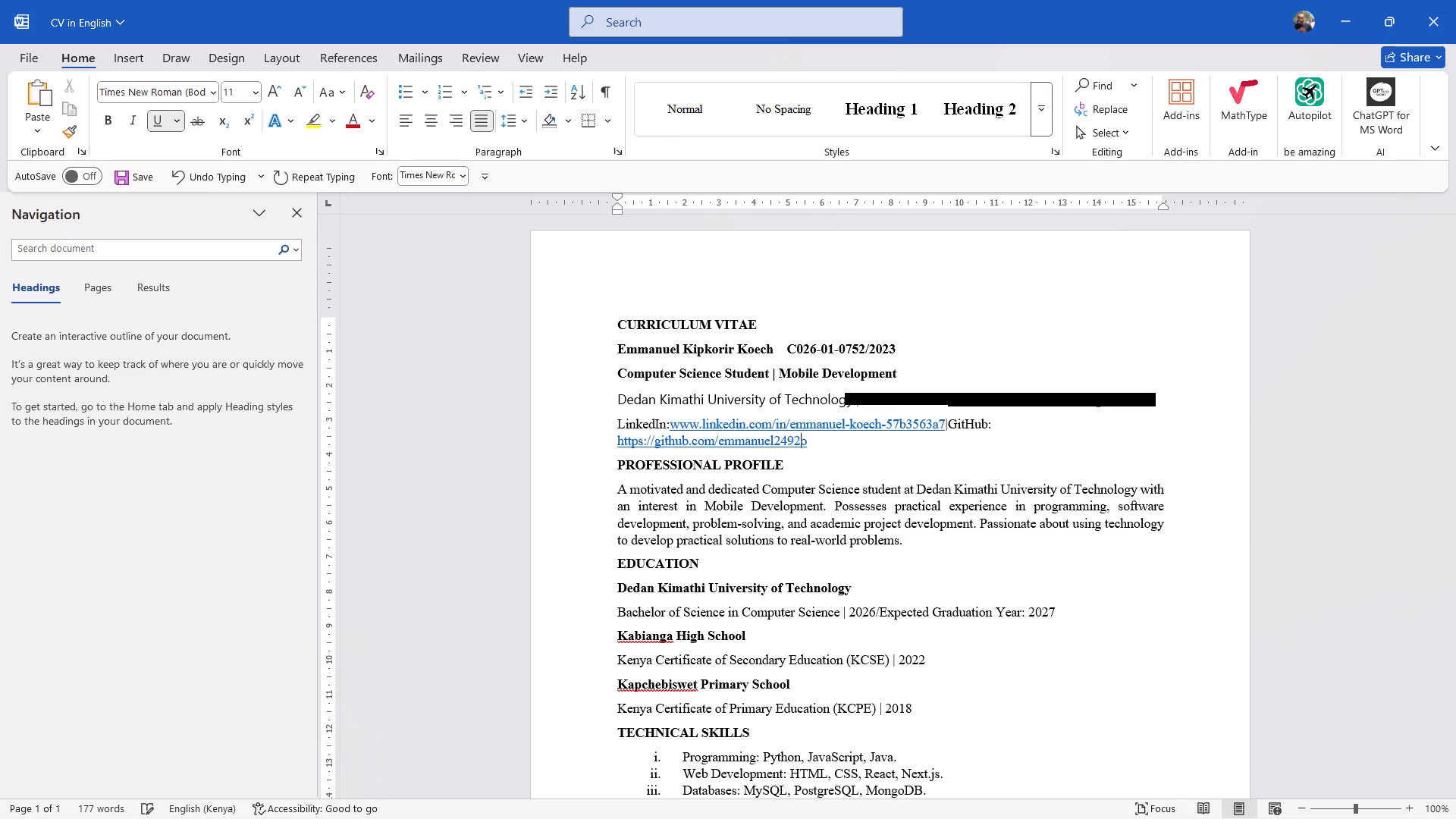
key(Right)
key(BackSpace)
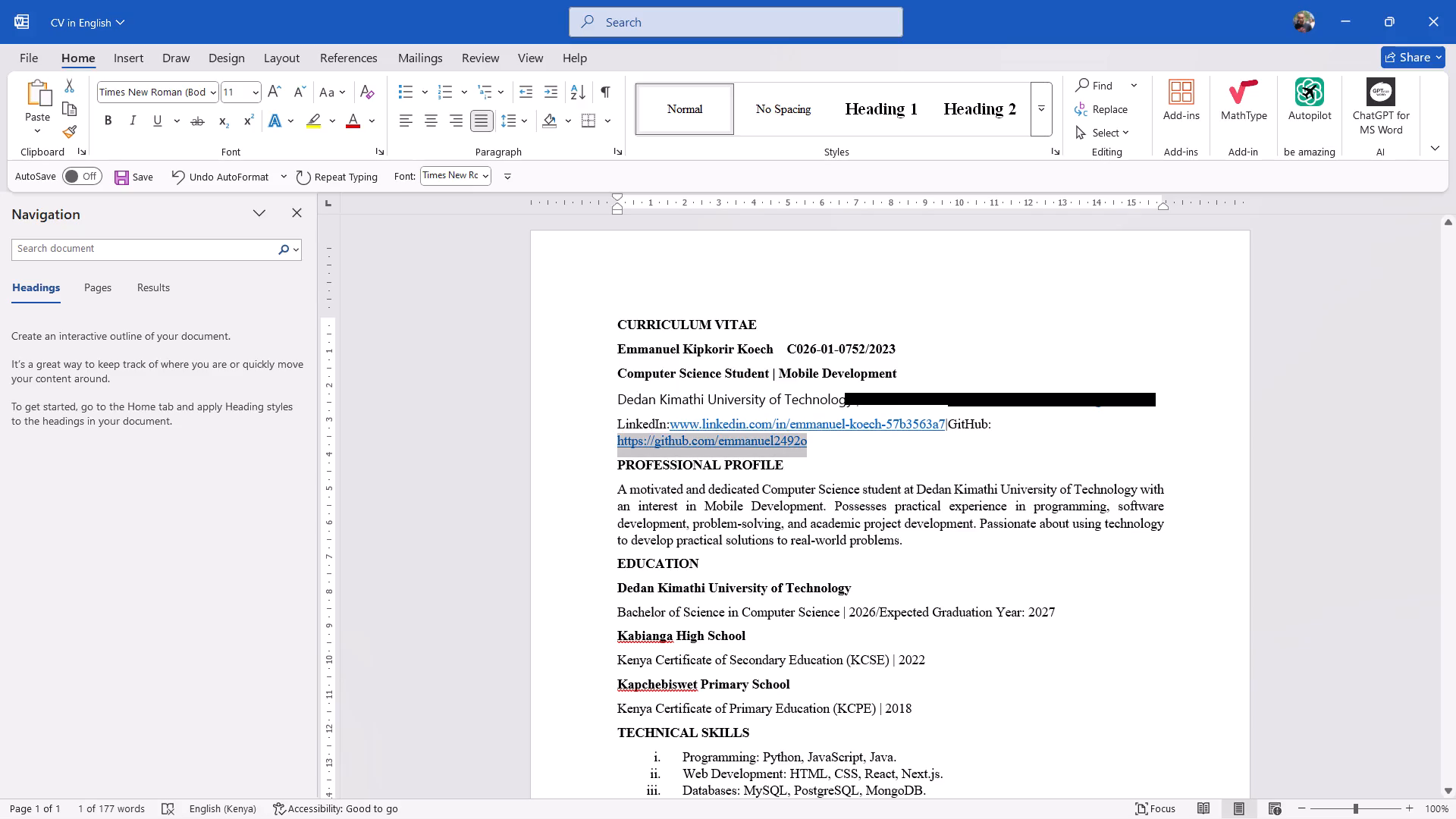
click(811, 440)
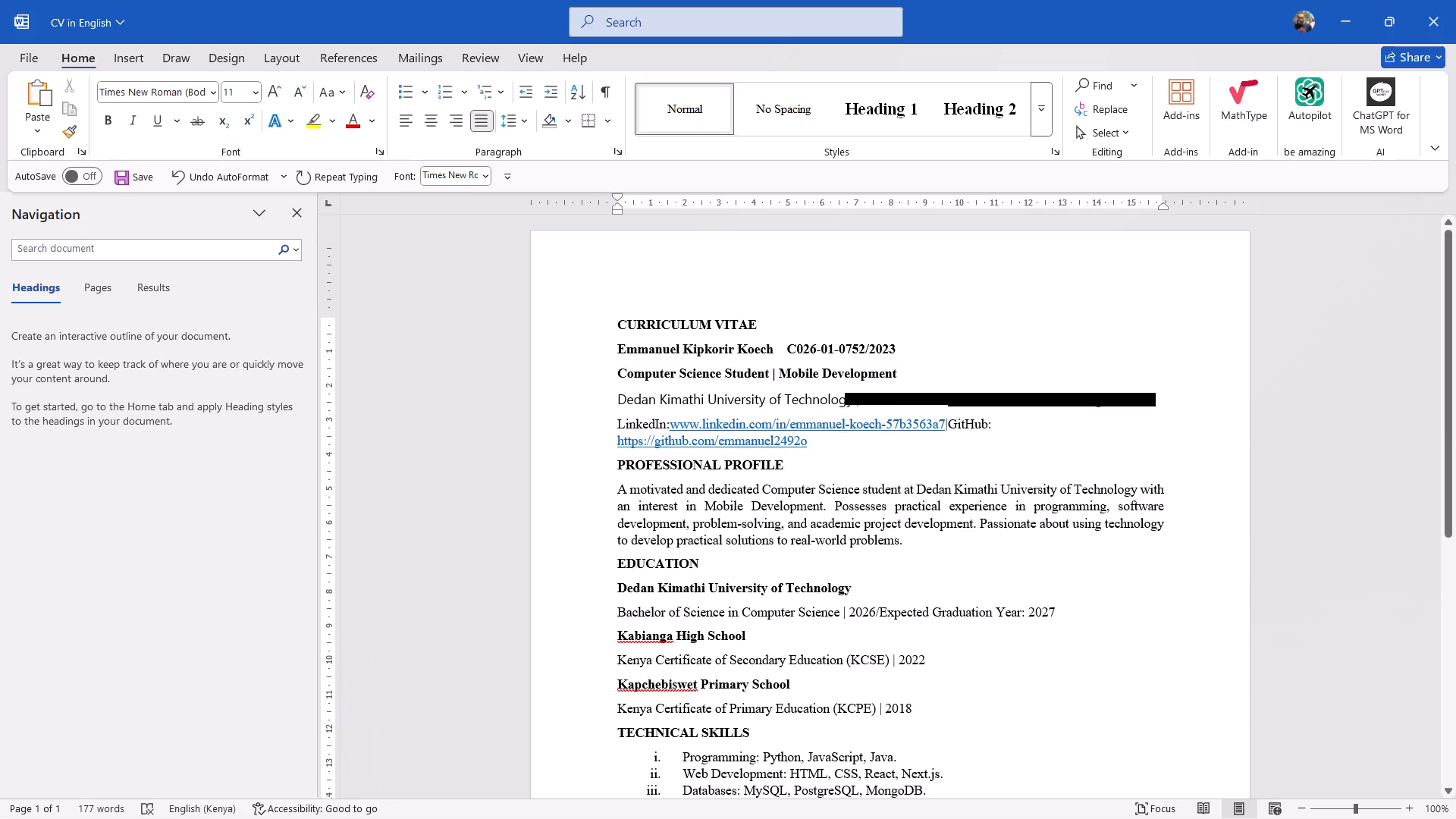
click(798, 439)
key(Right)
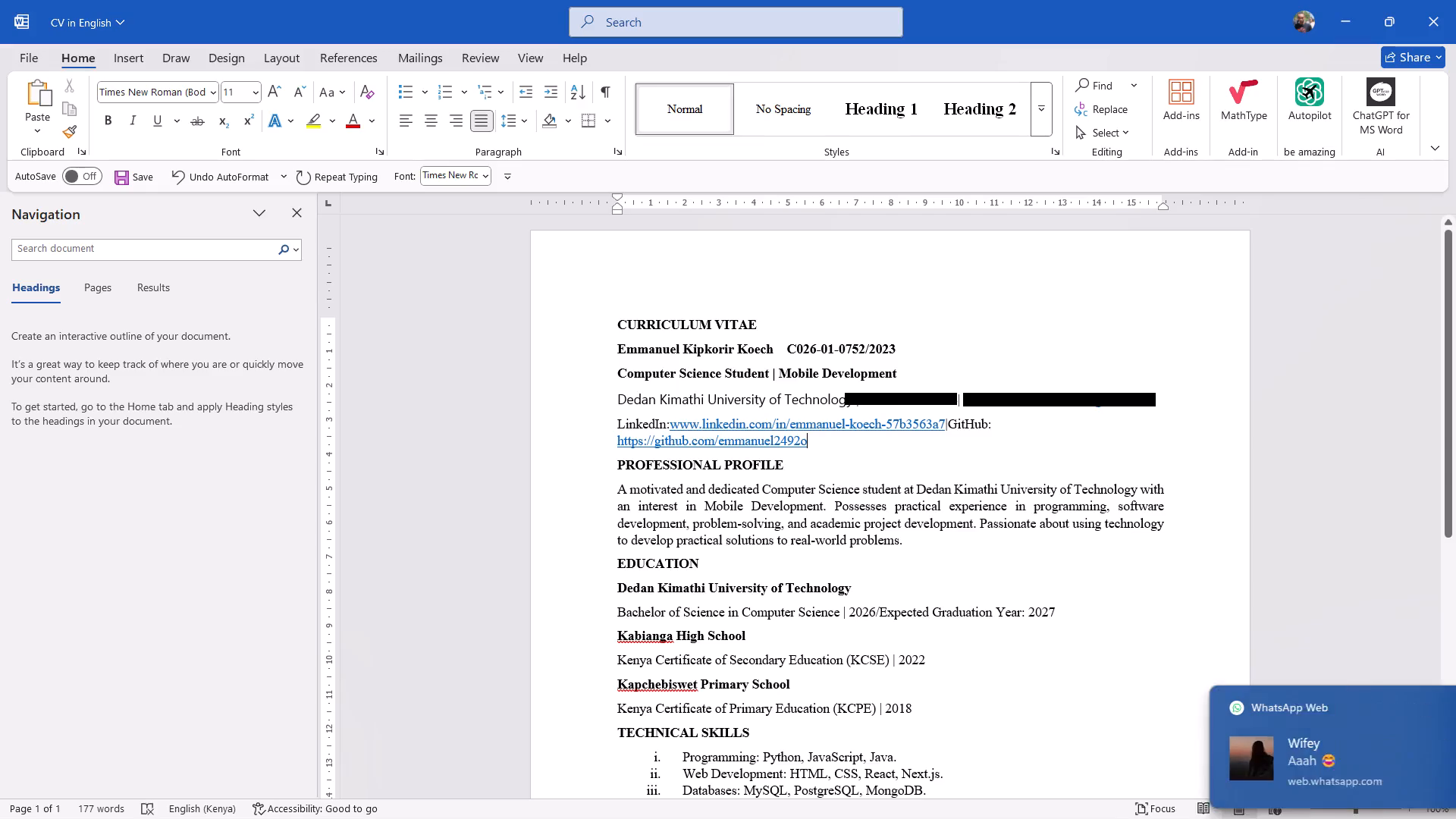
key(Left)
key(Delete)
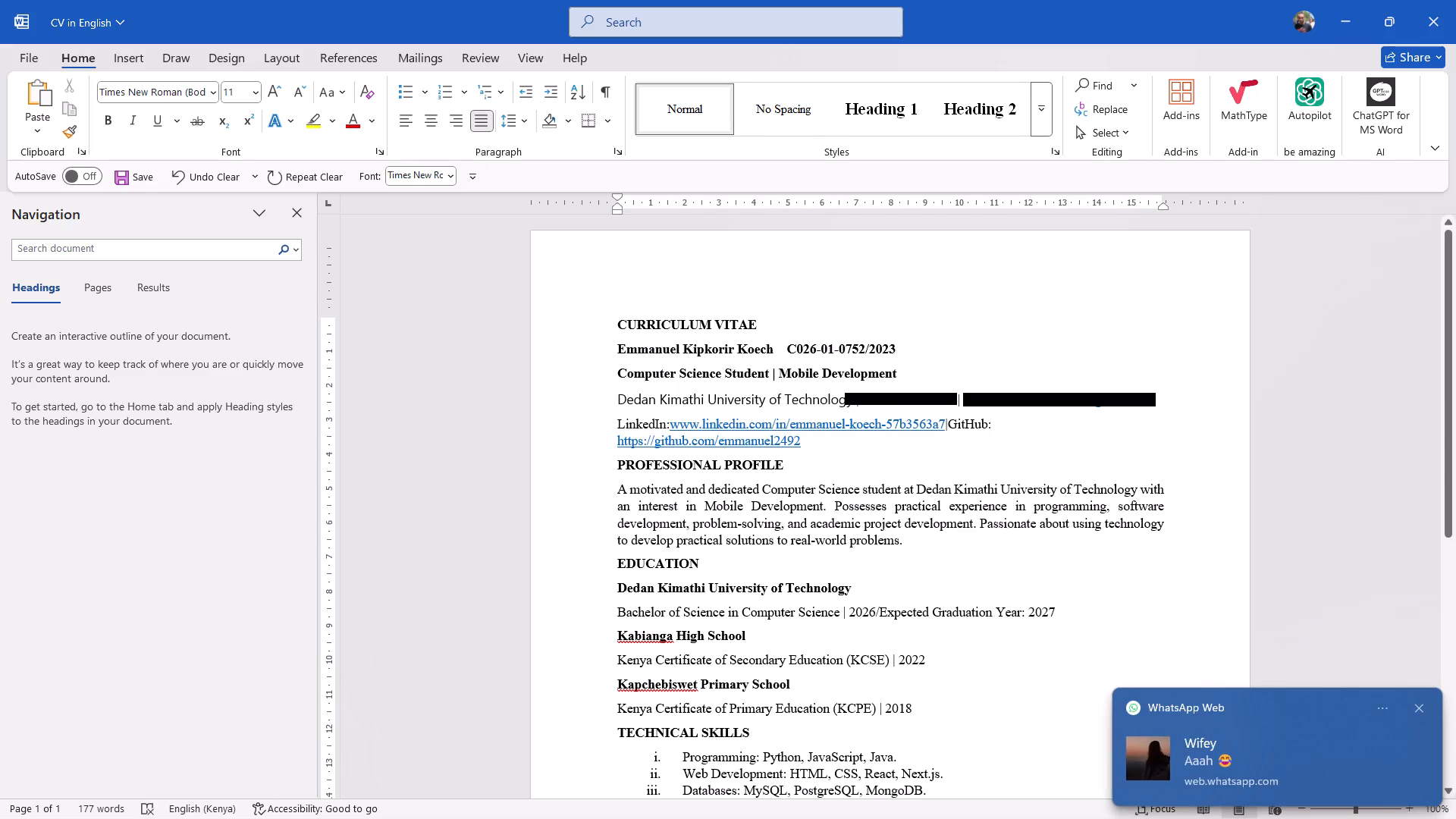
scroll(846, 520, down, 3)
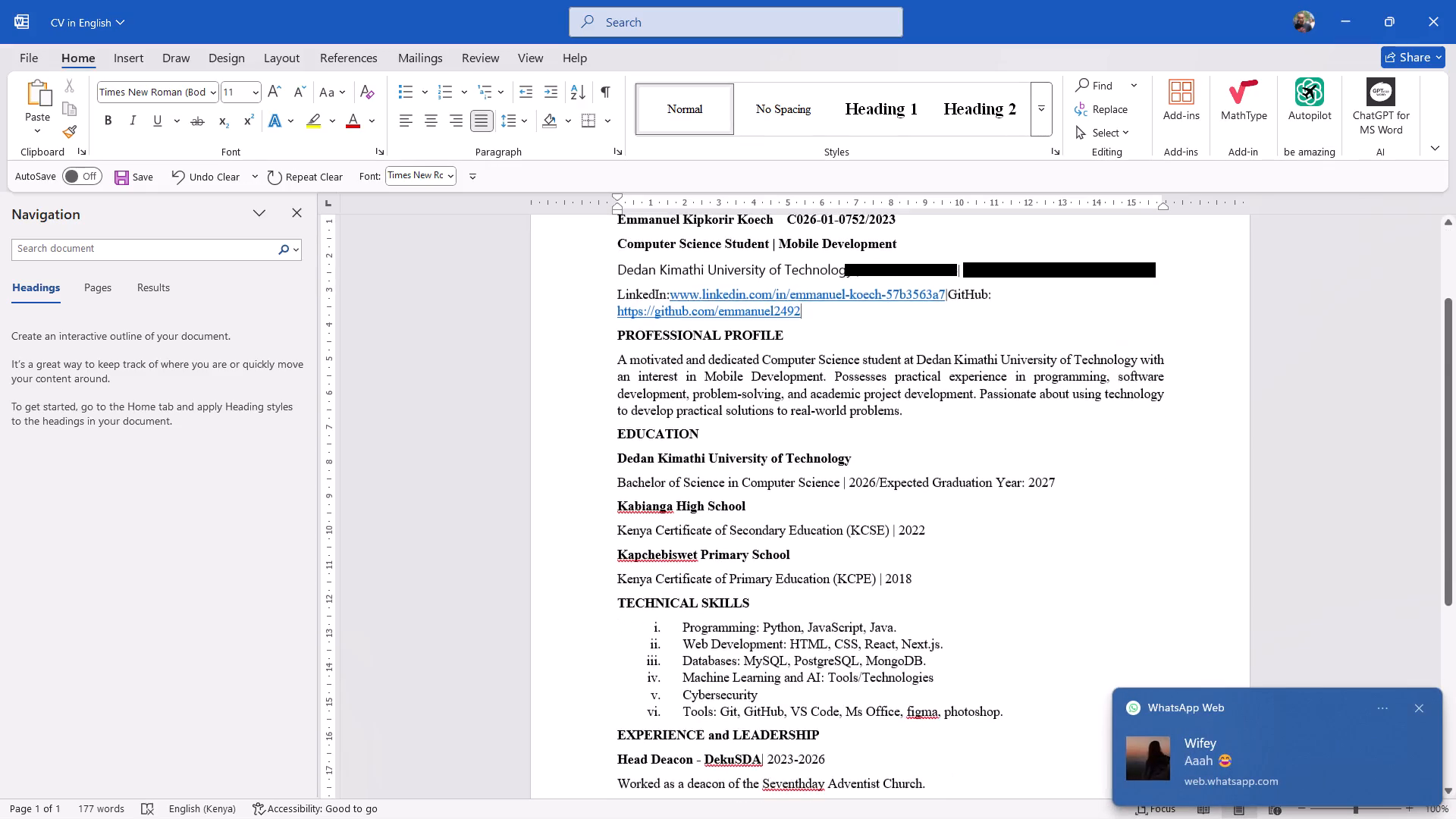
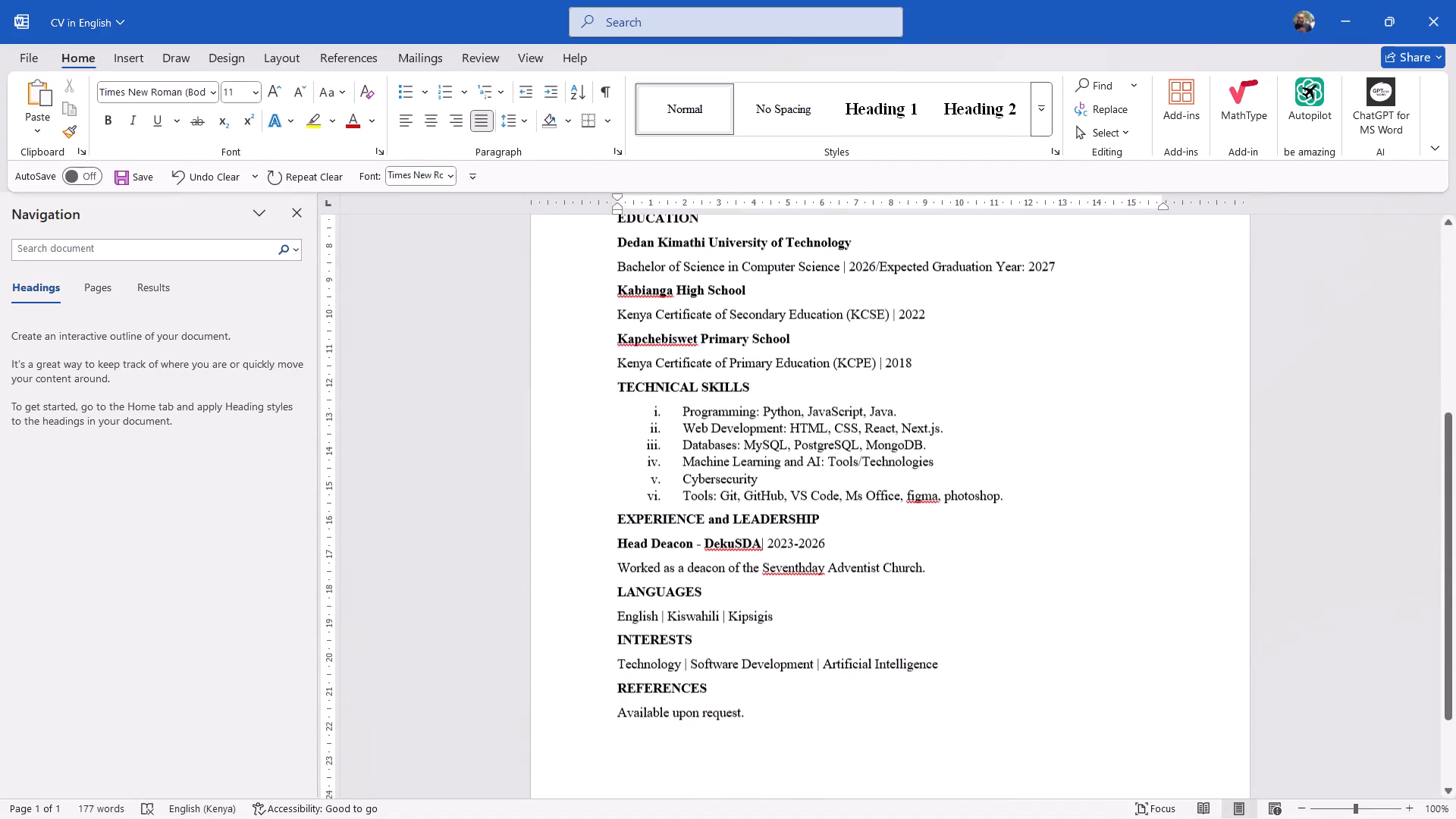
Add ", kotlin" after Java in the Programming line of the Technical Skills list.
click(893, 411)
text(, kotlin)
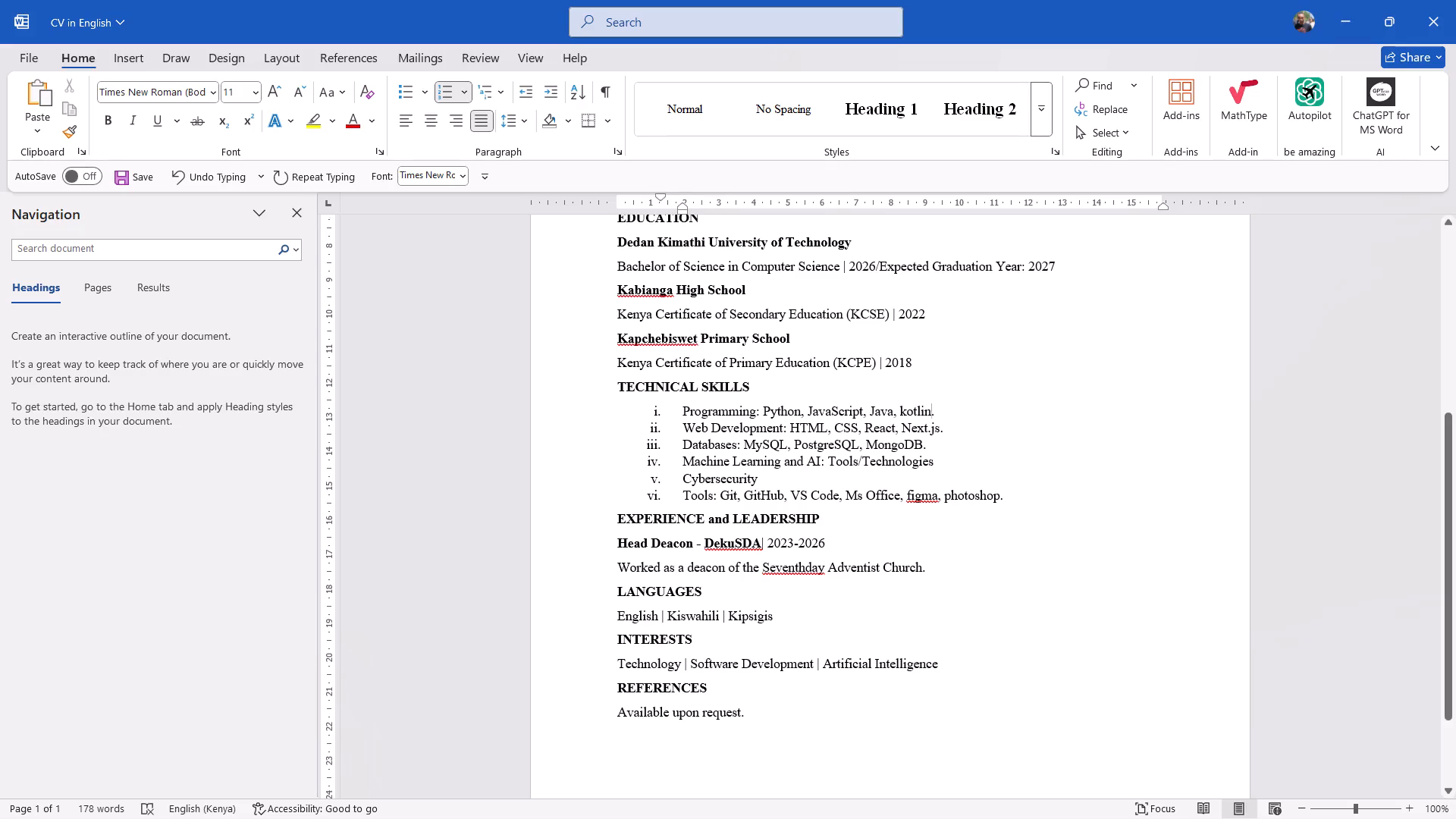
Capitalize the word "and" as "AND" in the CV's "EXPERIENCE and LEADERSHIP" heading.
scroll(1111, 384, up, 11)
scroll(1109, 384, down, 5)
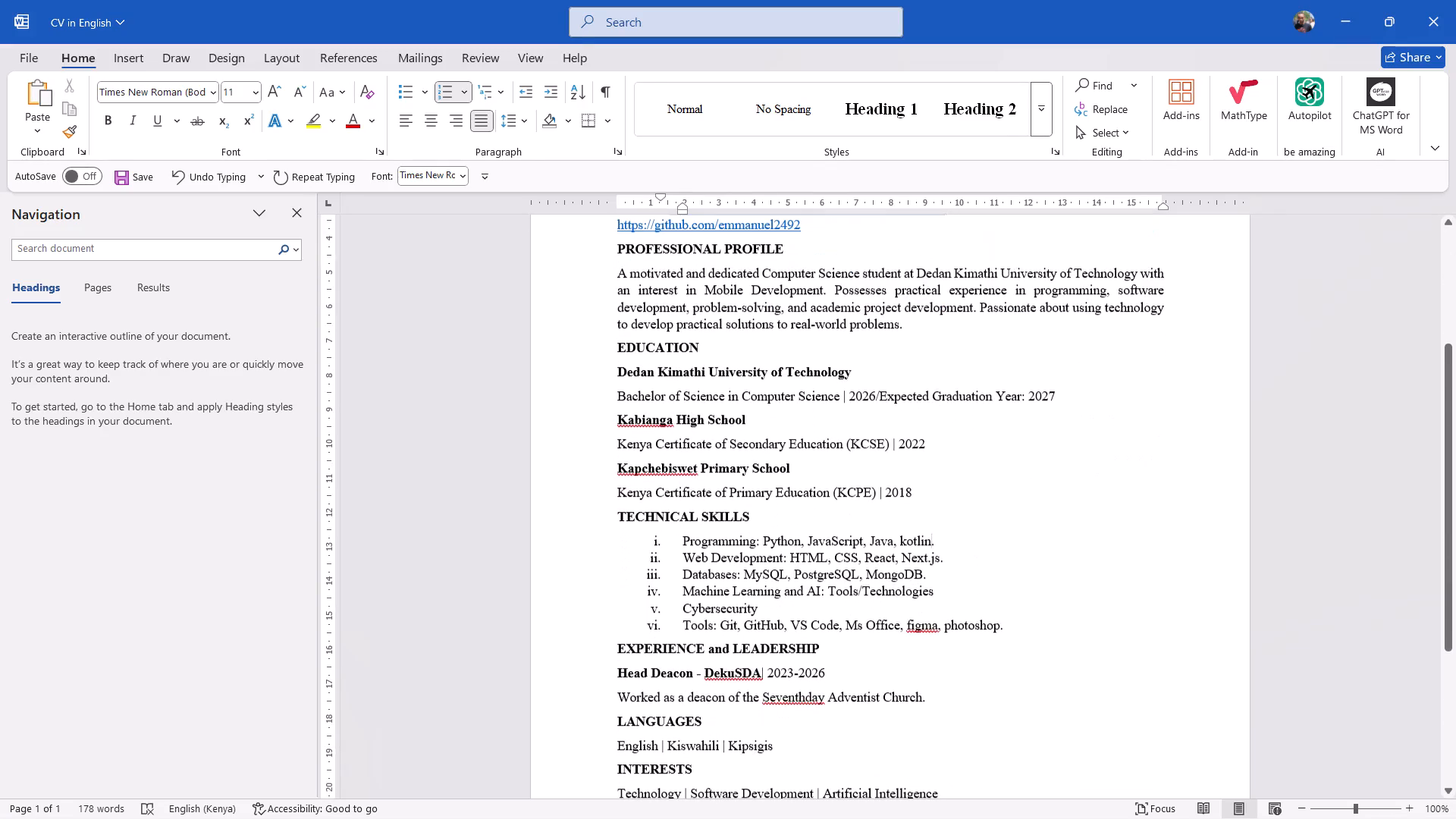
scroll(934, 398, down, 7)
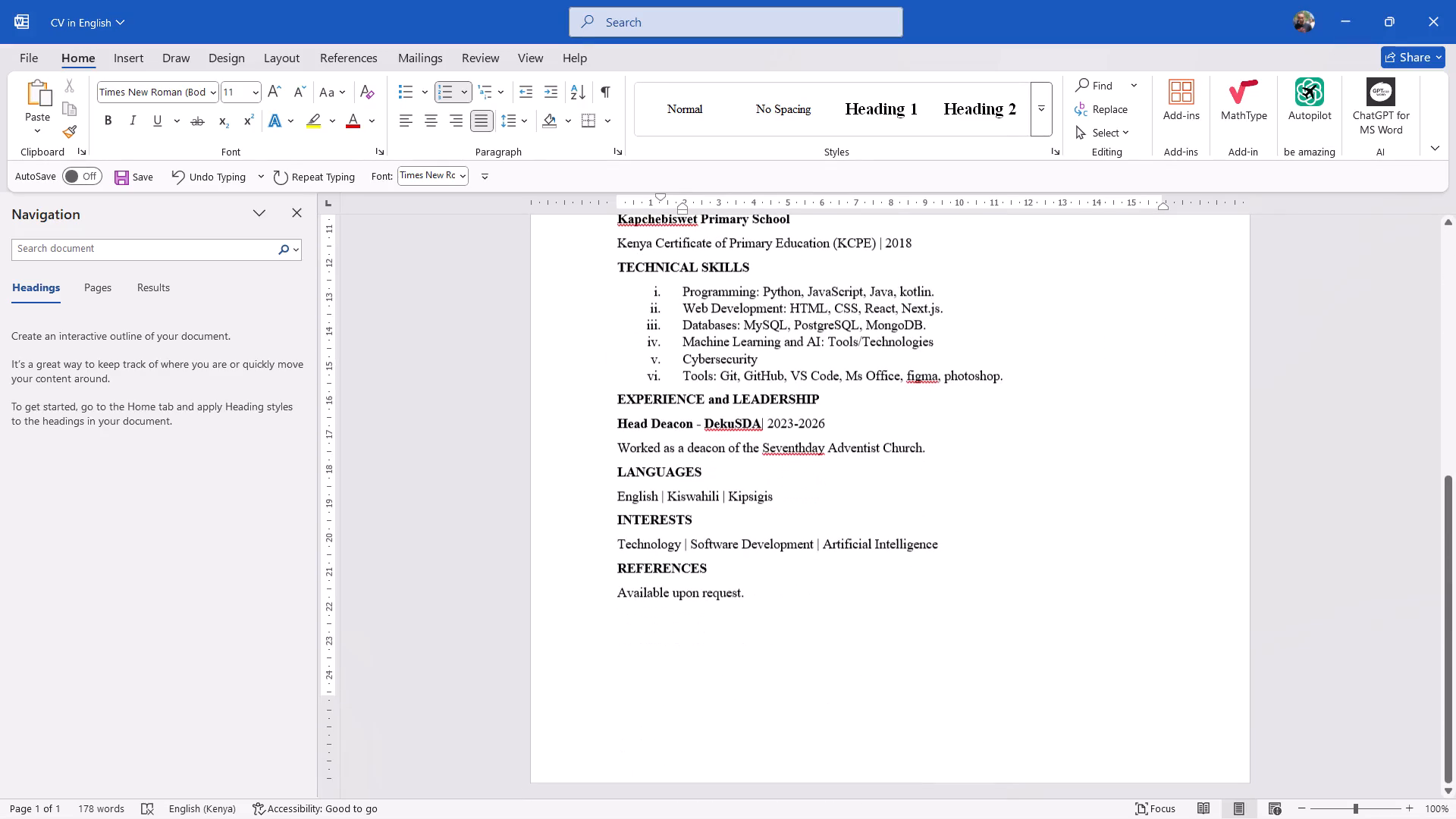
scroll(934, 398, down, 3)
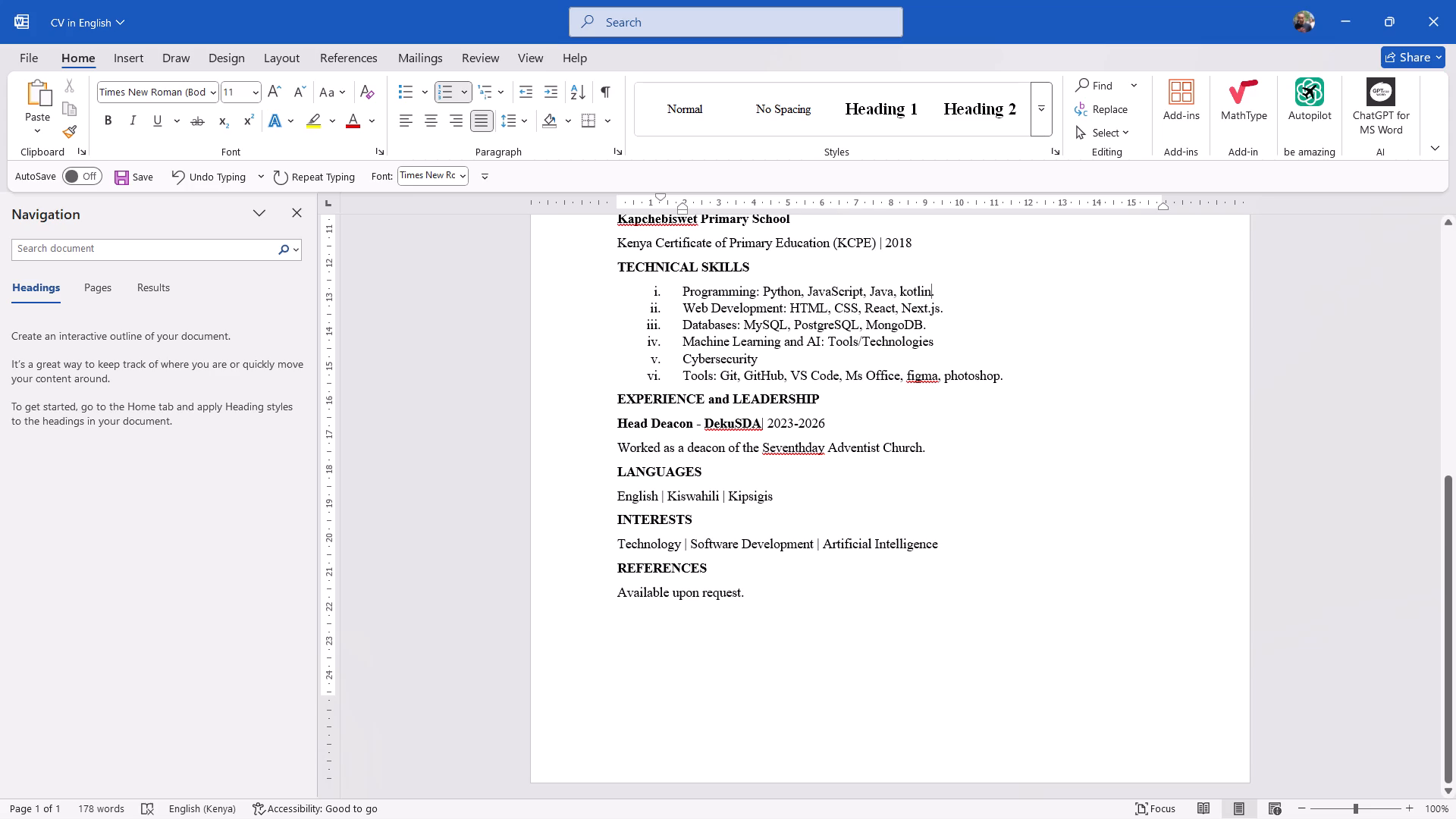
scroll(708, 476, up, 1)
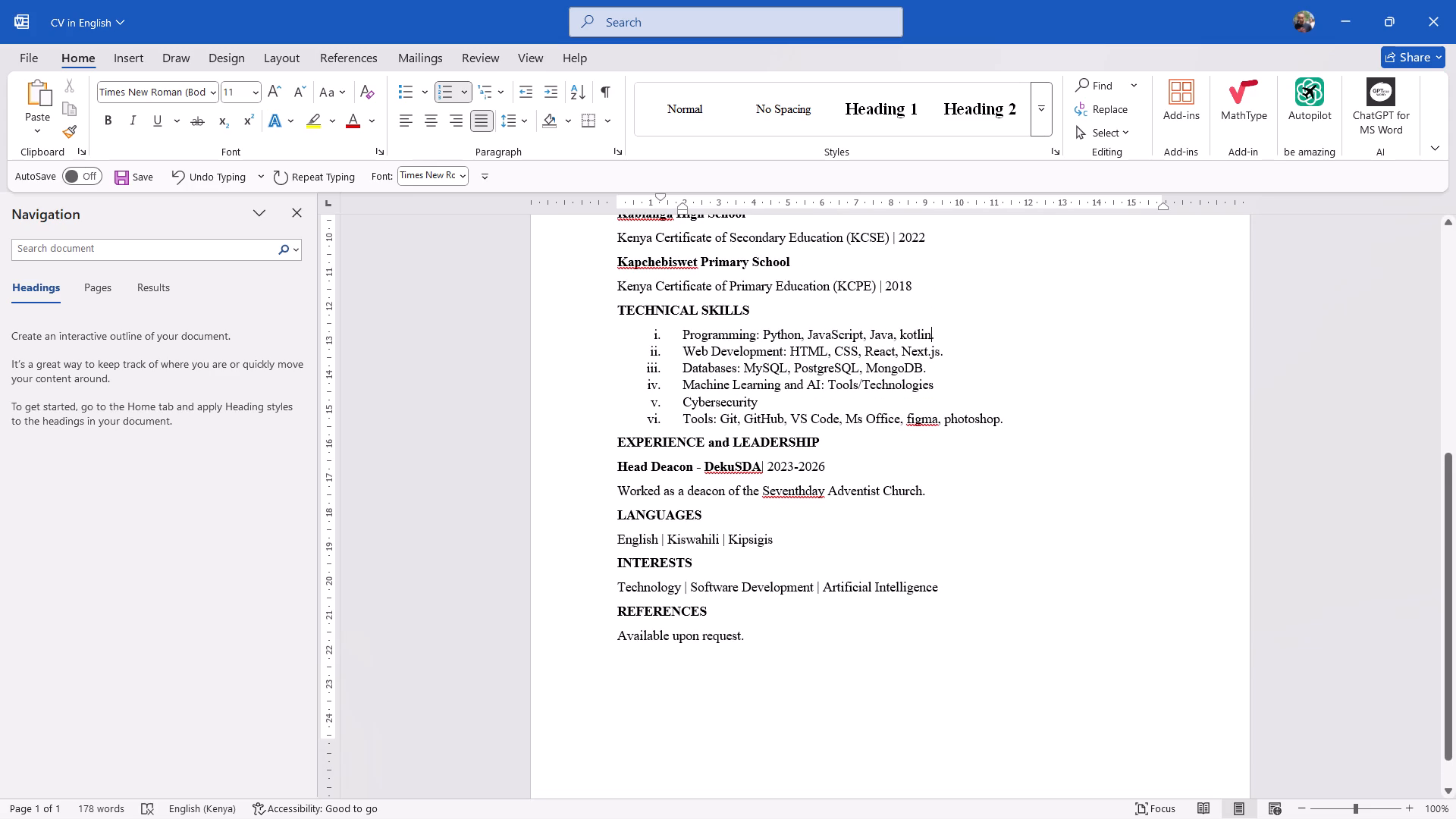
double_click(717, 442)
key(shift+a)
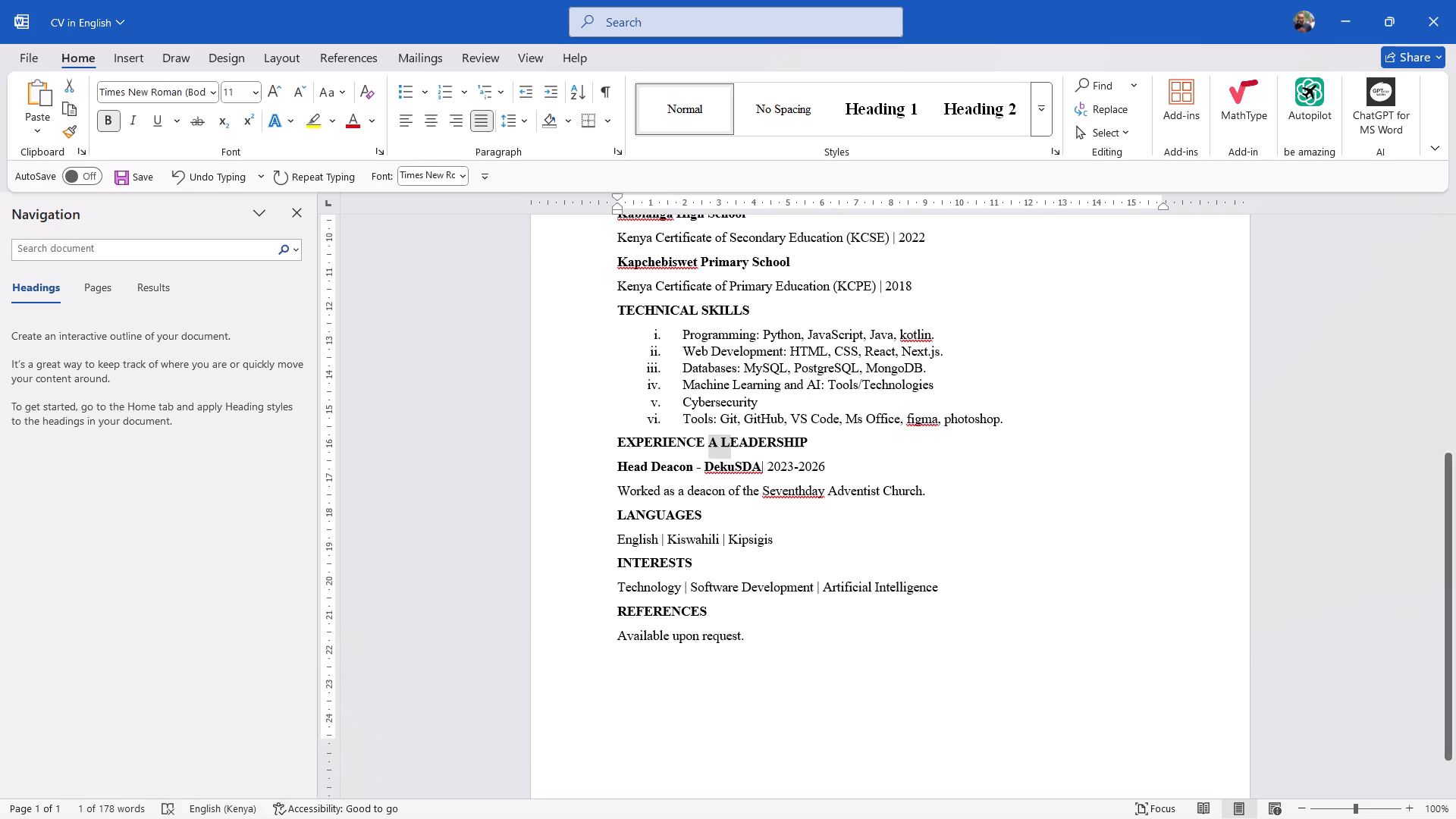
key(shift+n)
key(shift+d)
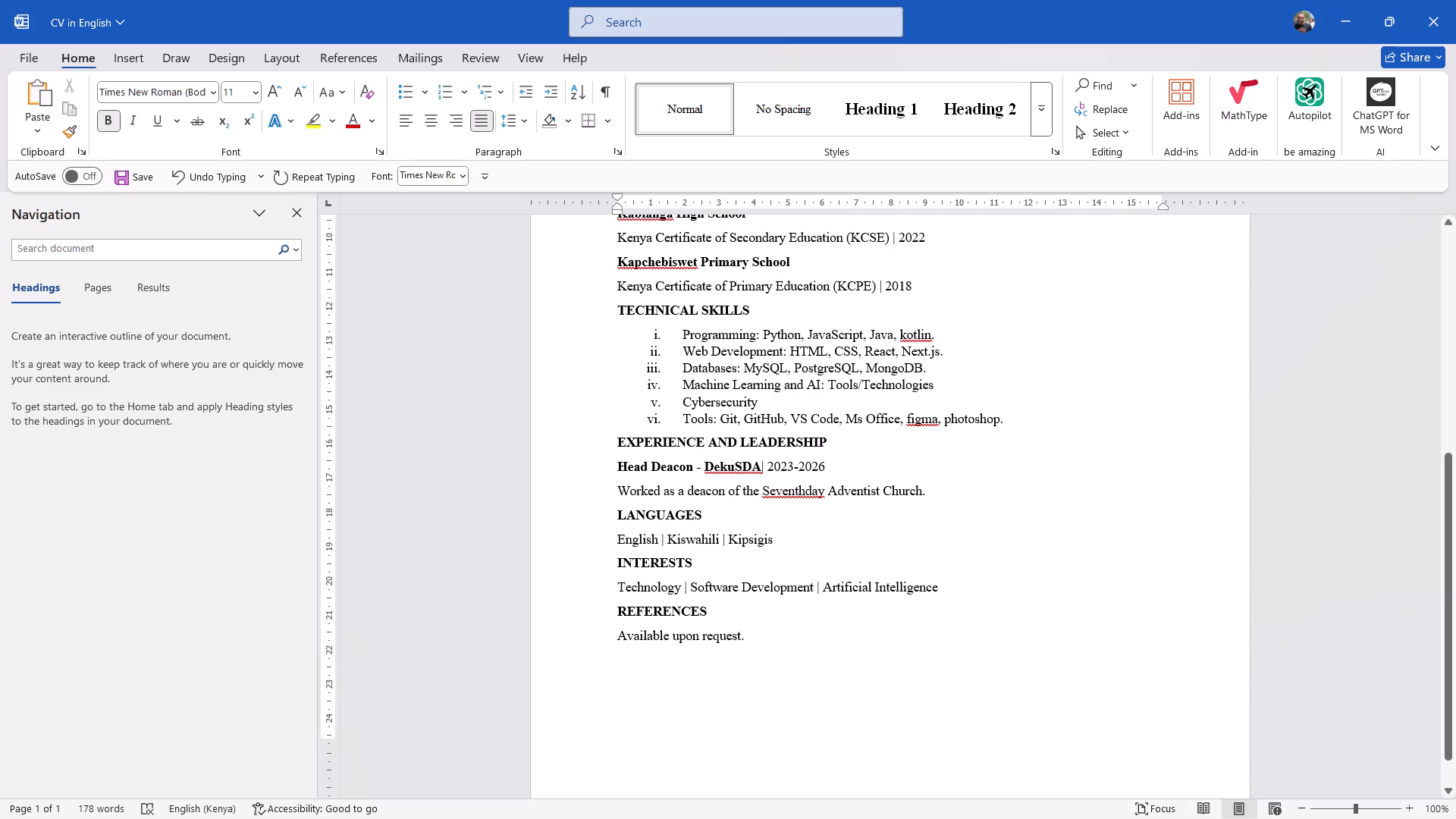
Save the English CV and close the document.
scroll(852, 451, down, 1)
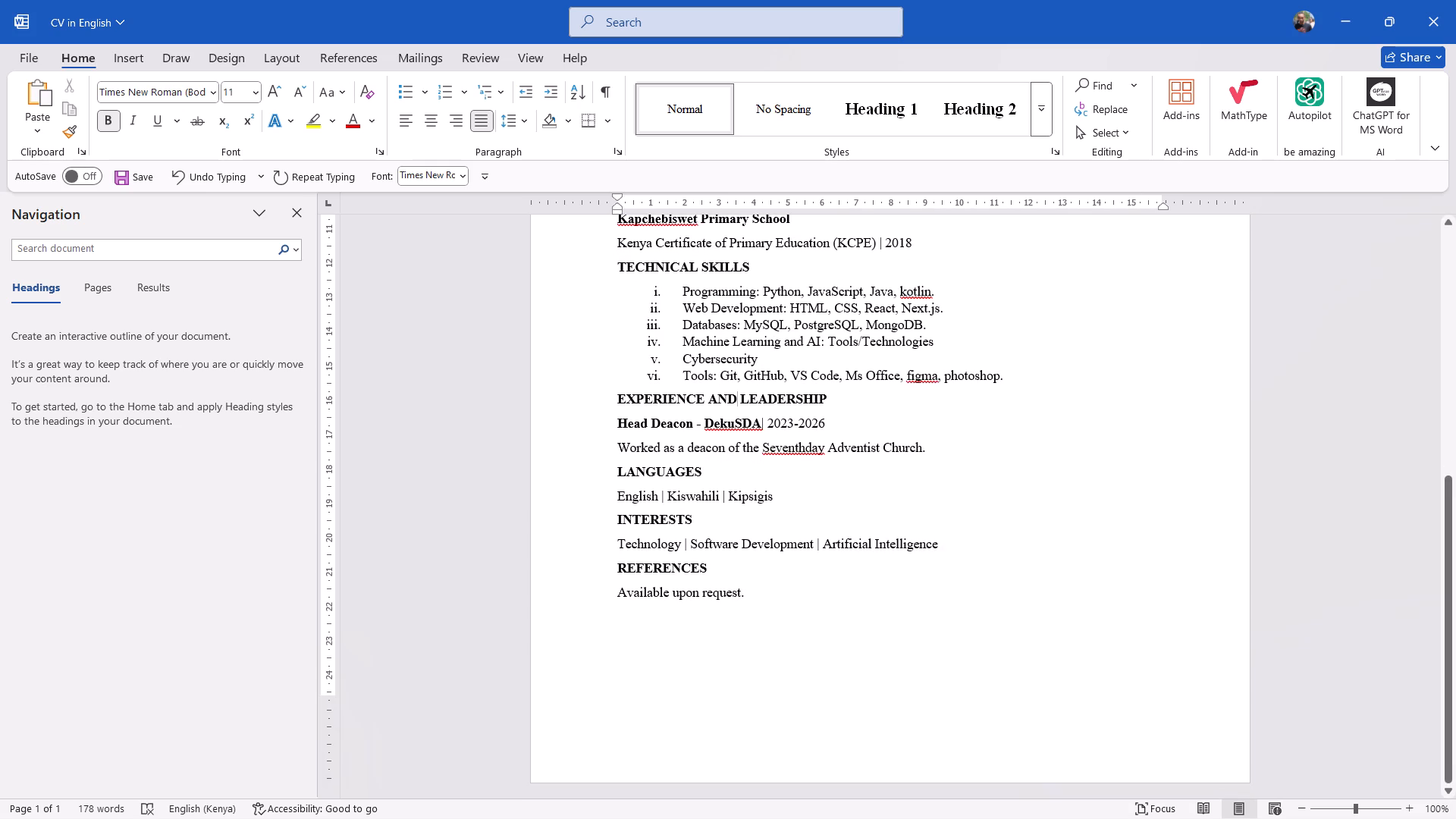
click(879, 522)
scroll(879, 523, up, 6)
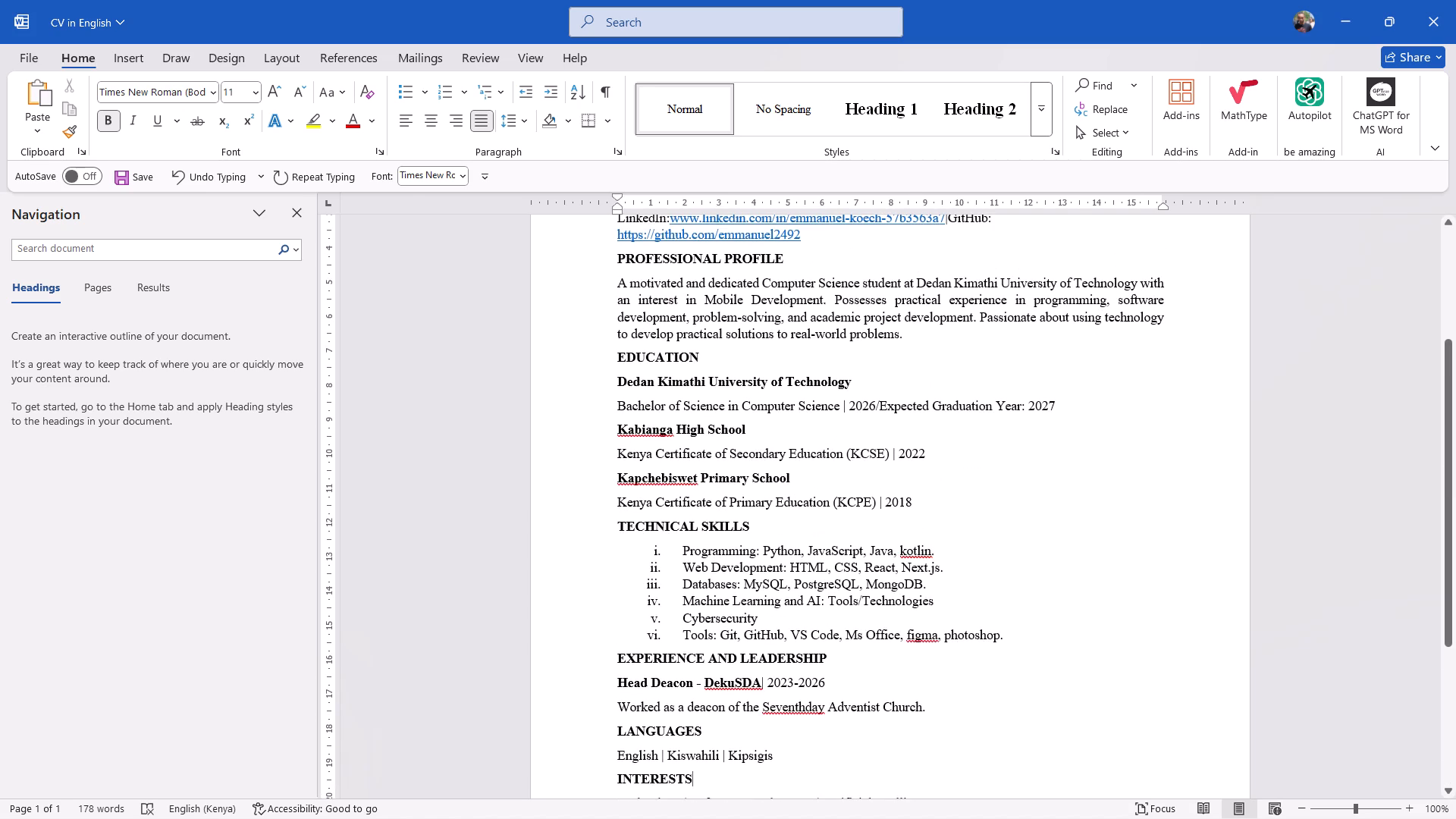
key(ctrl+s)
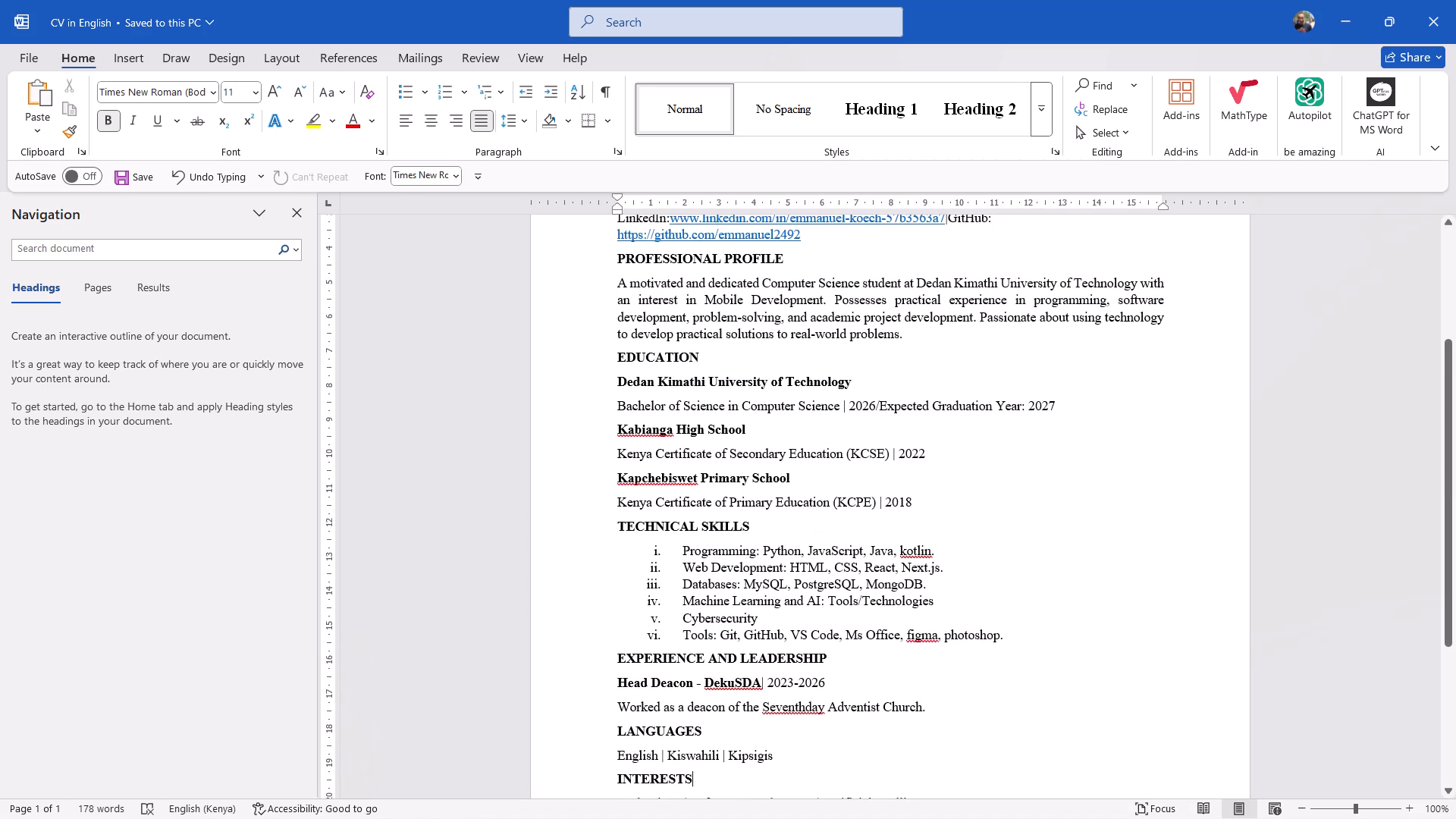
click(1455, 0)
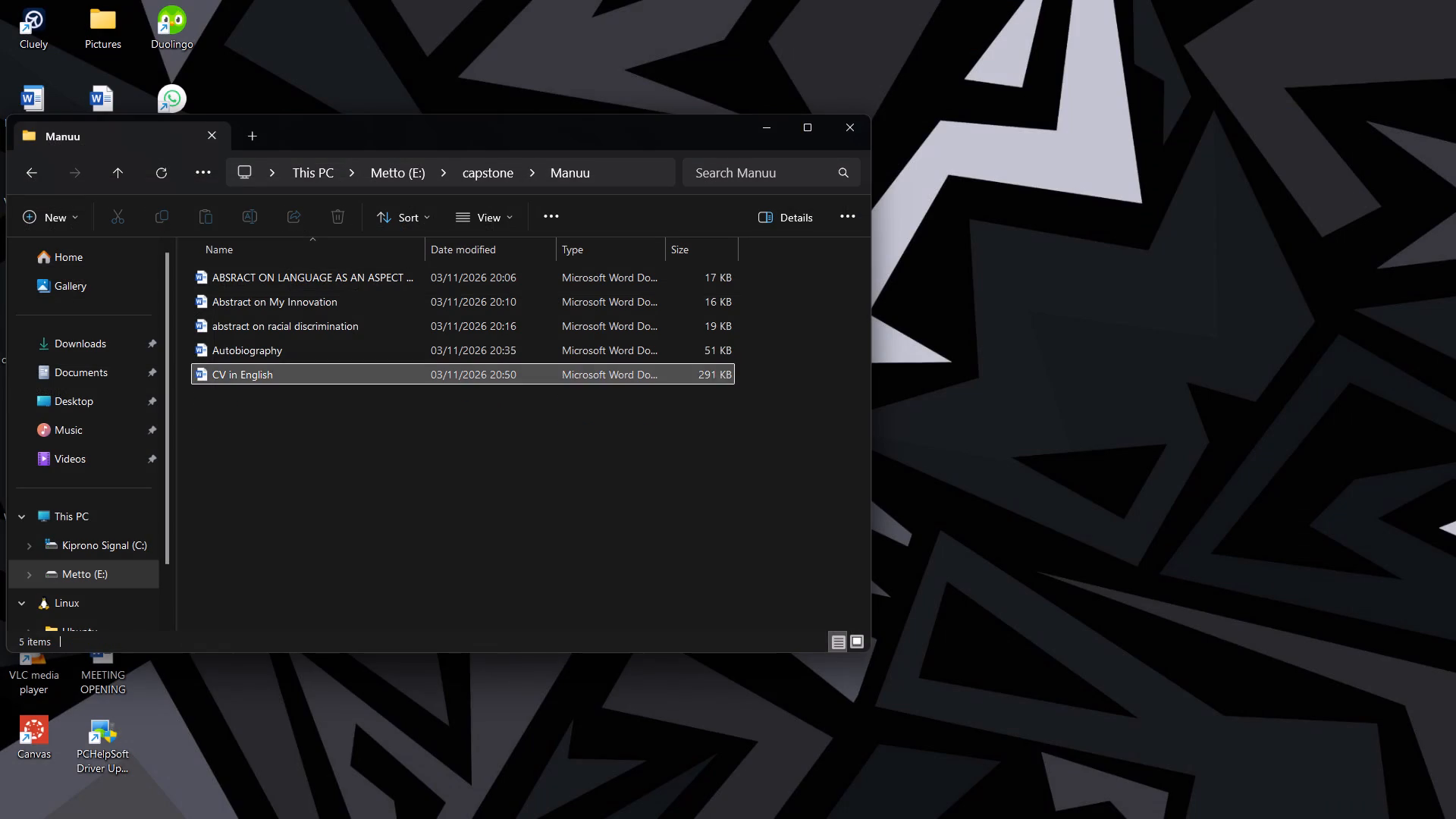
In File Explorer, copy the "EVIDENCE OF PROFESSIONAL ONLINE PRESENCE" document from the capstone folder into its Manuu subfolder.
click(24, 173)
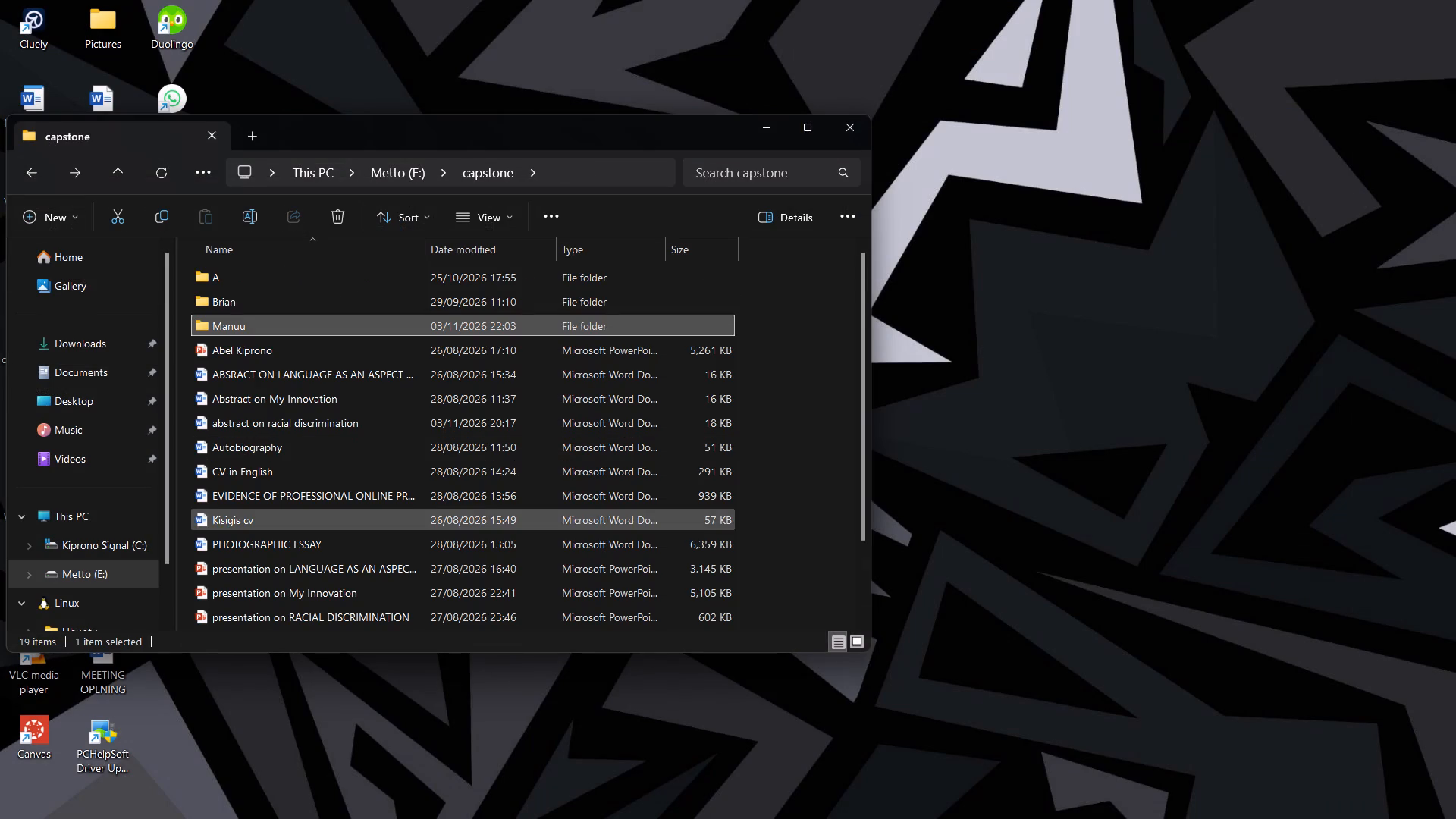
click(359, 491)
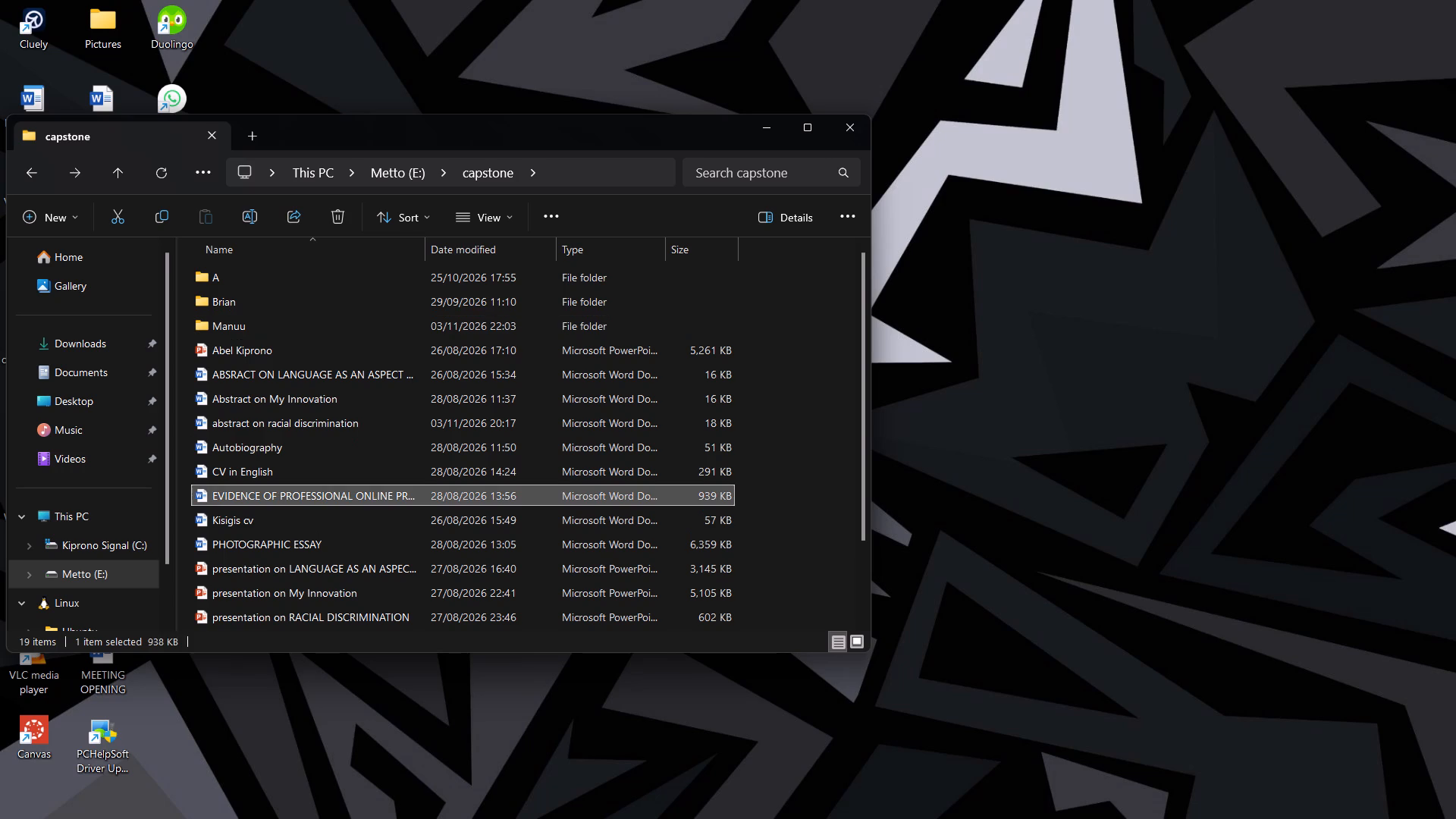
click(165, 222)
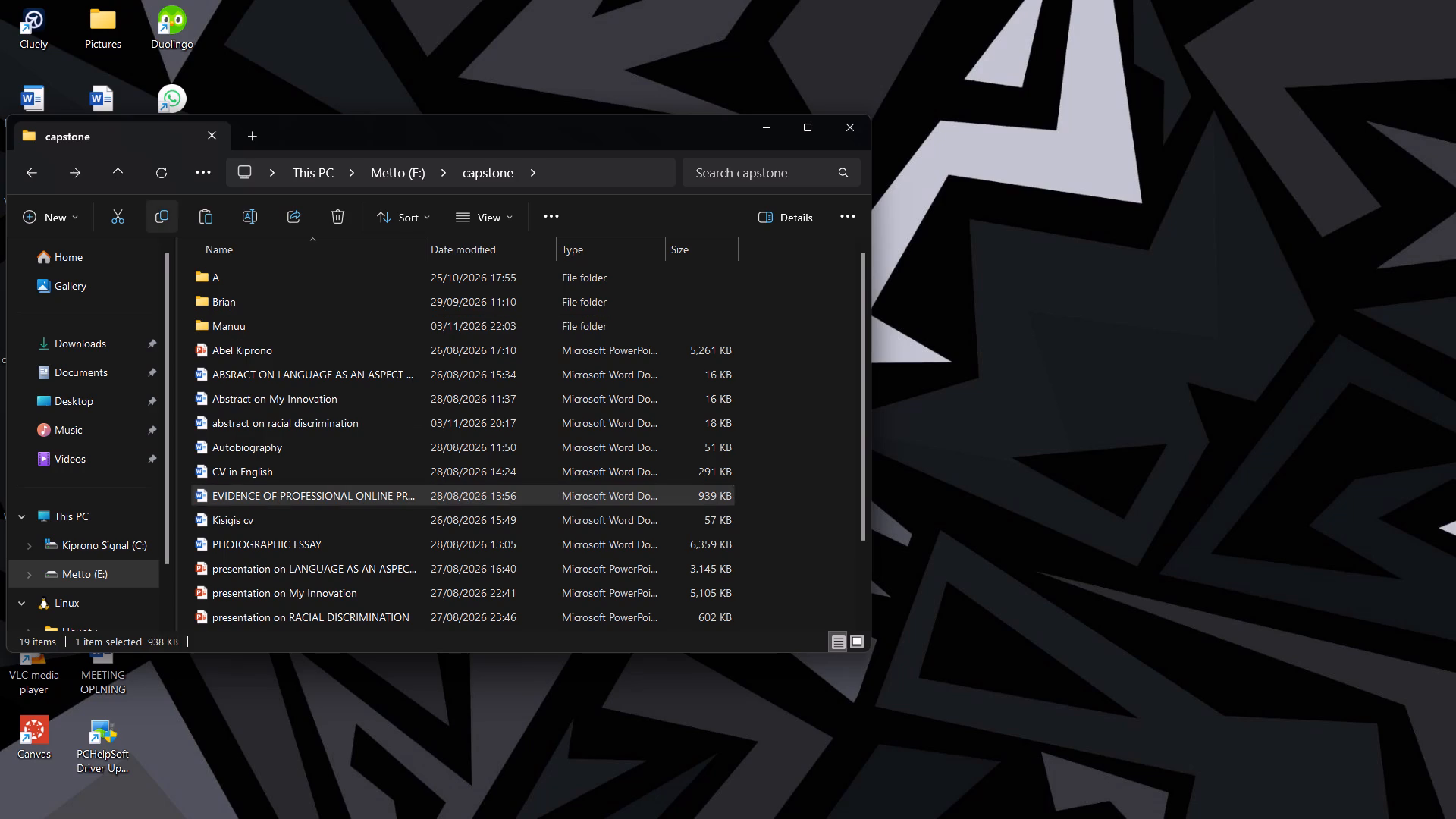
double_click(271, 328)
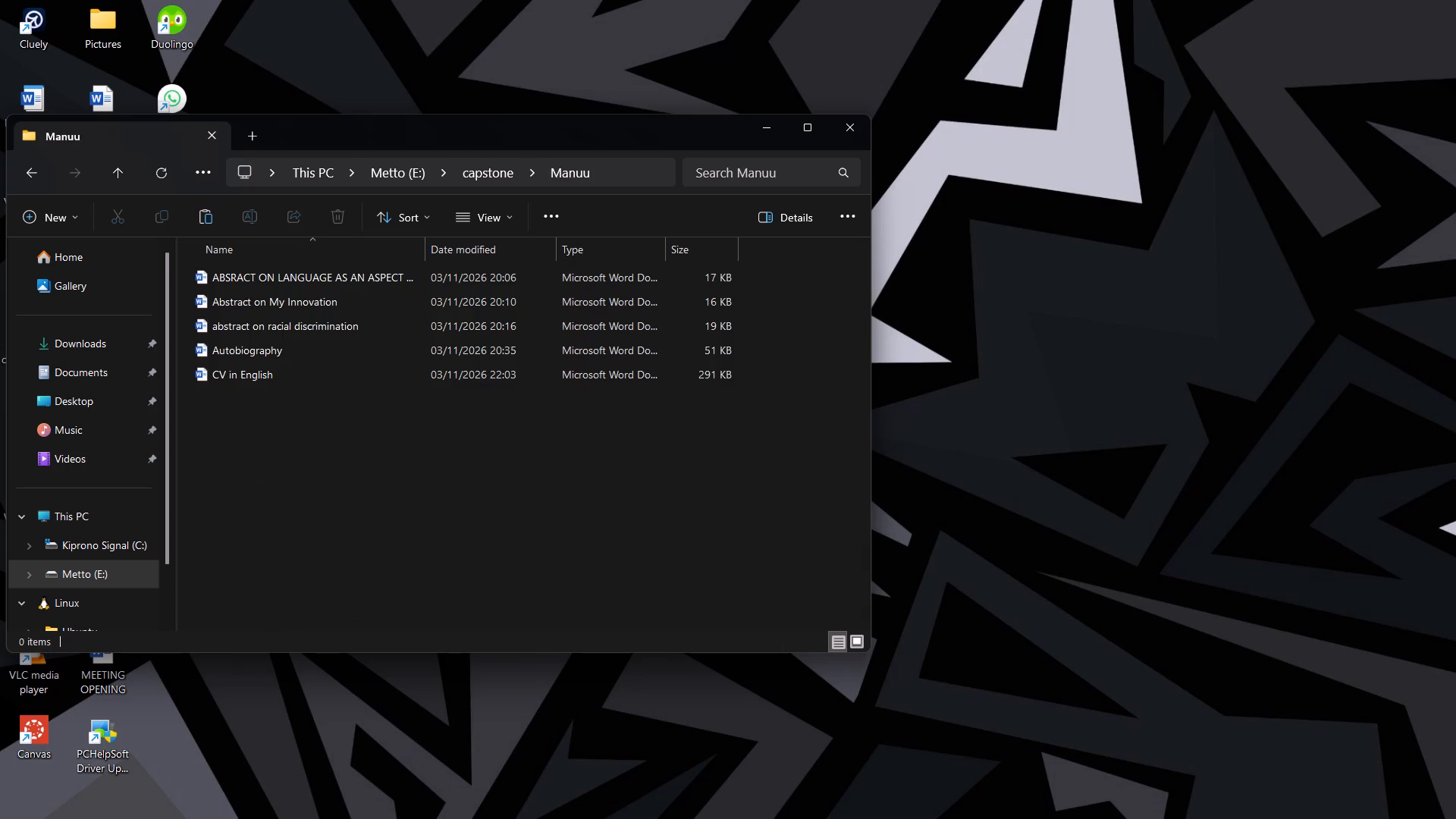
key(ctrl+v)
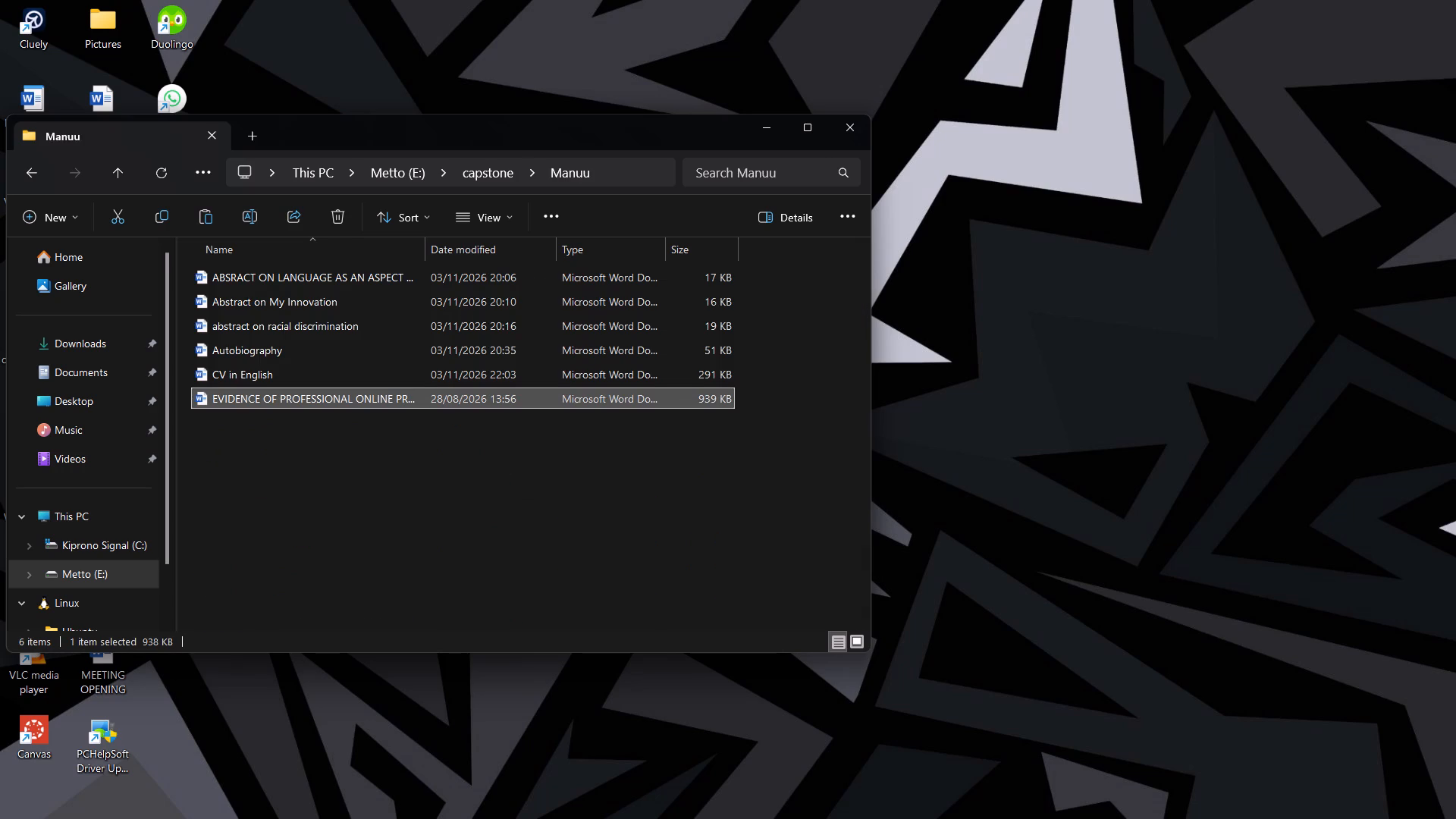
Open the copied document in Word and replace the name on its cover page with the student's full name.
double_click(372, 397)
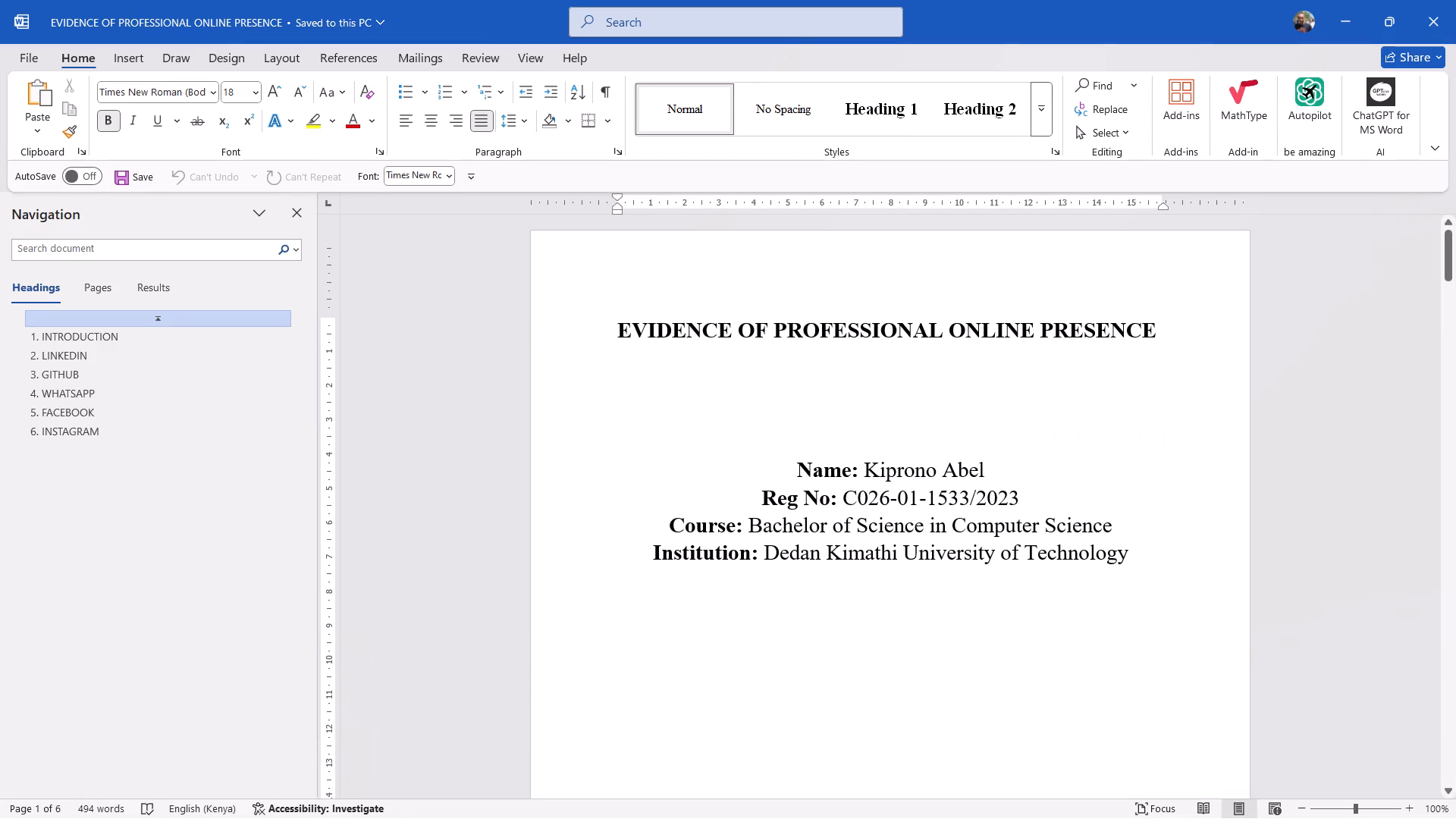
drag(986, 472, 878, 465)
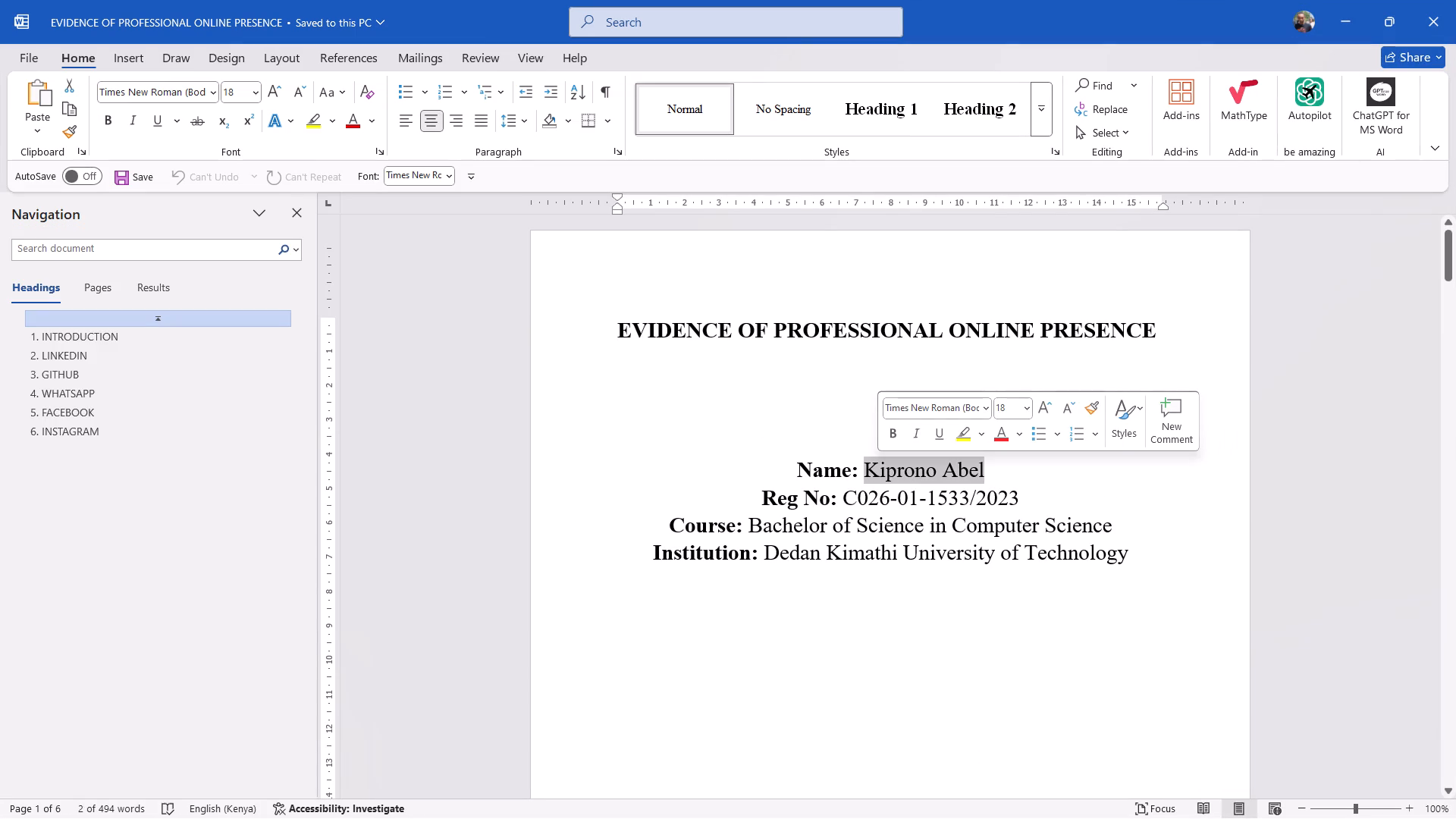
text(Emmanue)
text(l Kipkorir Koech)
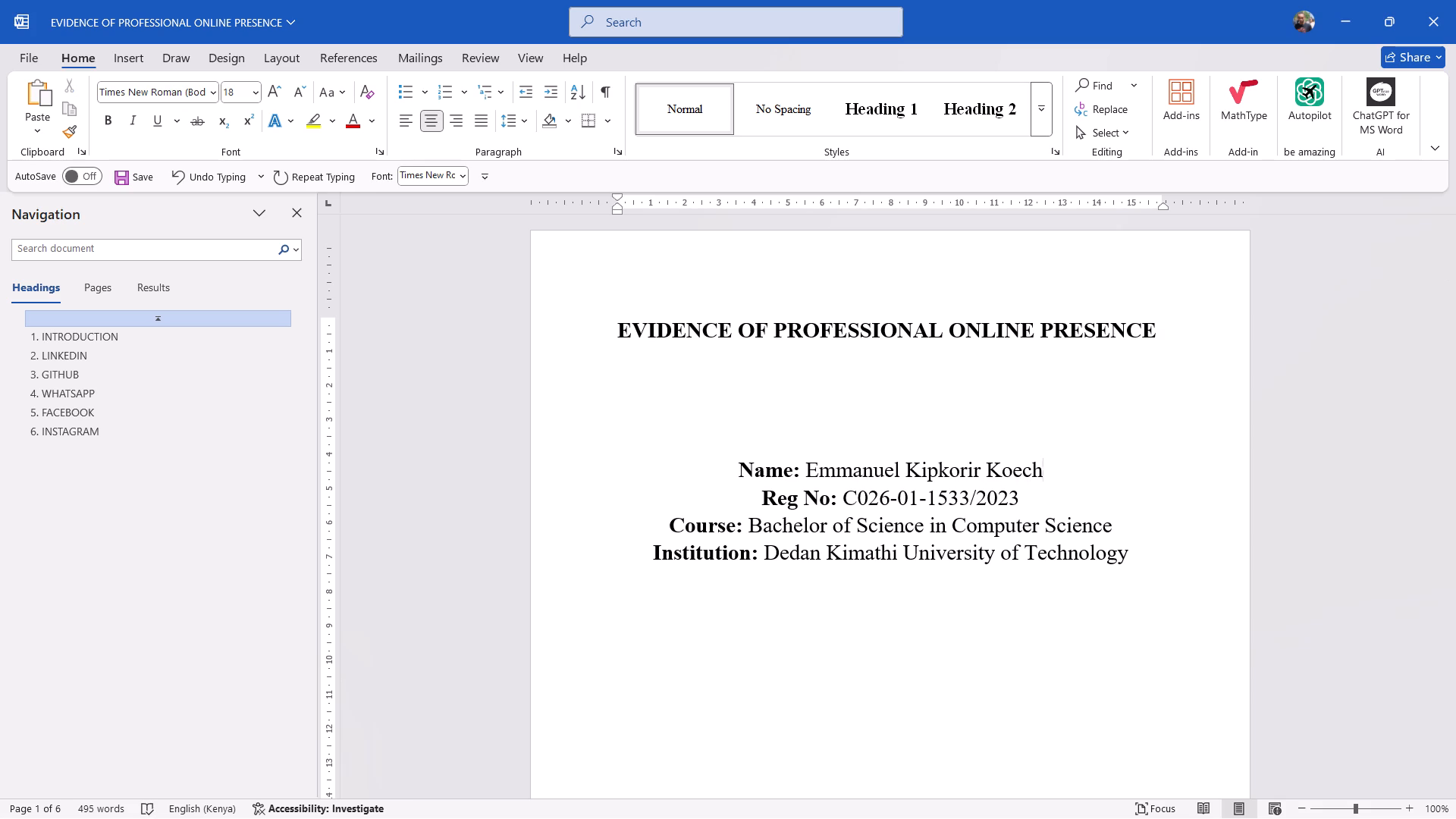
Replace the four-digit part of the cover page's registration number with the student's own digits.
double_click(949, 497)
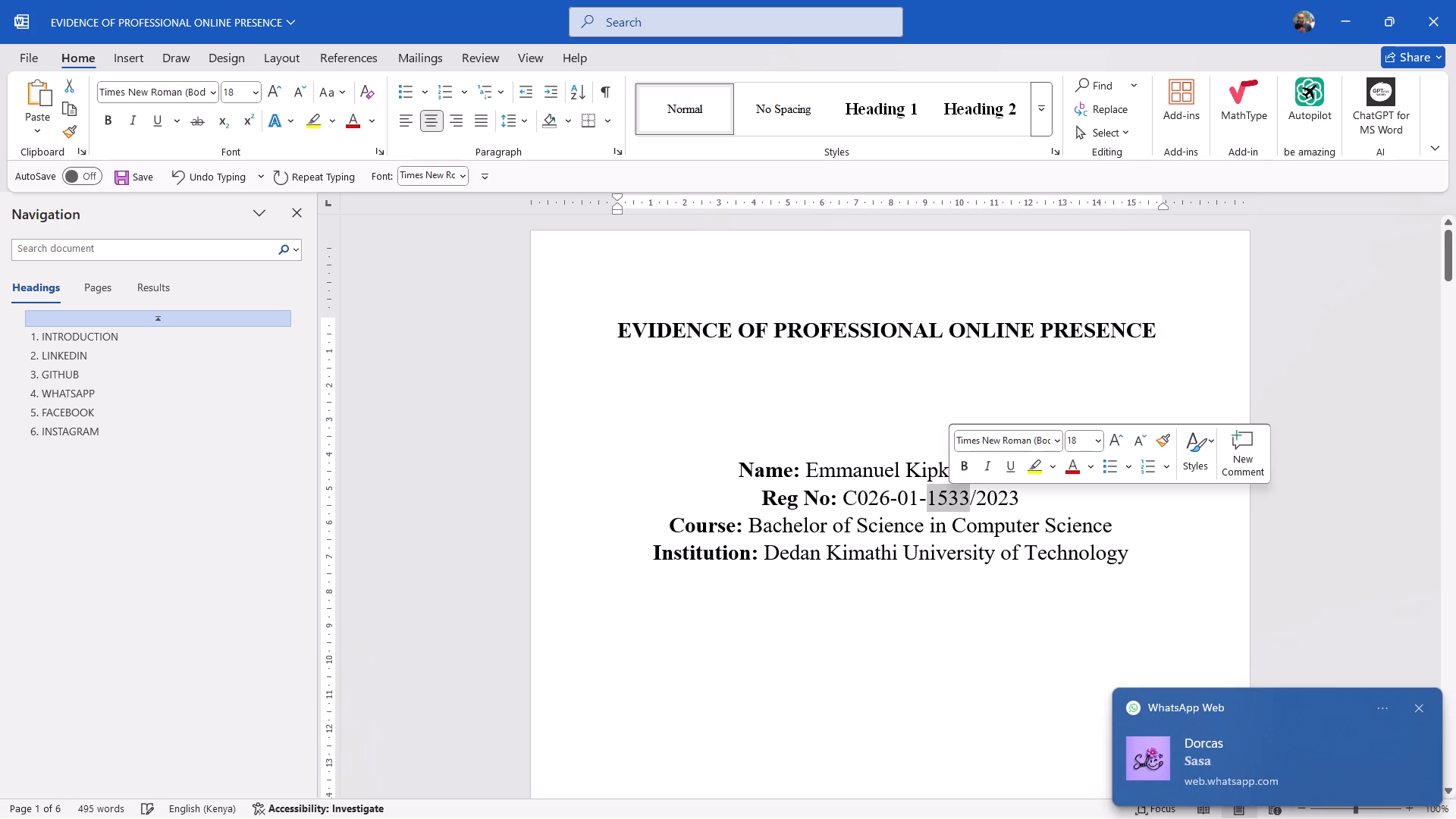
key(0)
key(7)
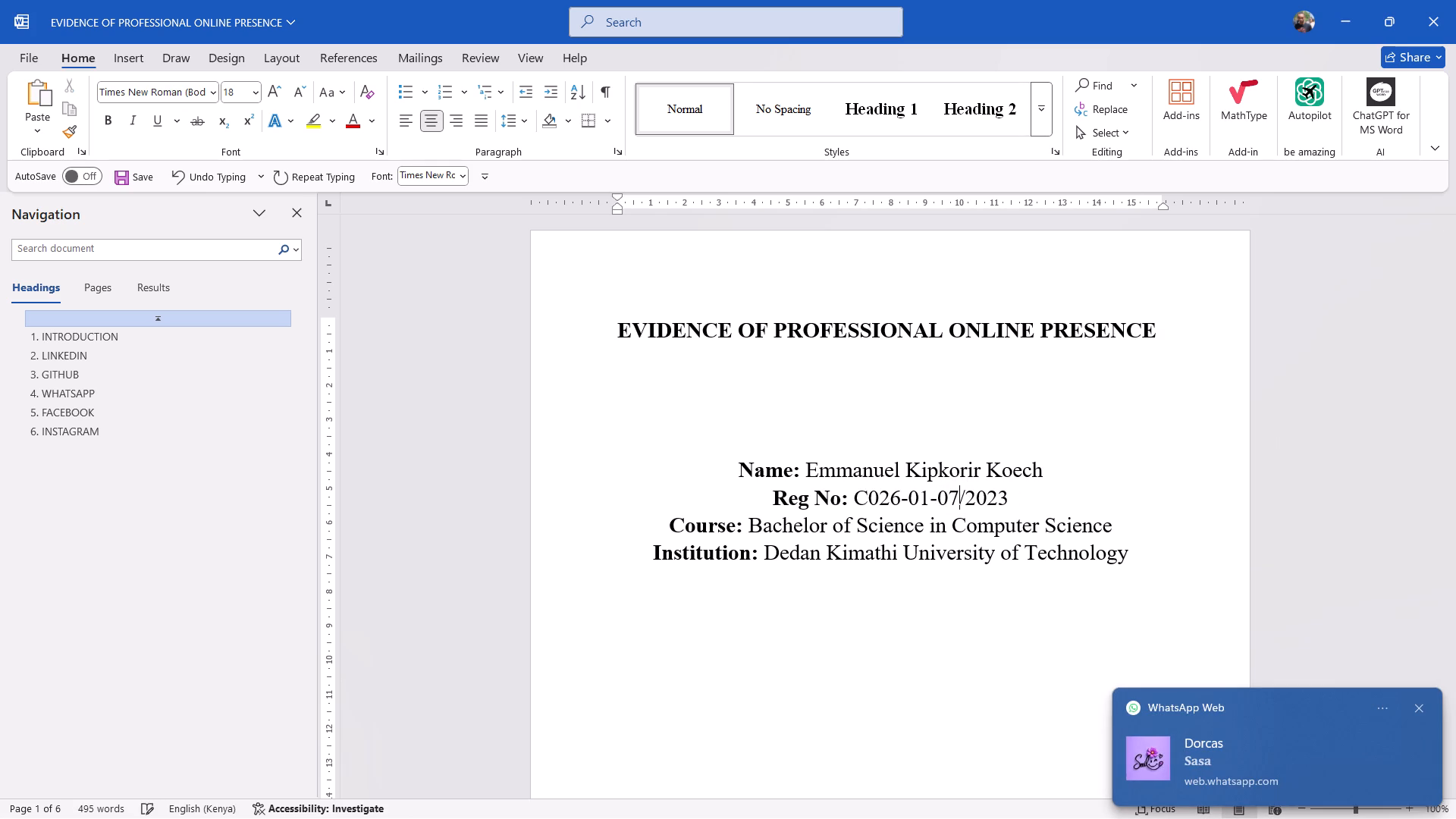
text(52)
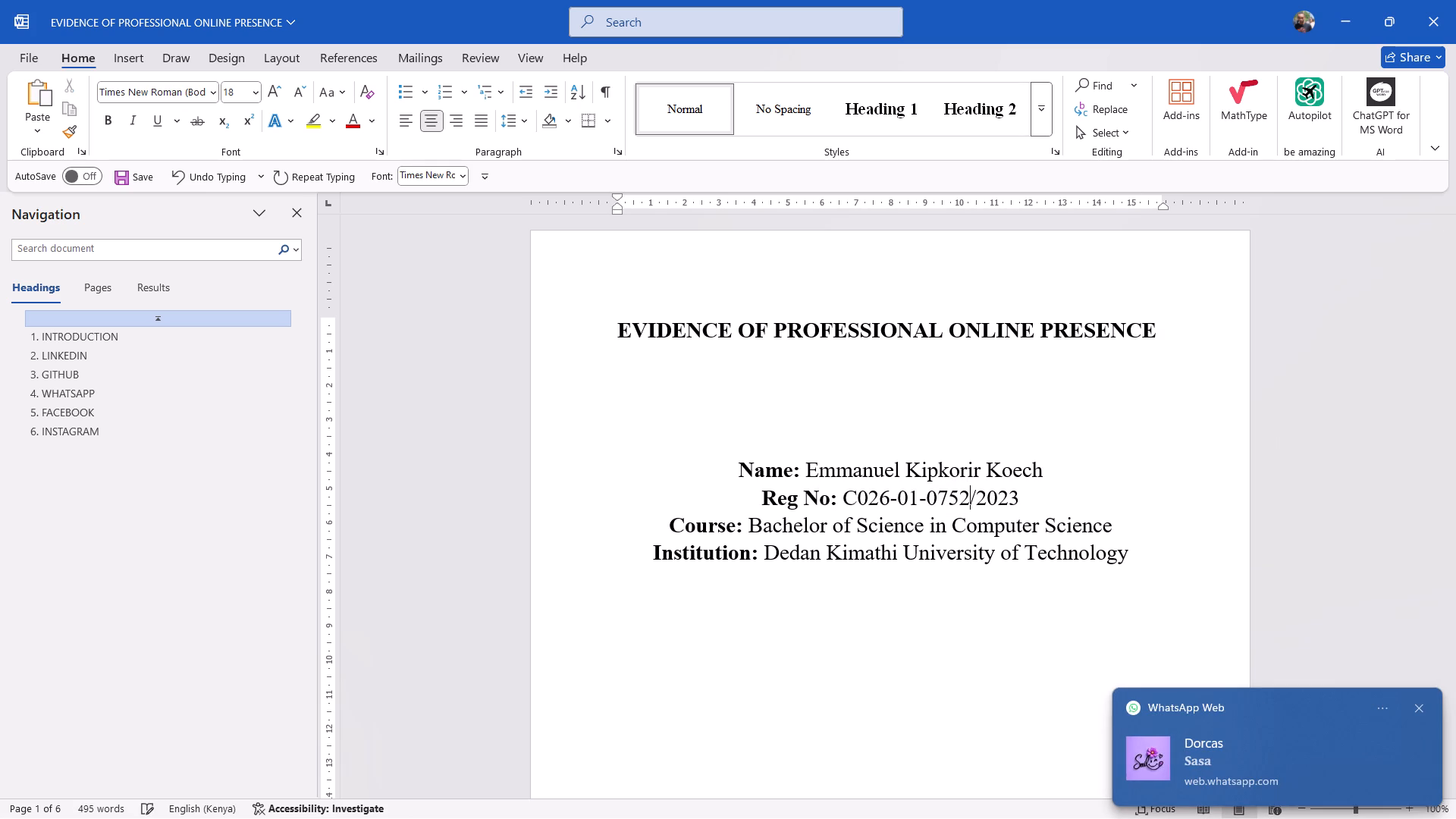
click(1060, 498)
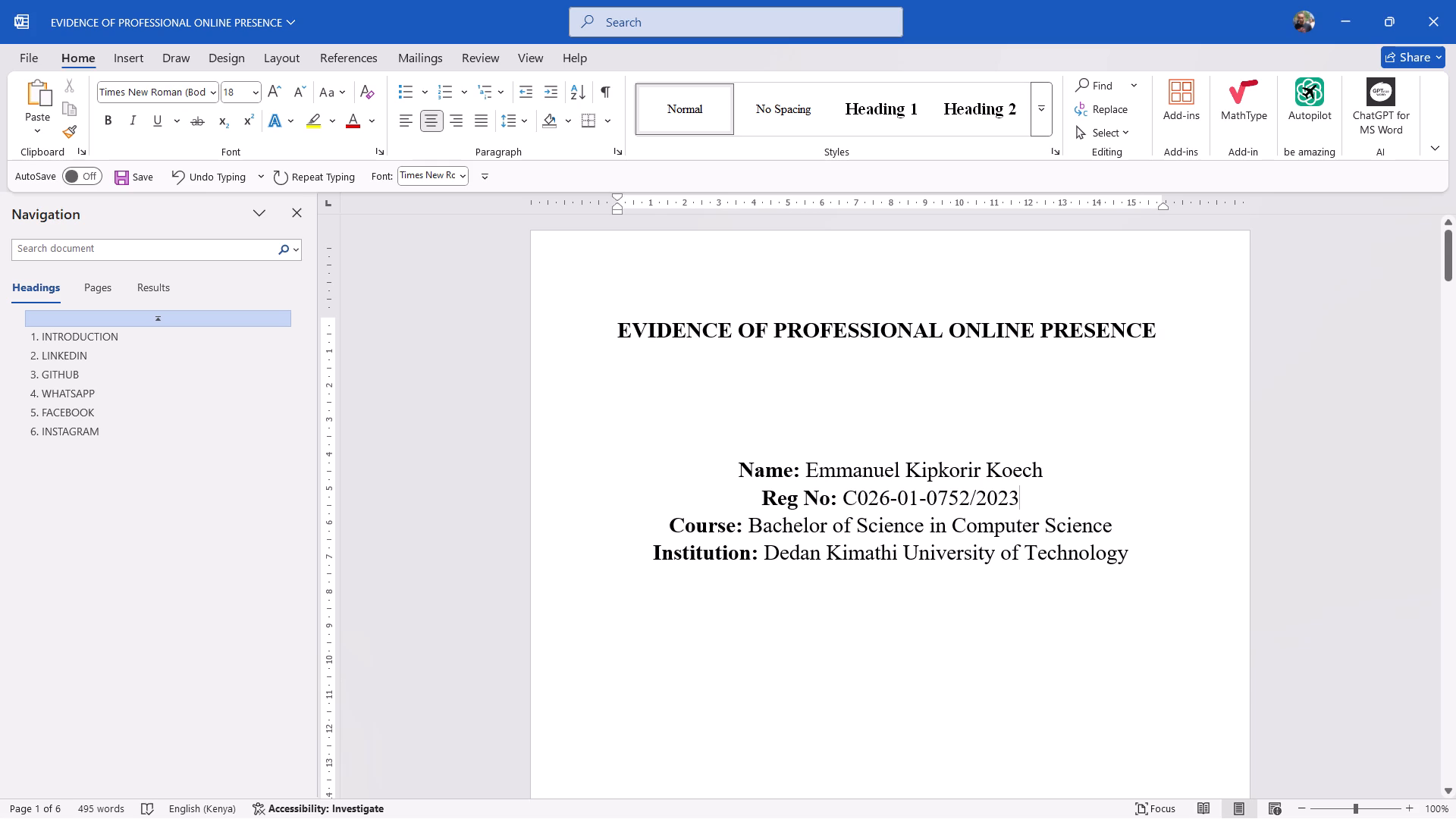
Examine the document's cover page, introduction and LinkedIn section for content that still belongs to the previous owner.
scroll(919, 578, down, 4)
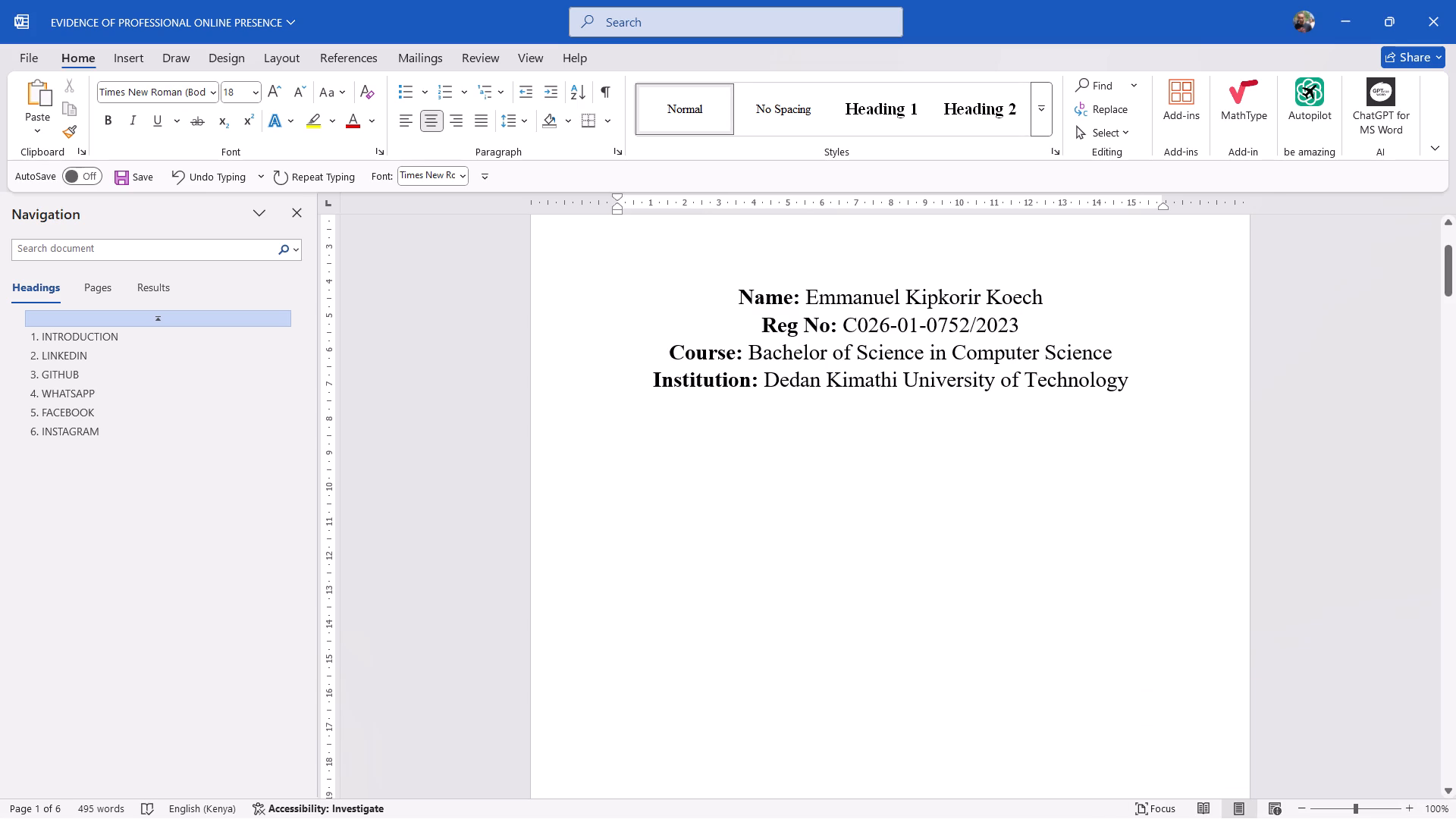
scroll(821, 425, down, 1)
scroll(821, 425, up, 4)
scroll(821, 425, down, 2)
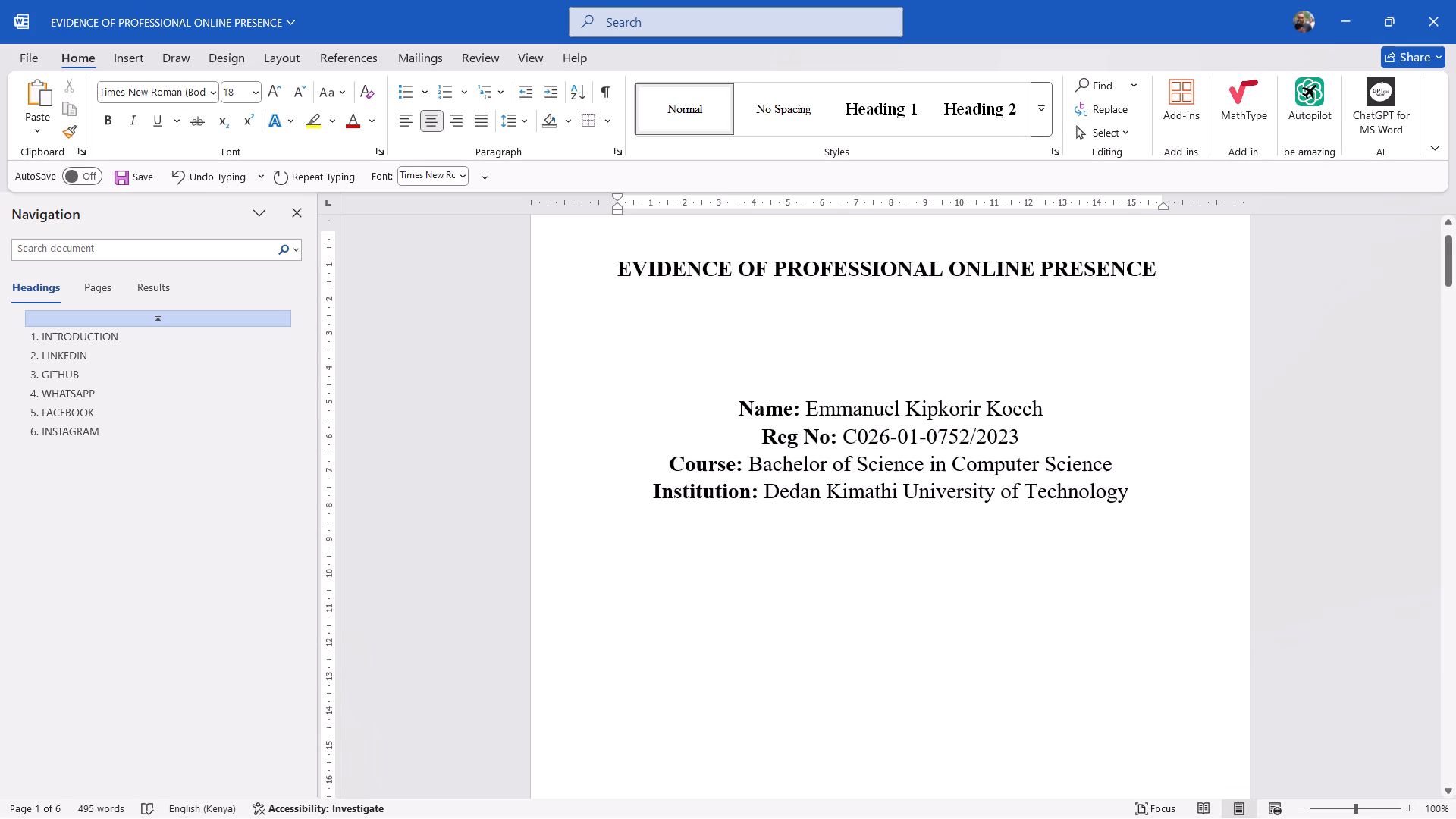
scroll(821, 425, down, 2)
scroll(821, 425, up, 4)
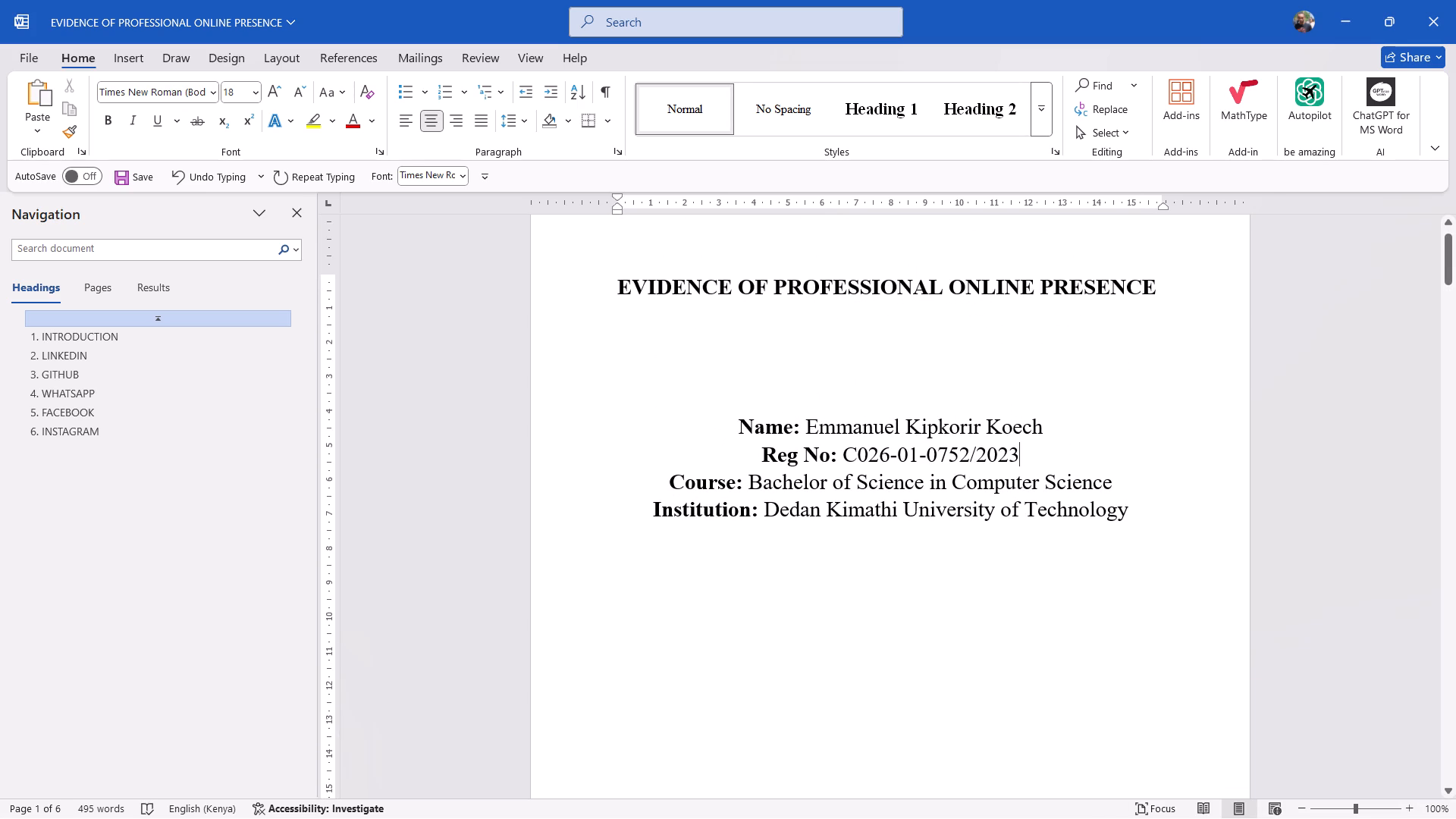
scroll(908, 421, down, 3)
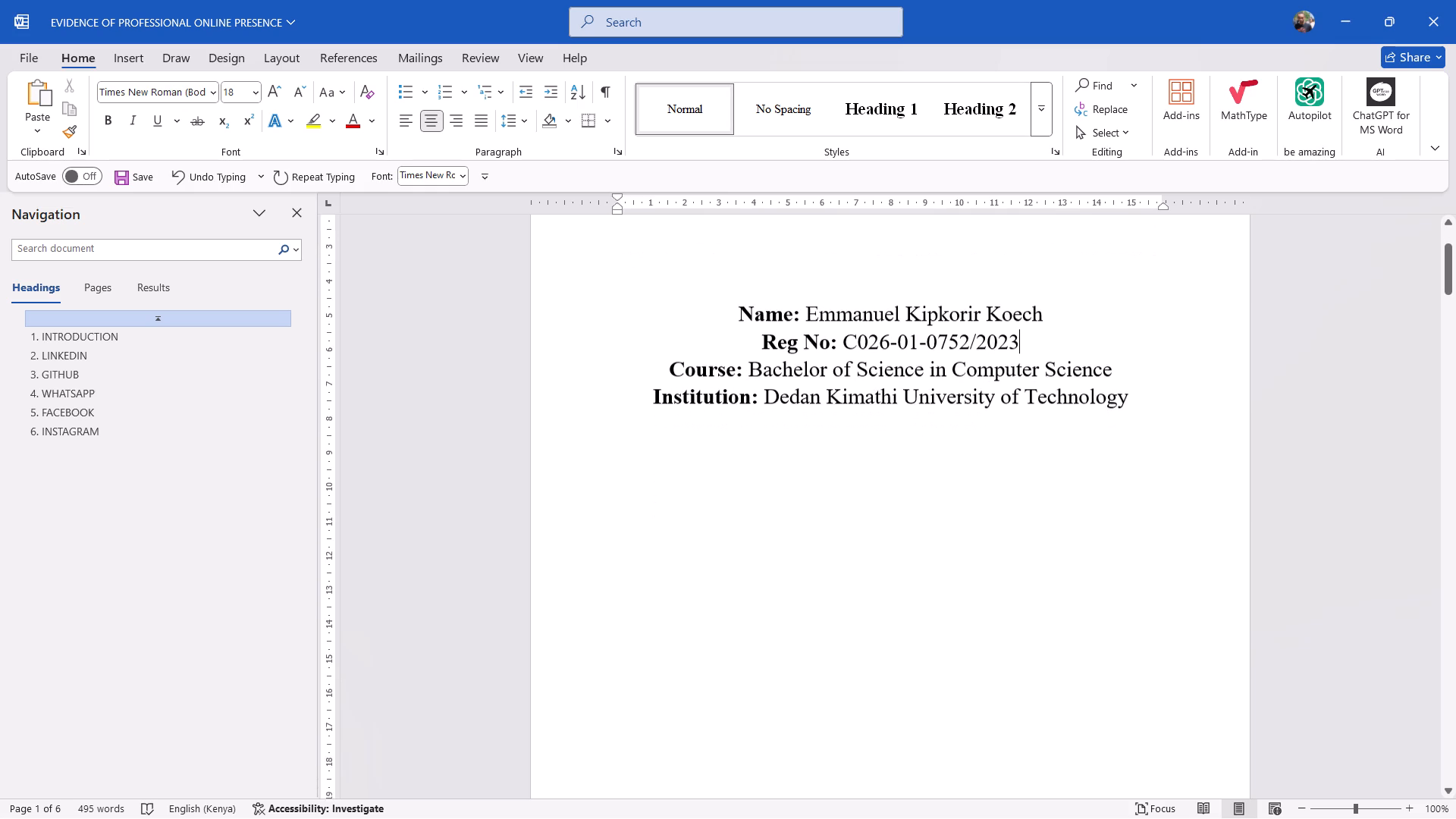
scroll(907, 422, down, 1)
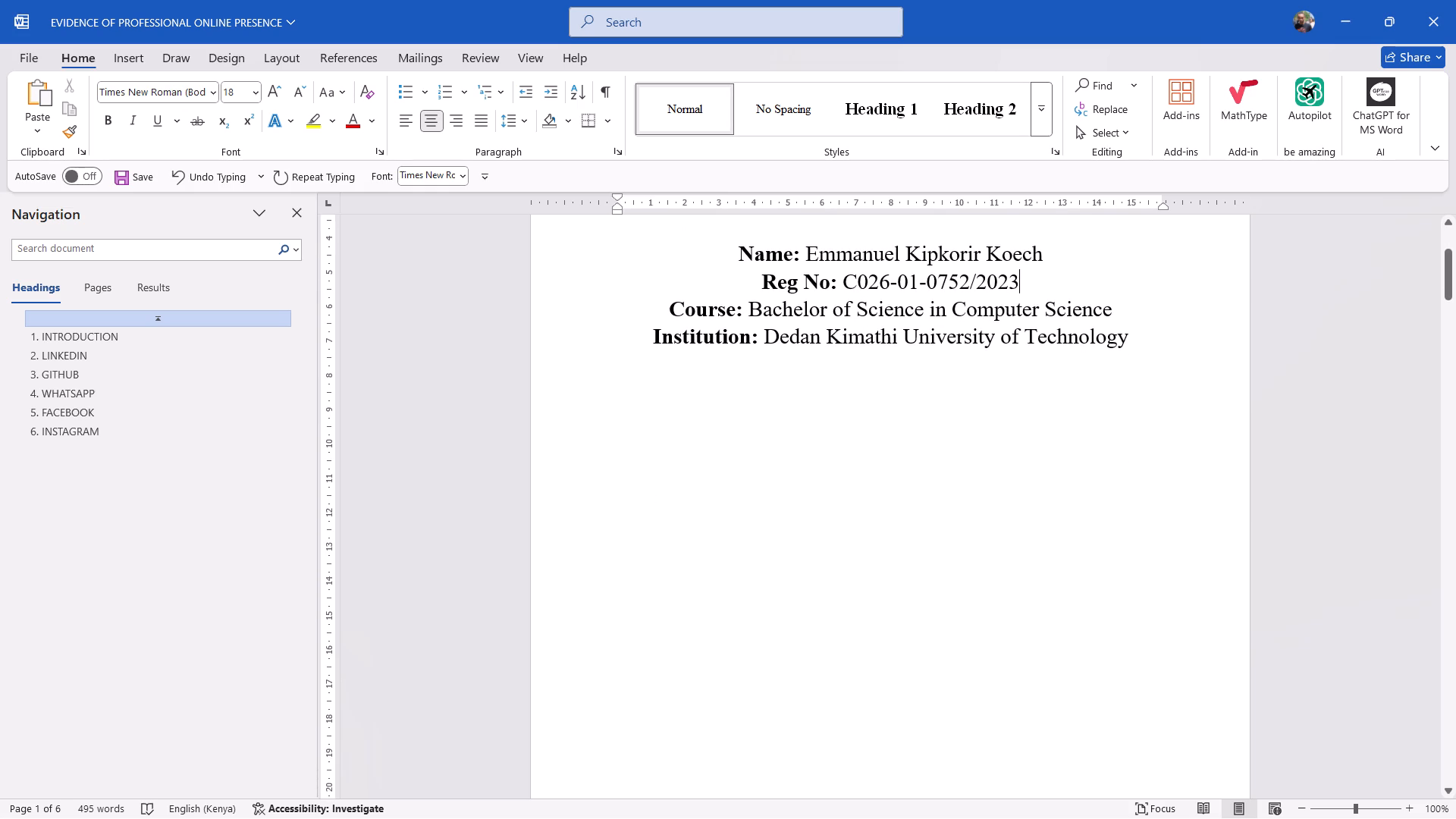
scroll(893, 428, down, 4)
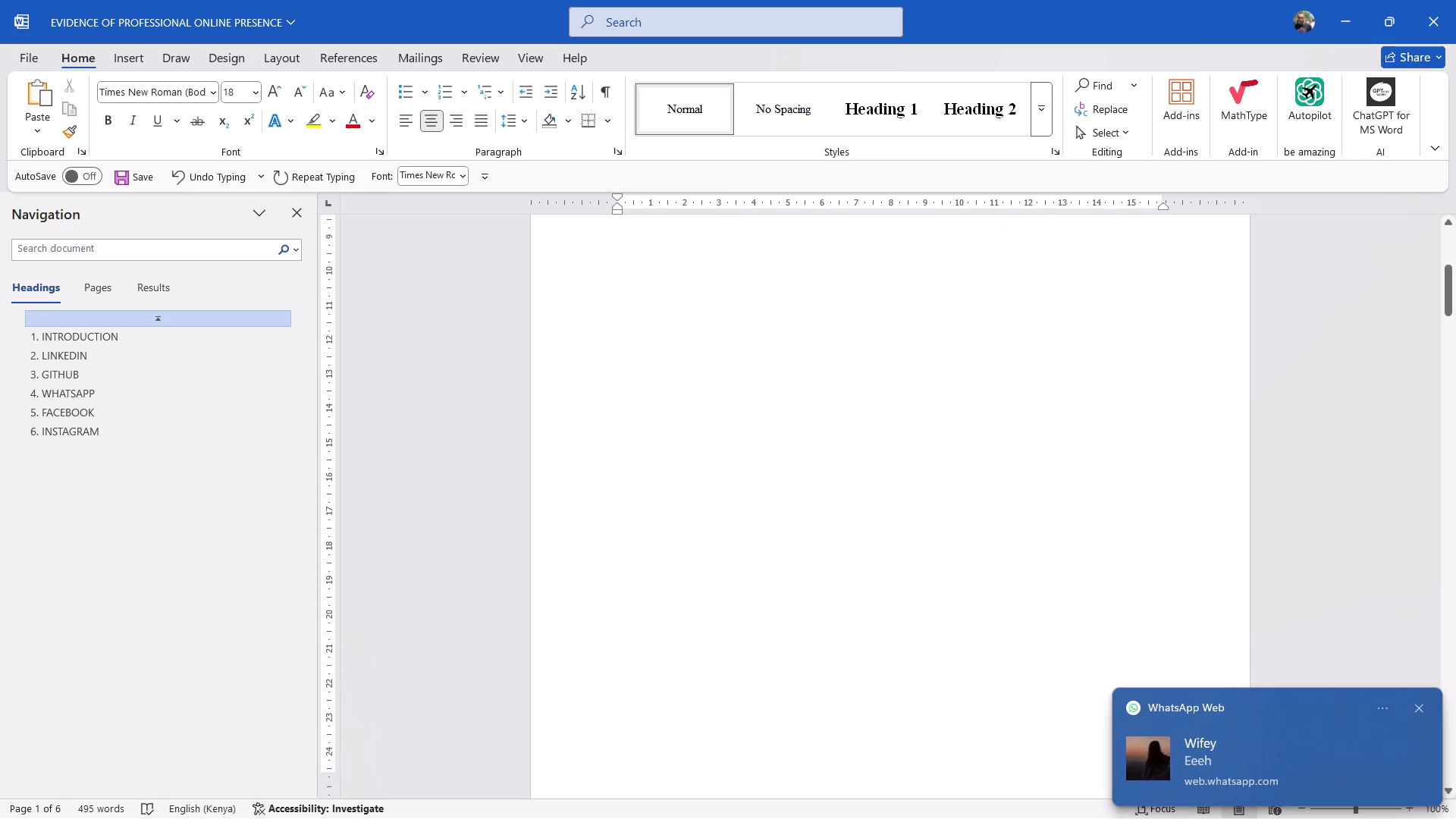
scroll(890, 432, down, 14)
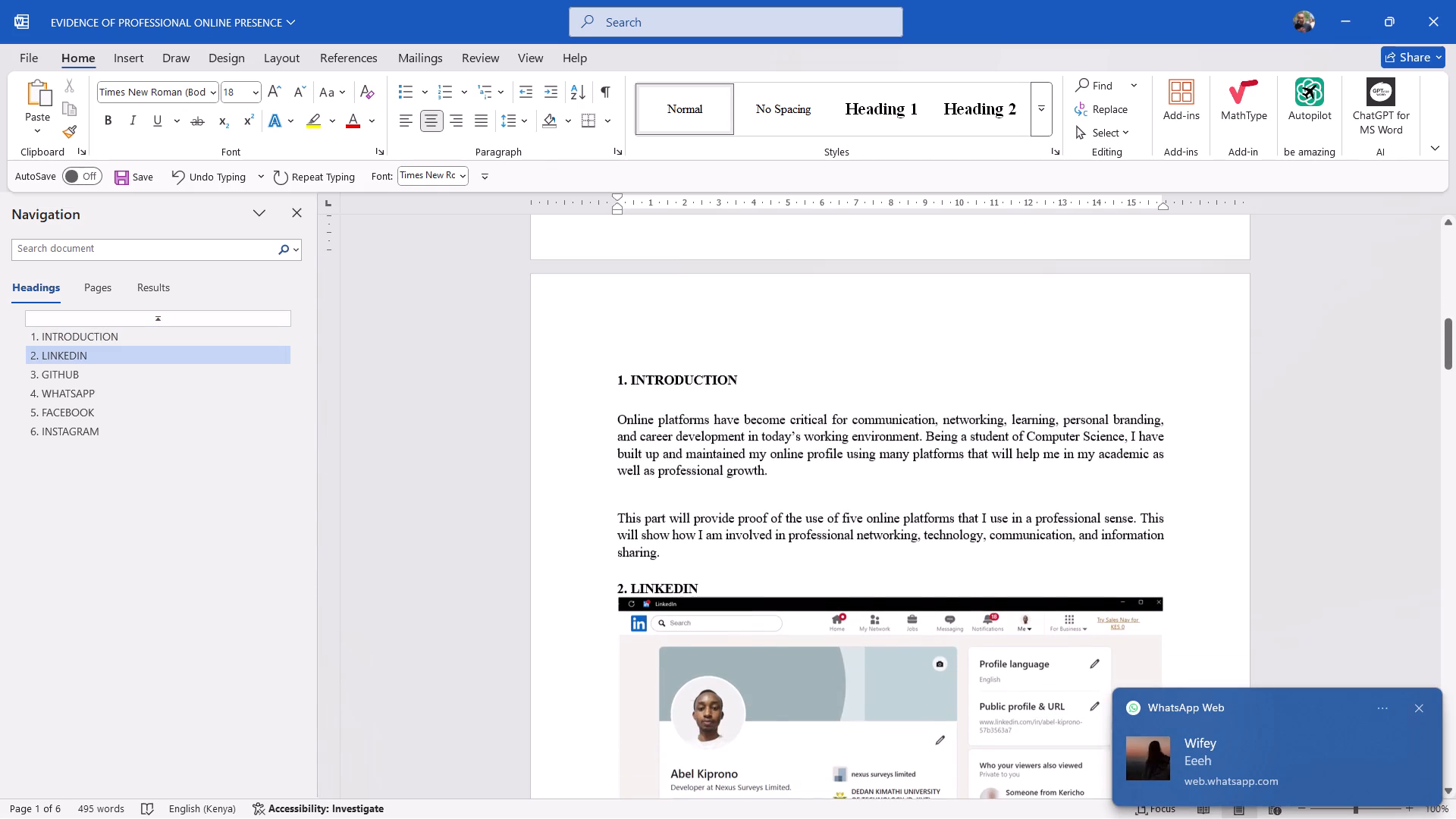
scroll(797, 451, down, 7)
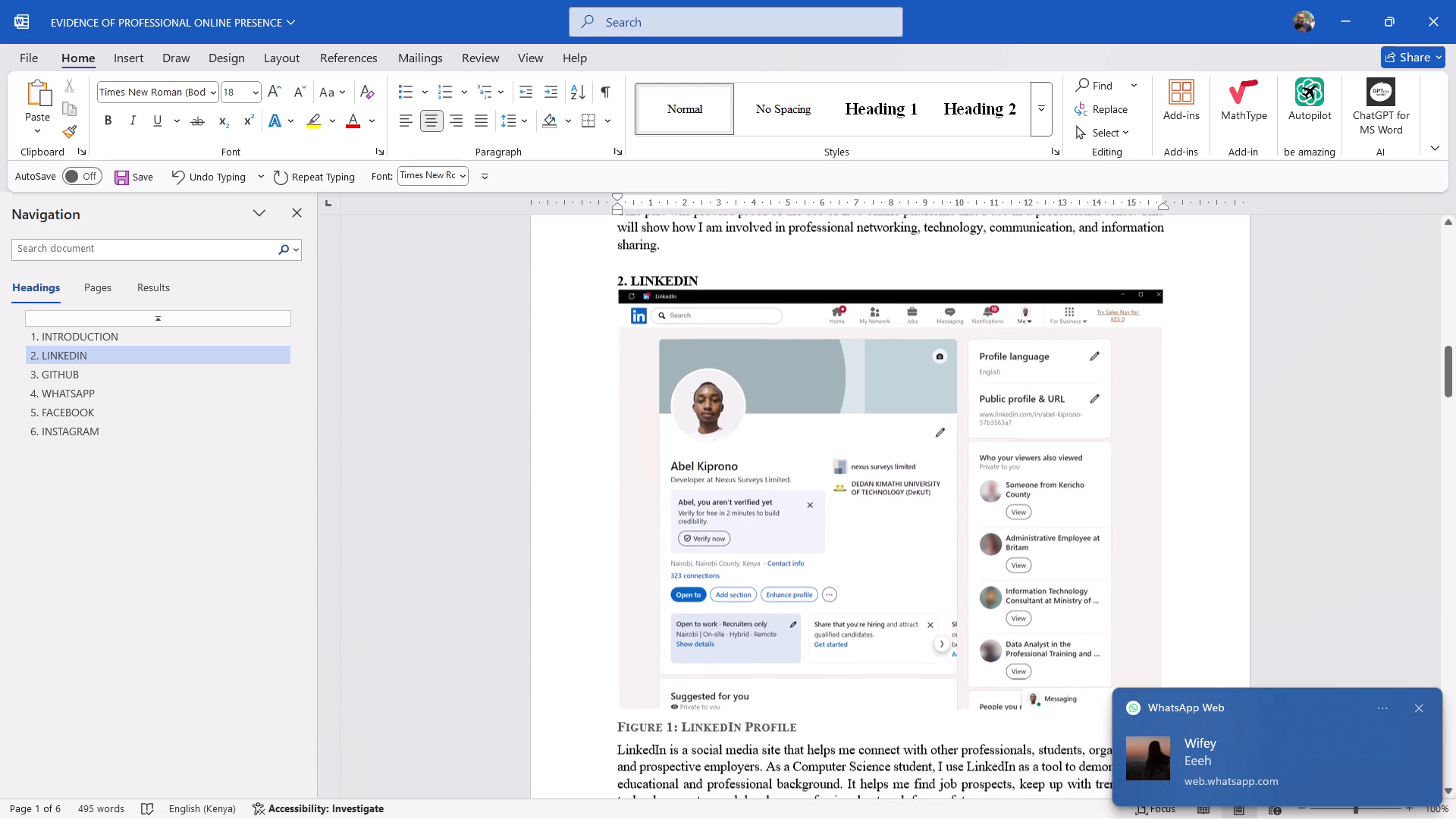
scroll(799, 451, down, 3)
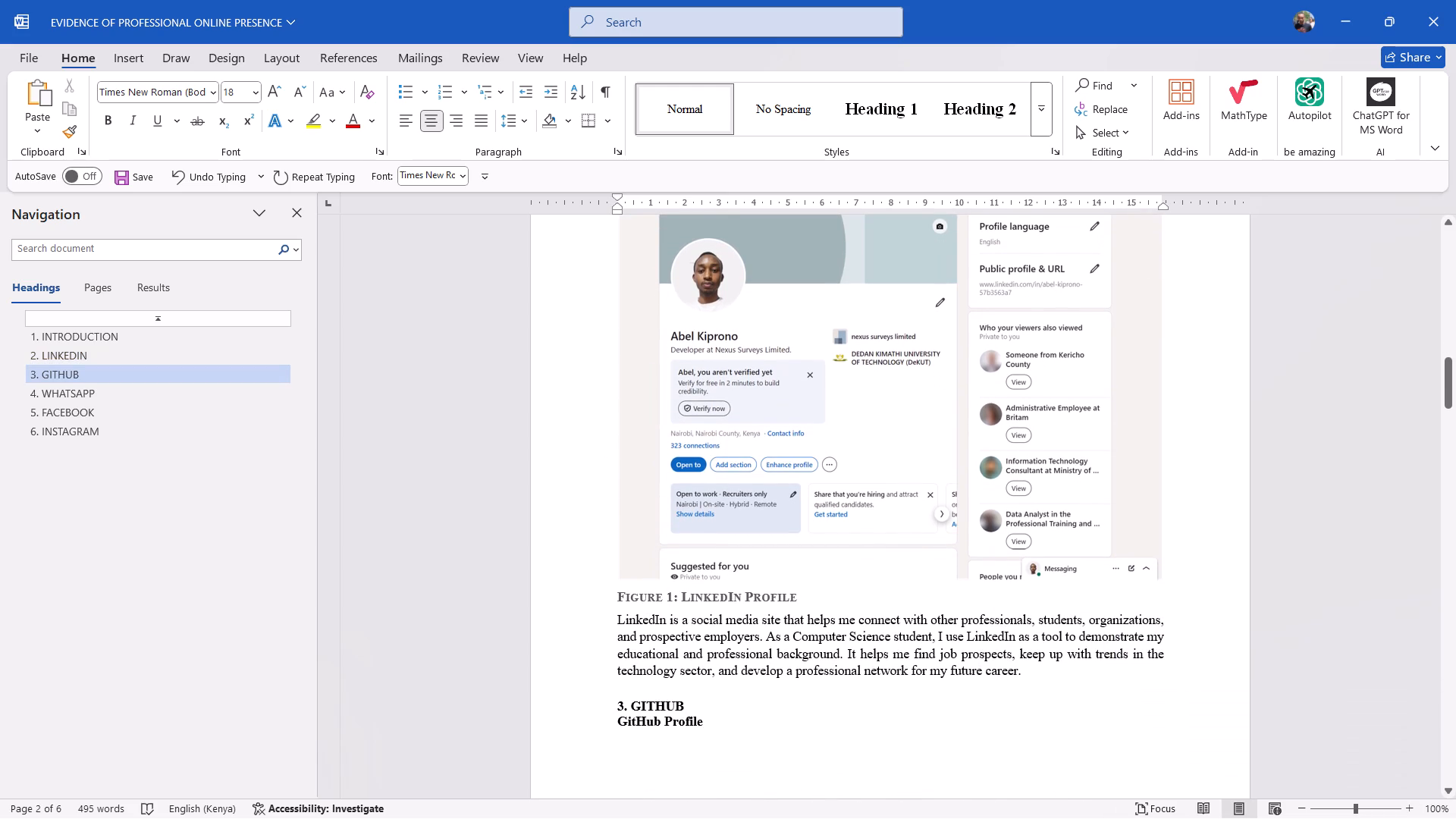
scroll(841, 419, up, 6)
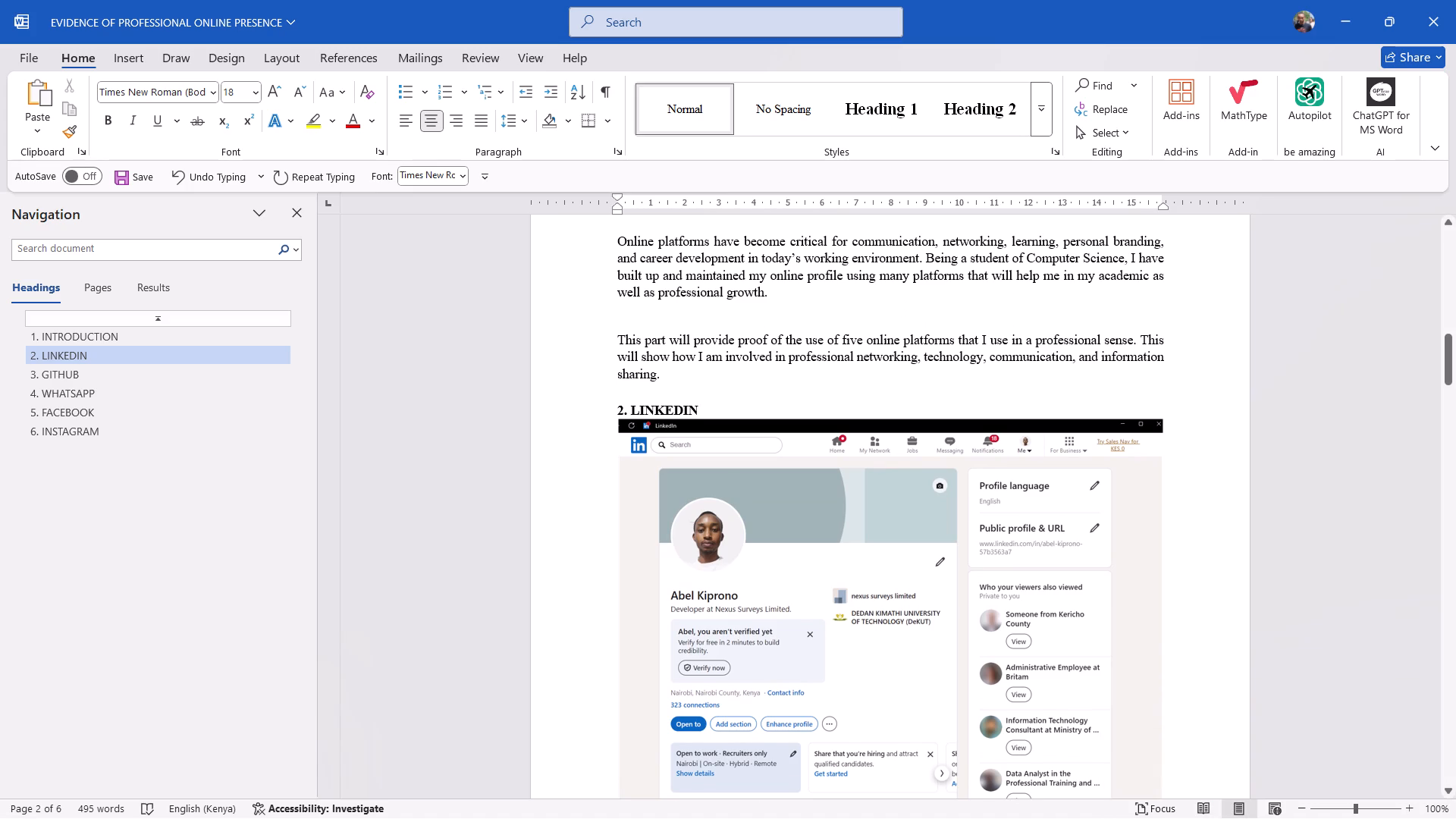
Examine the rest of the LinkedIn section, including its profile screenshot, caption and description, for content that still belongs to the previous owner.
scroll(833, 472, down, 5)
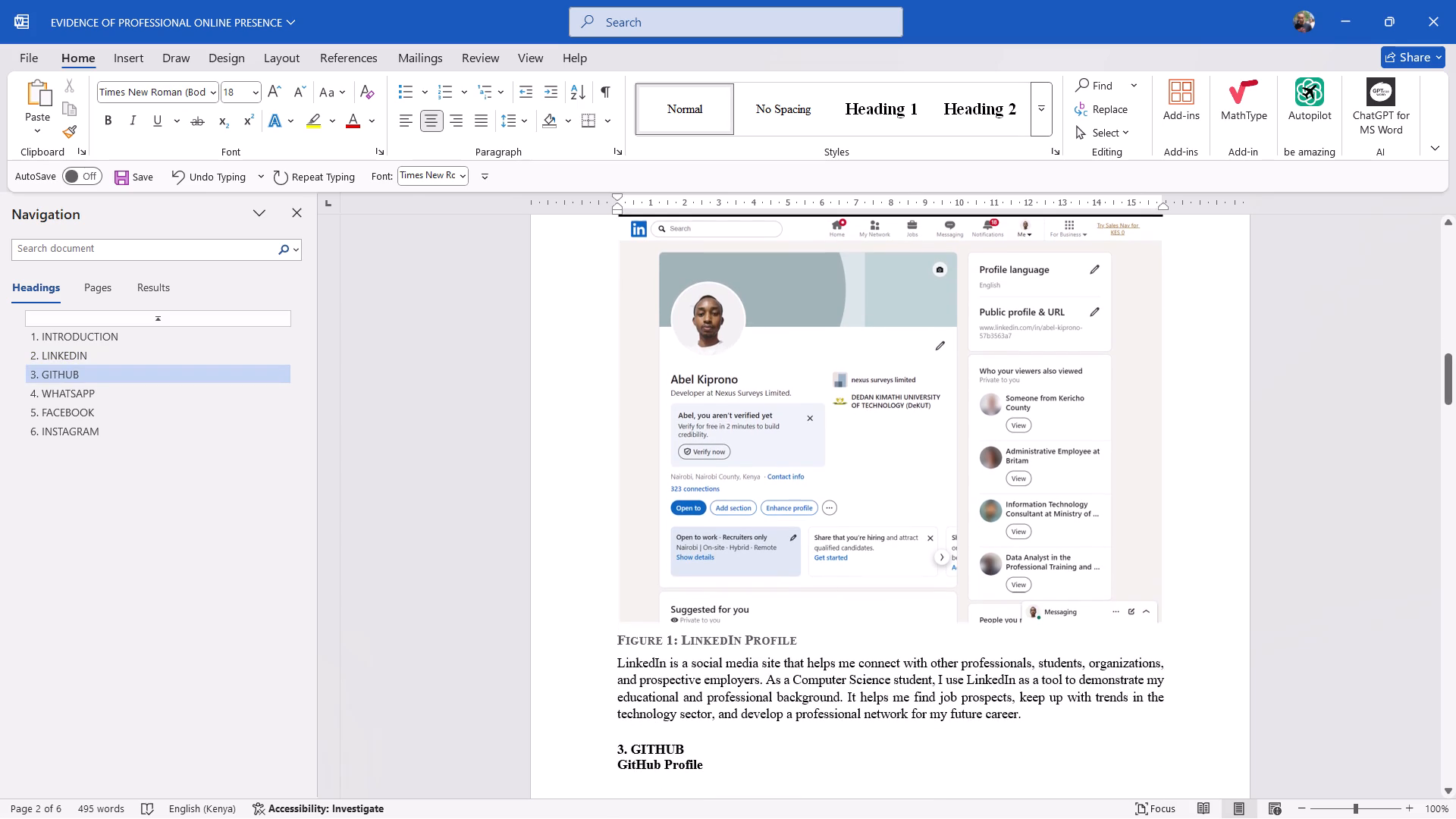
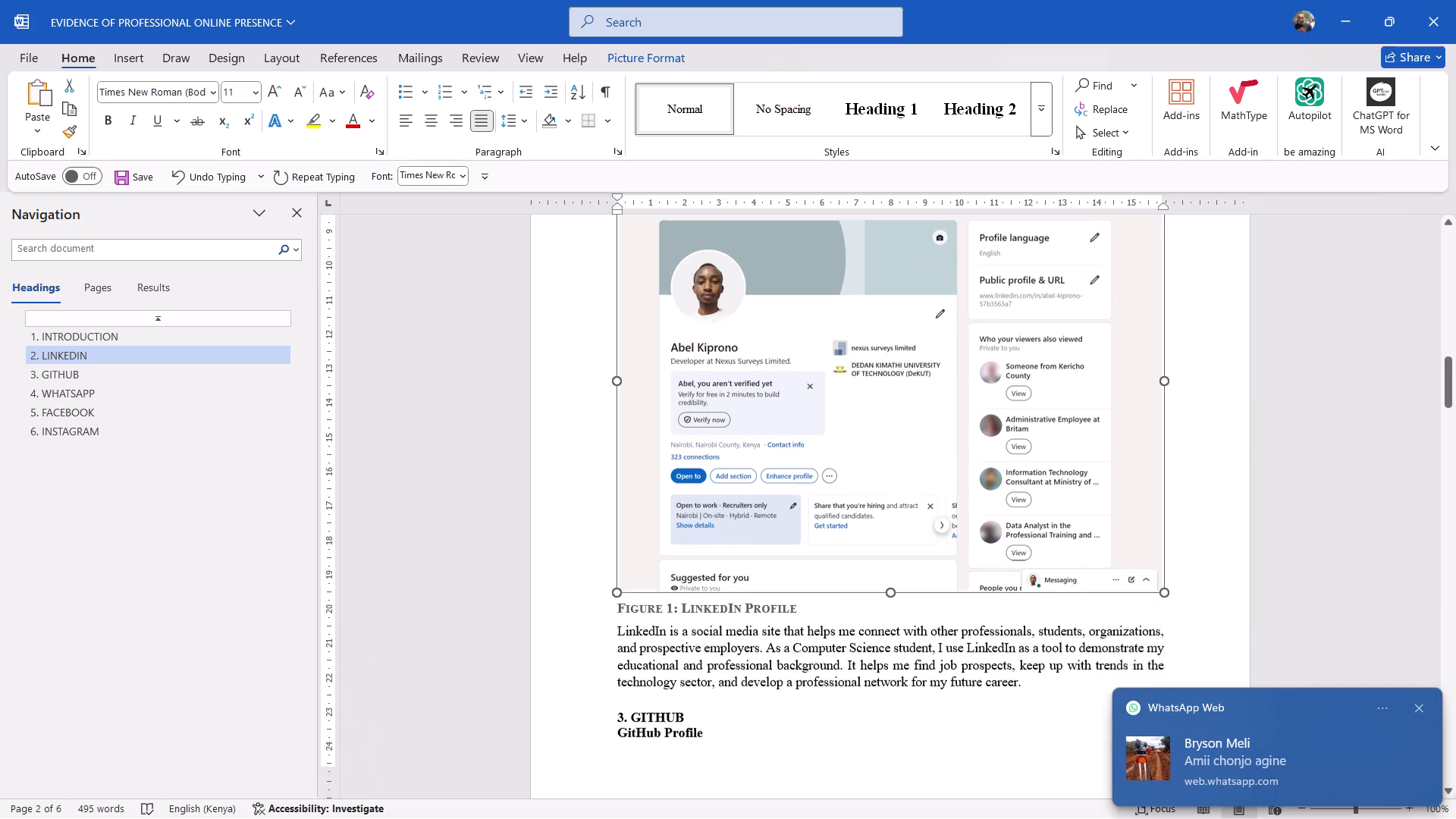
Delete the previous owner's LinkedIn profile screenshot from the LINKEDIN section, keeping its figure caption and description.
scroll(874, 421, down, 1)
scroll(874, 421, up, 3)
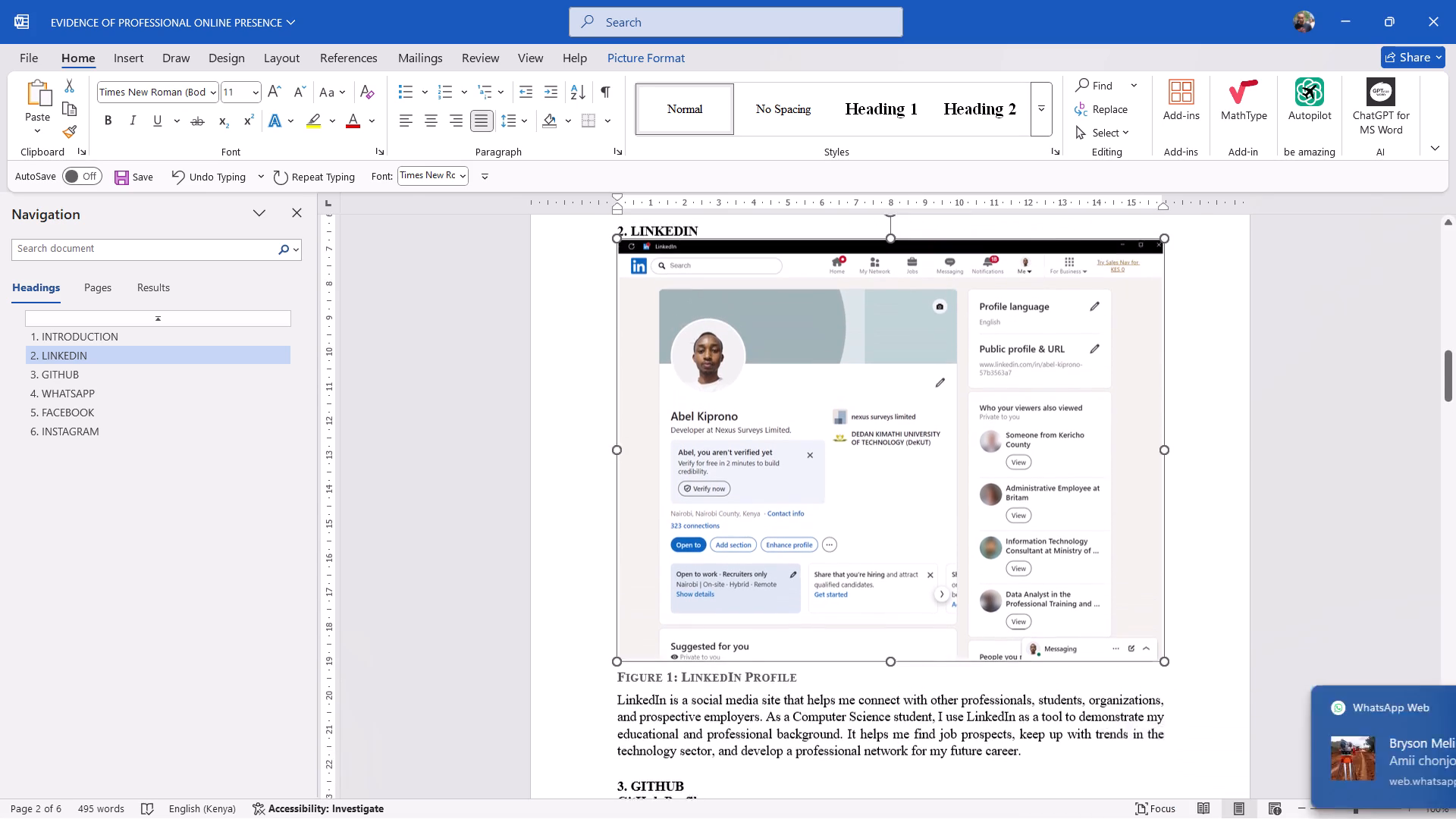
scroll(874, 421, up, 1)
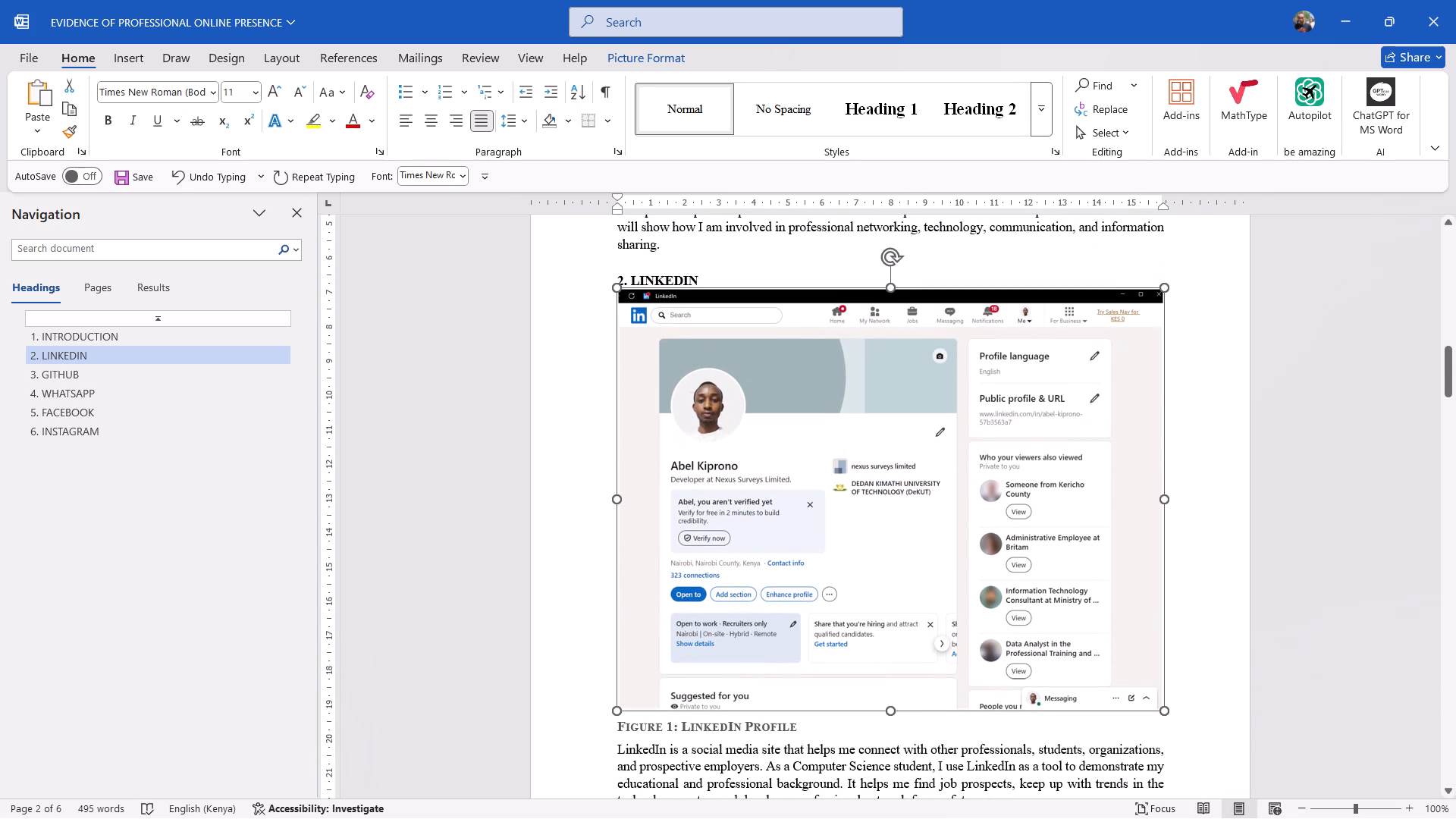
key(Delete)
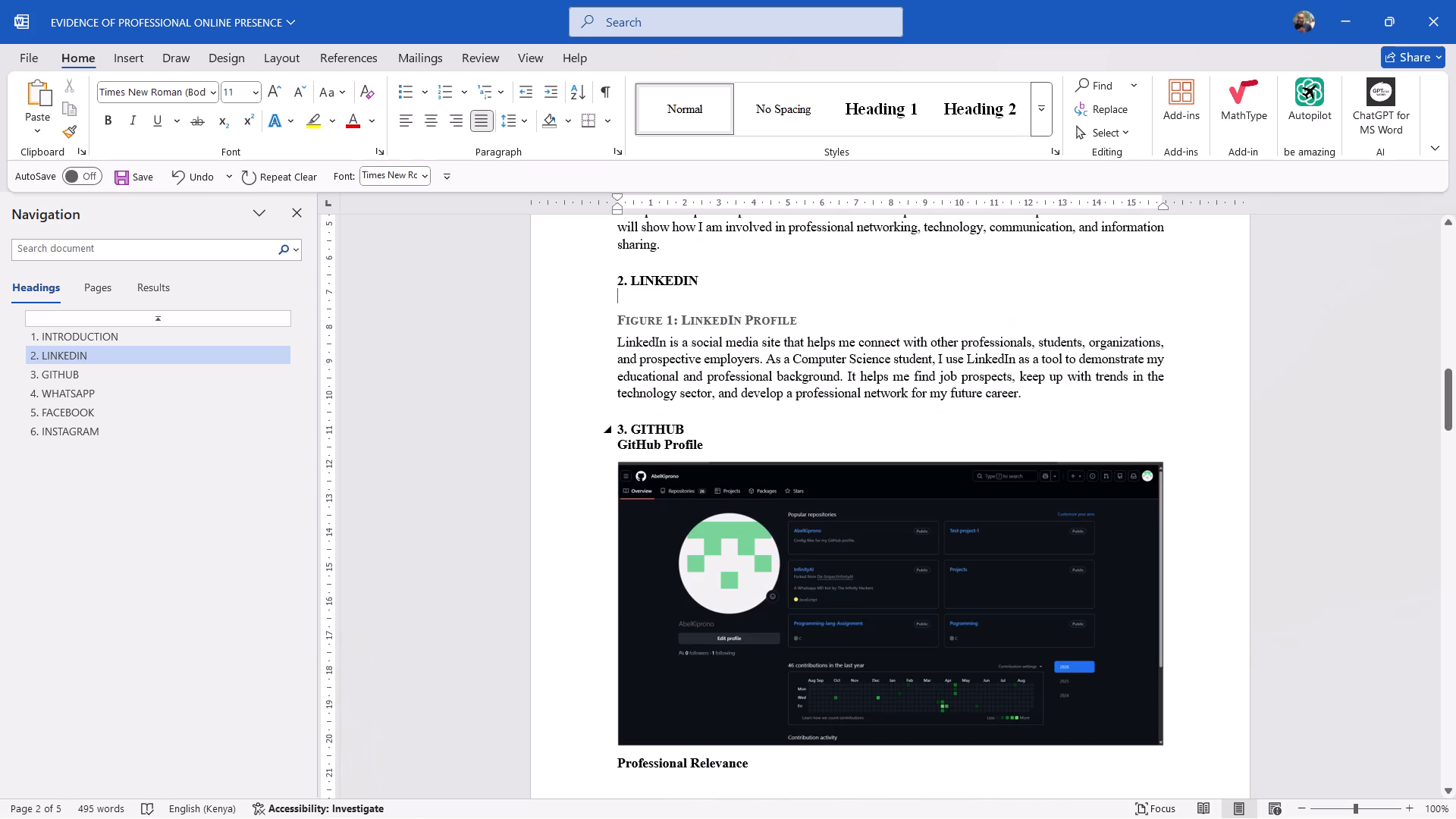
Examine the GITHUB section's profile screenshot and relevance text for content that still belongs to the previous owner.
scroll(859, 428, down, 4)
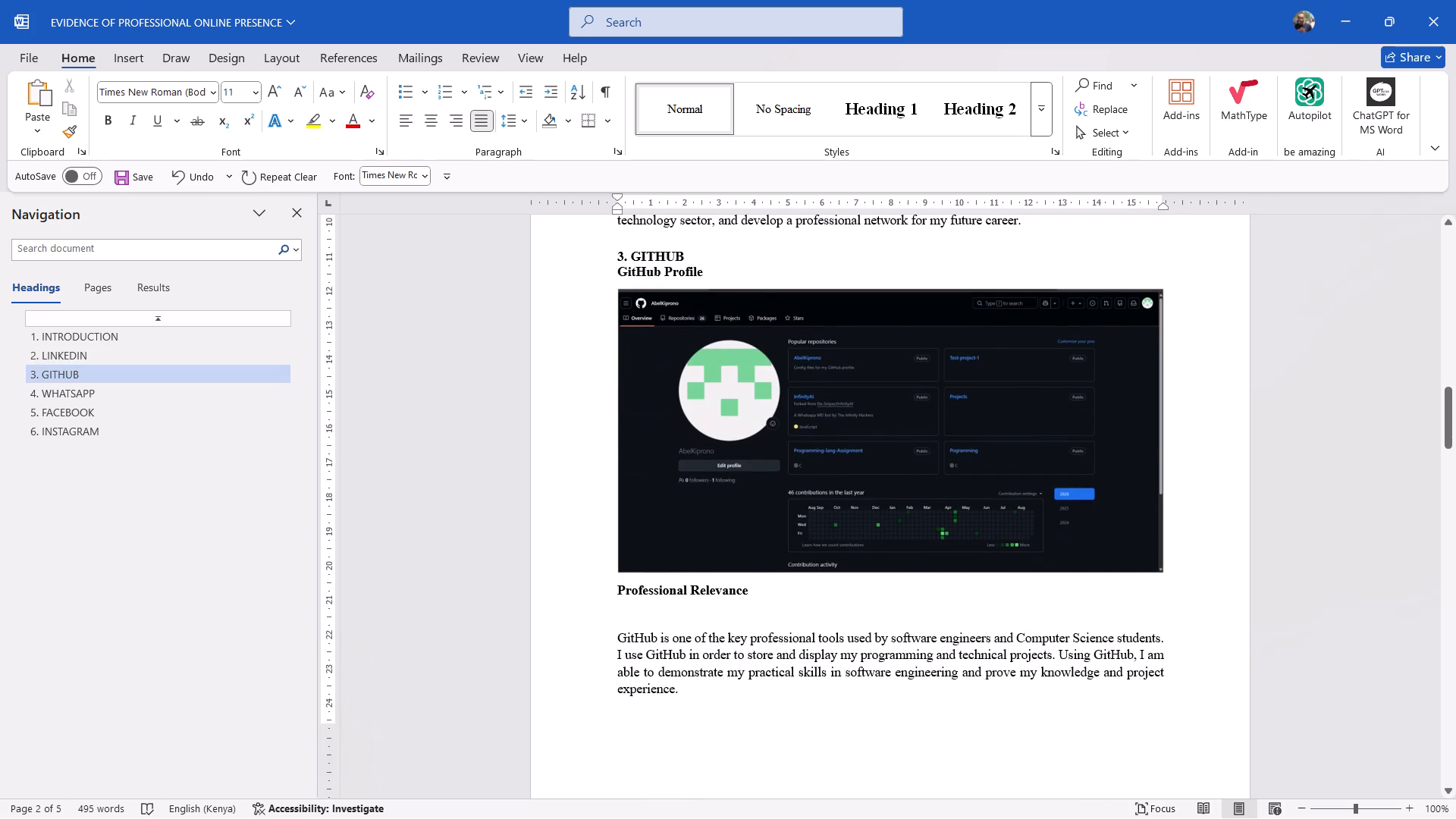
scroll(855, 431, down, 2)
scroll(855, 431, up, 3)
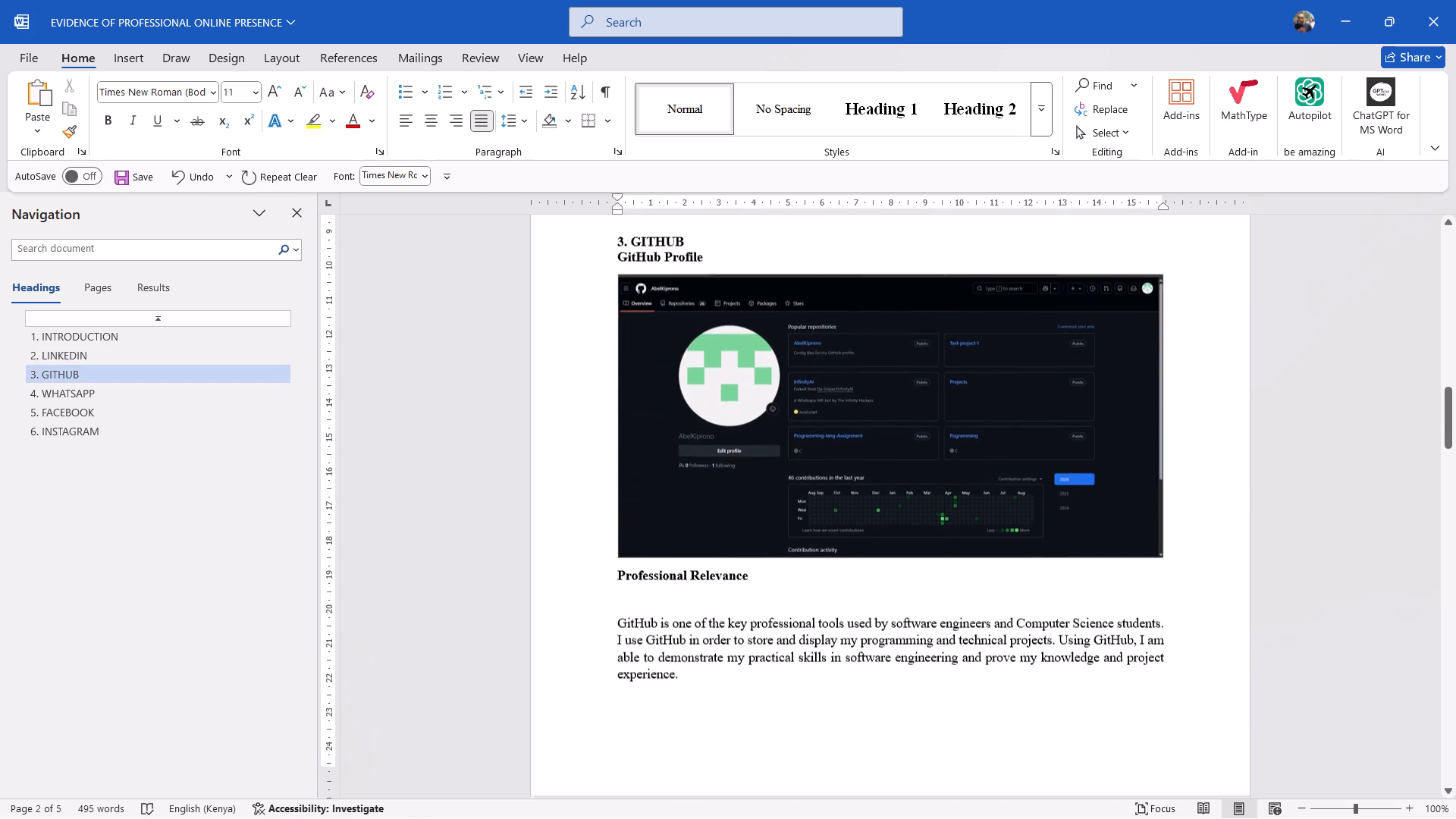
scroll(855, 431, up, 3)
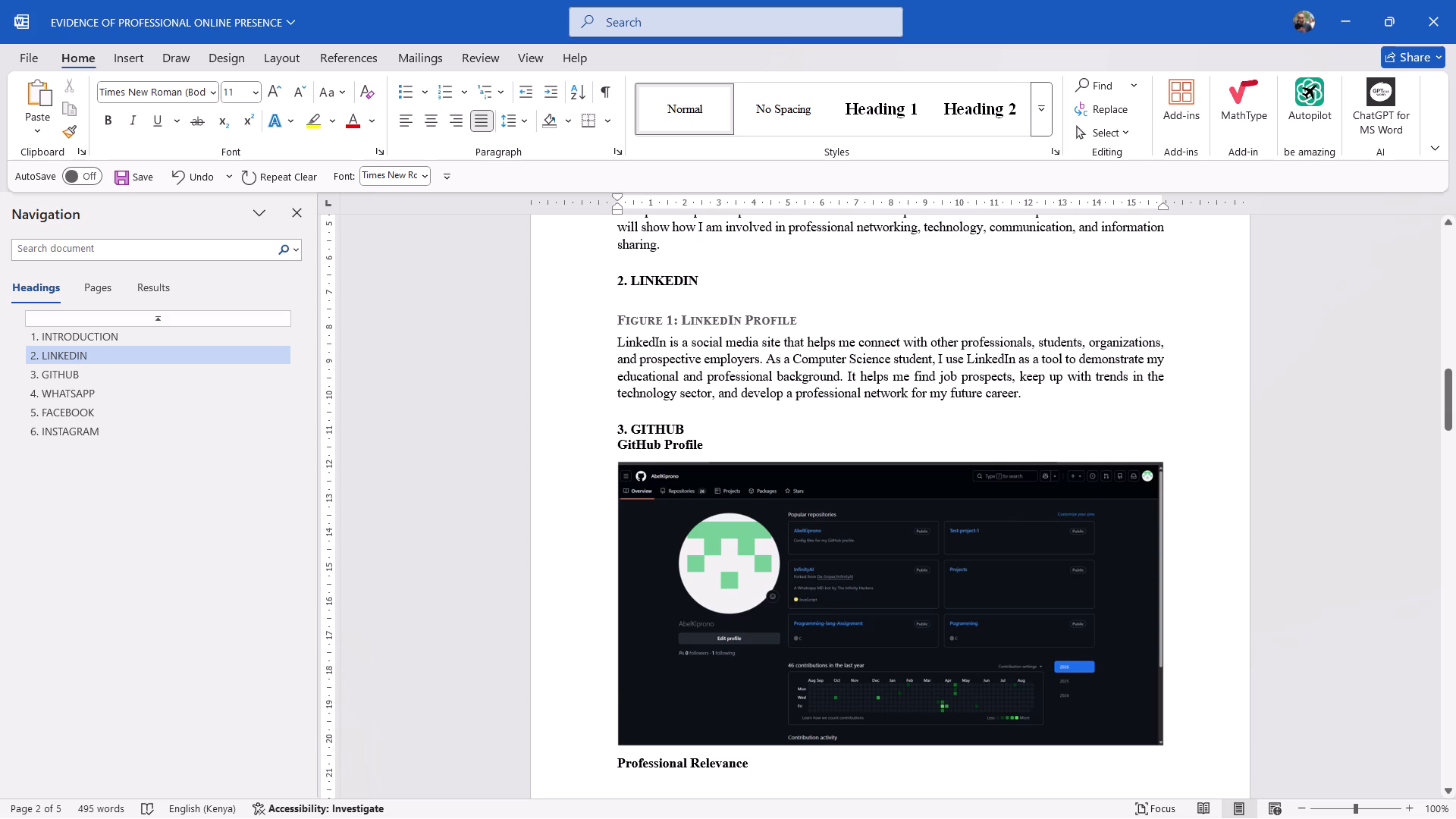
scroll(805, 405, down, 5)
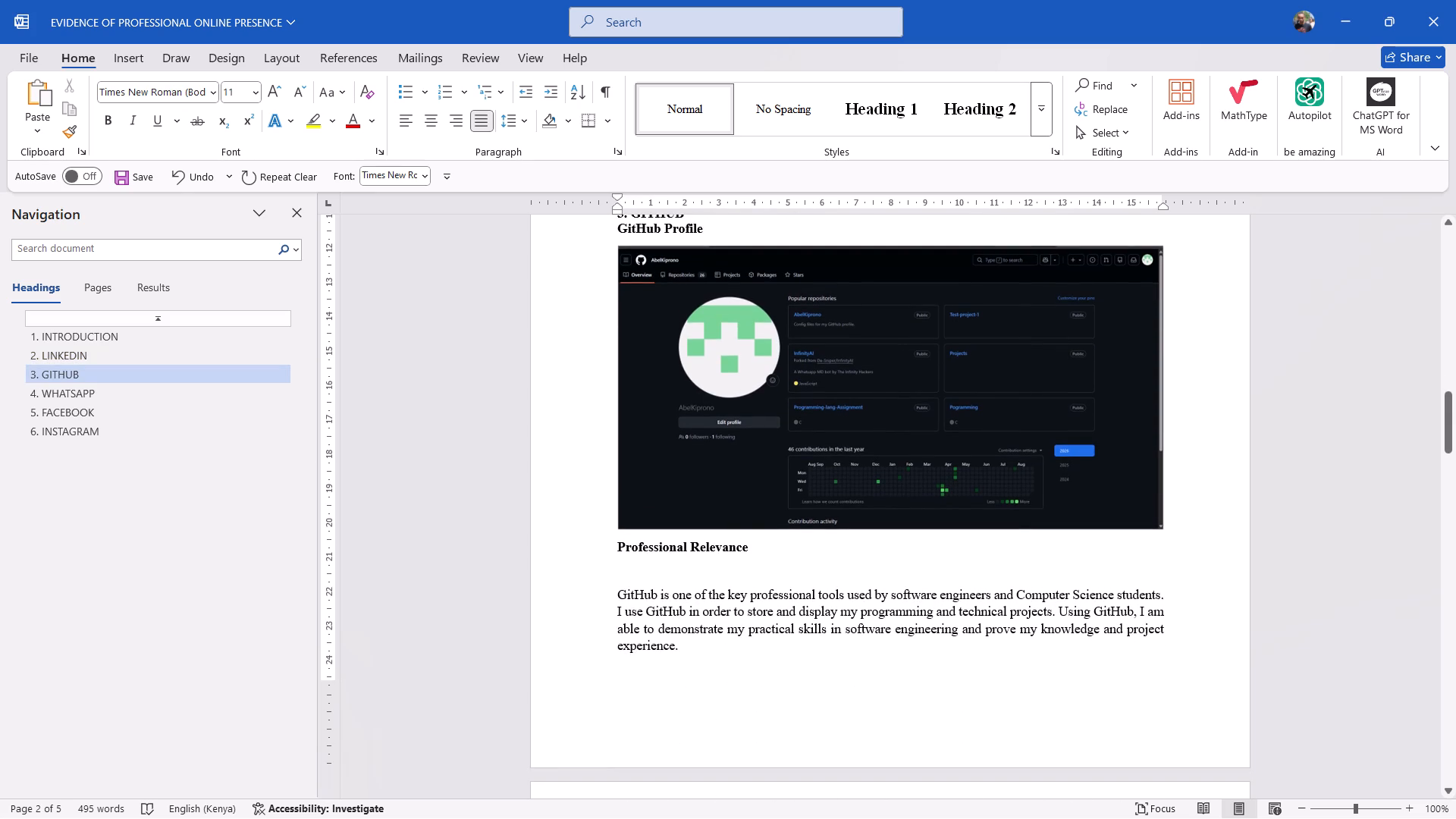
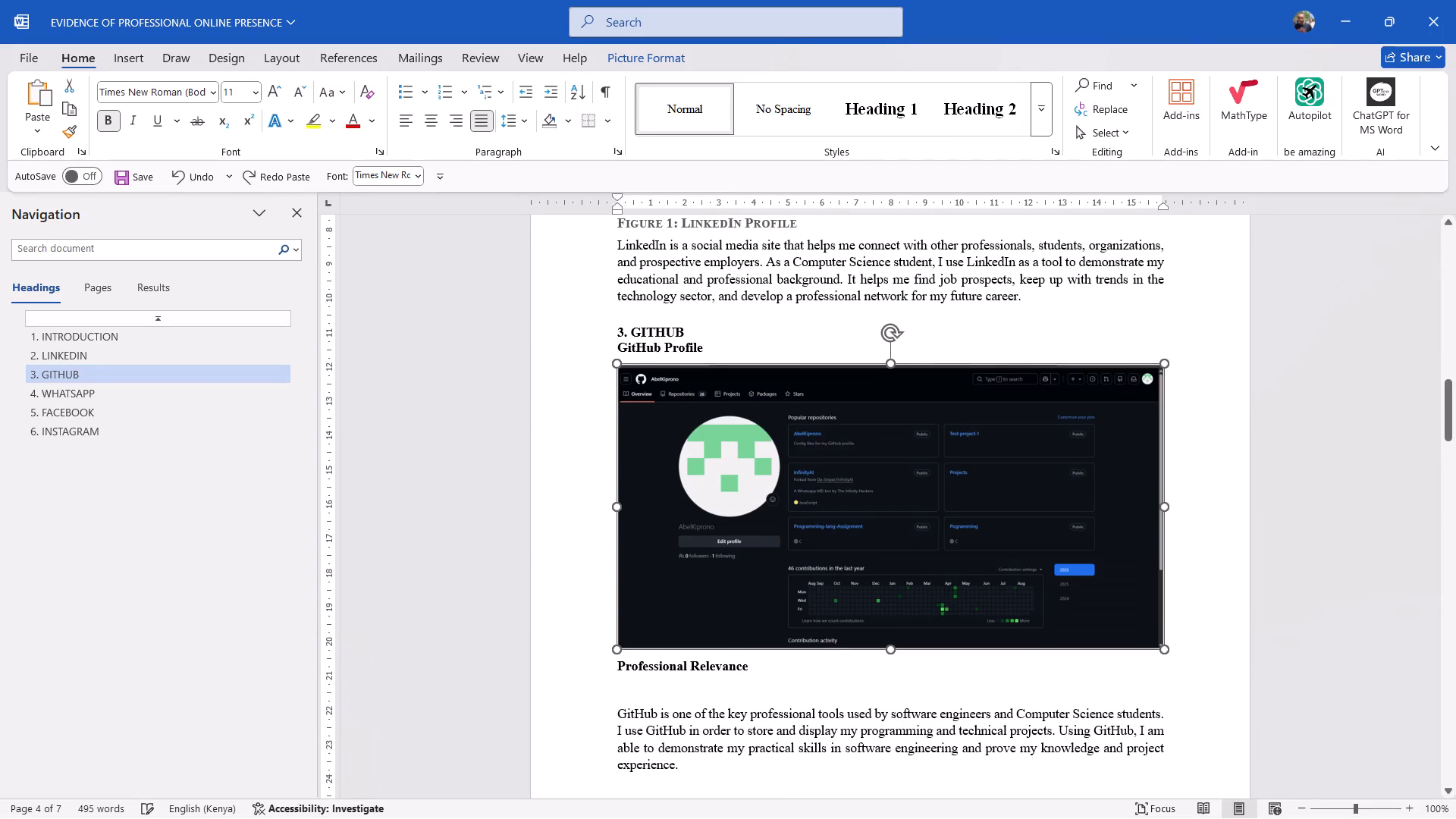
Replace the previous owner's GitHub profile screenshot under GitHub Profile with the student's own copied profile screenshot.
click(897, 526)
key(Delete)
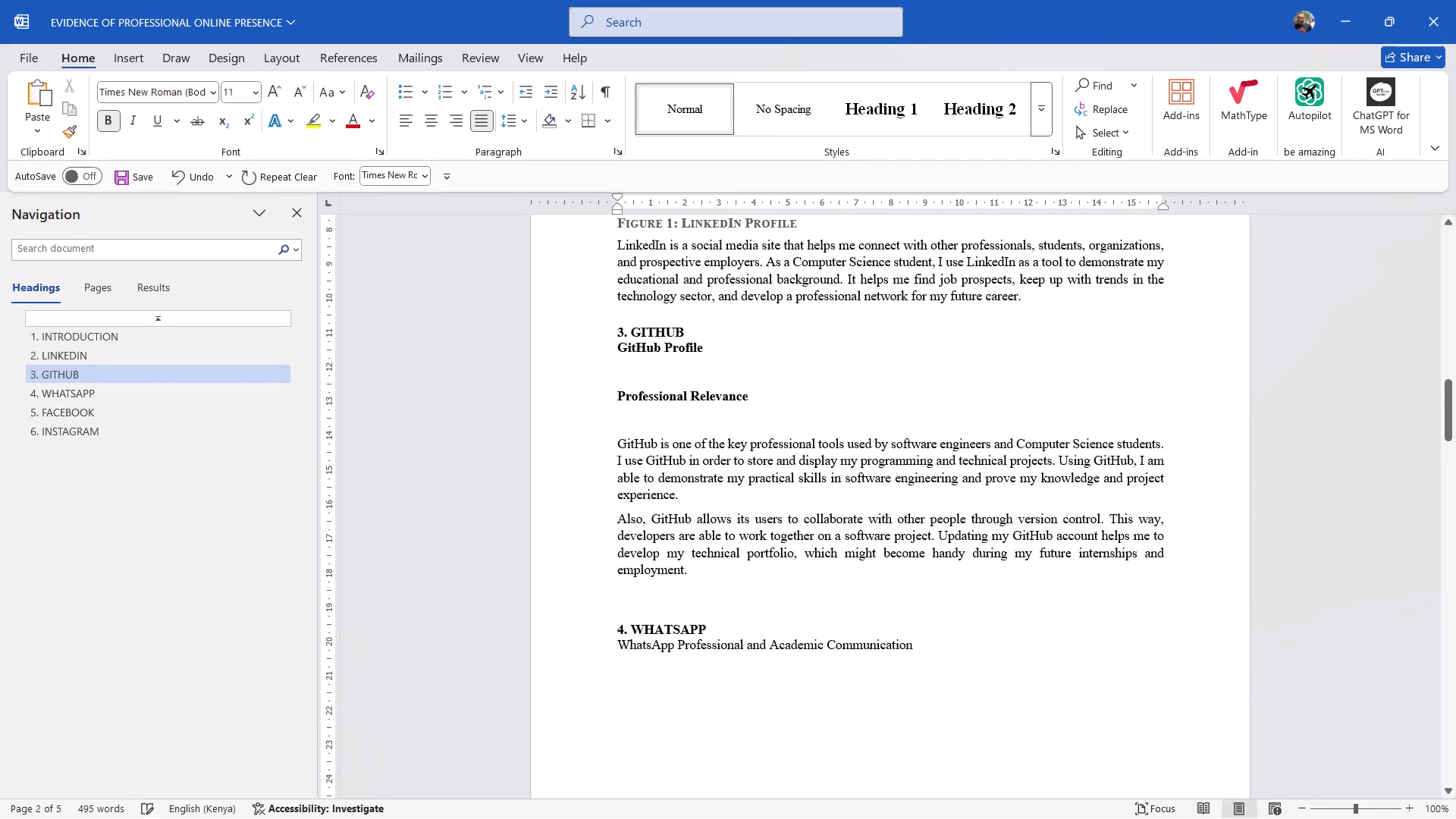
key(ctrl+v)
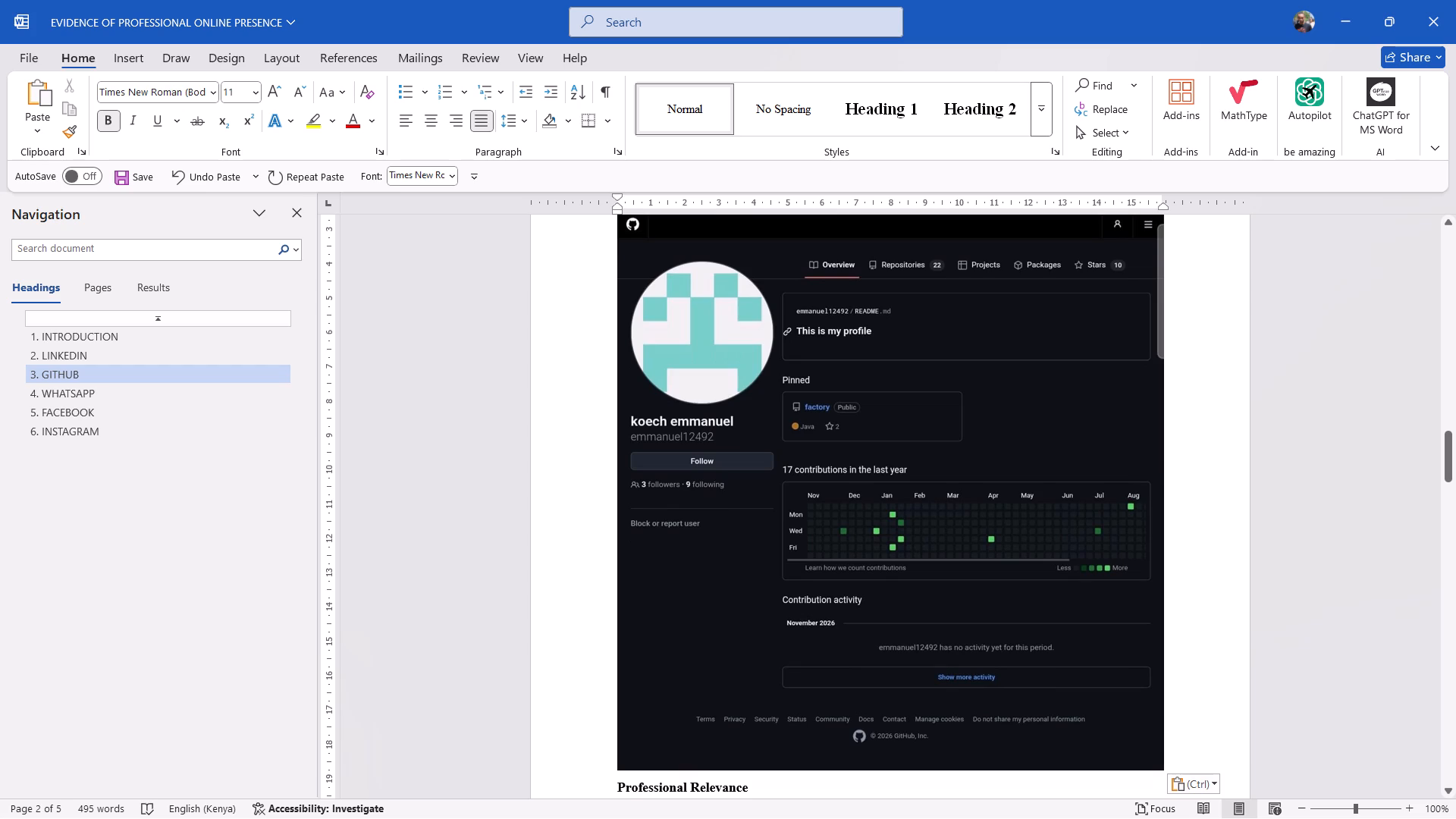
Reduce the height of the new GitHub profile screenshot in several passes, keeping its full text width.
click(908, 597)
drag(886, 772, 899, 724)
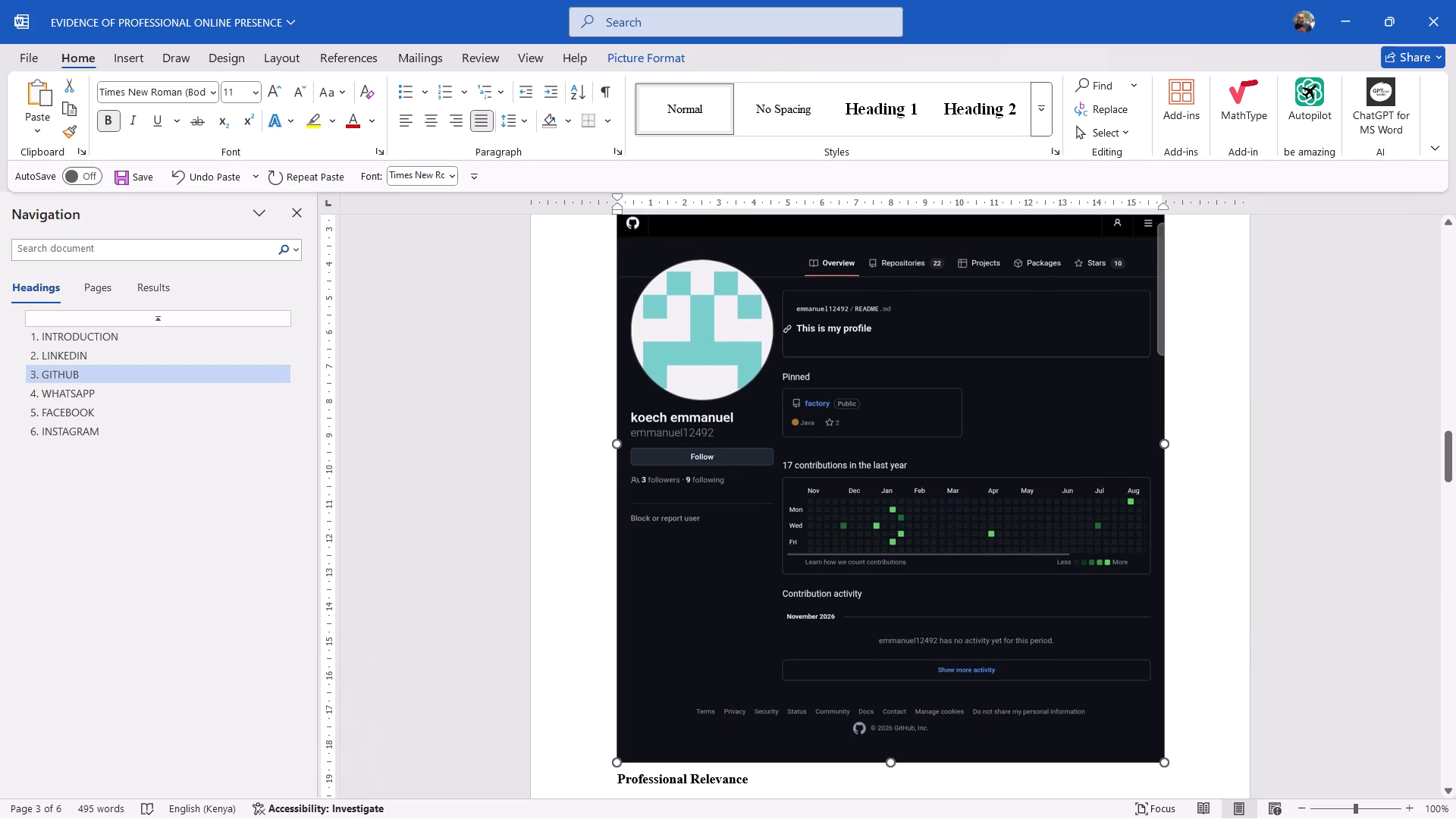
drag(899, 724, 892, 688)
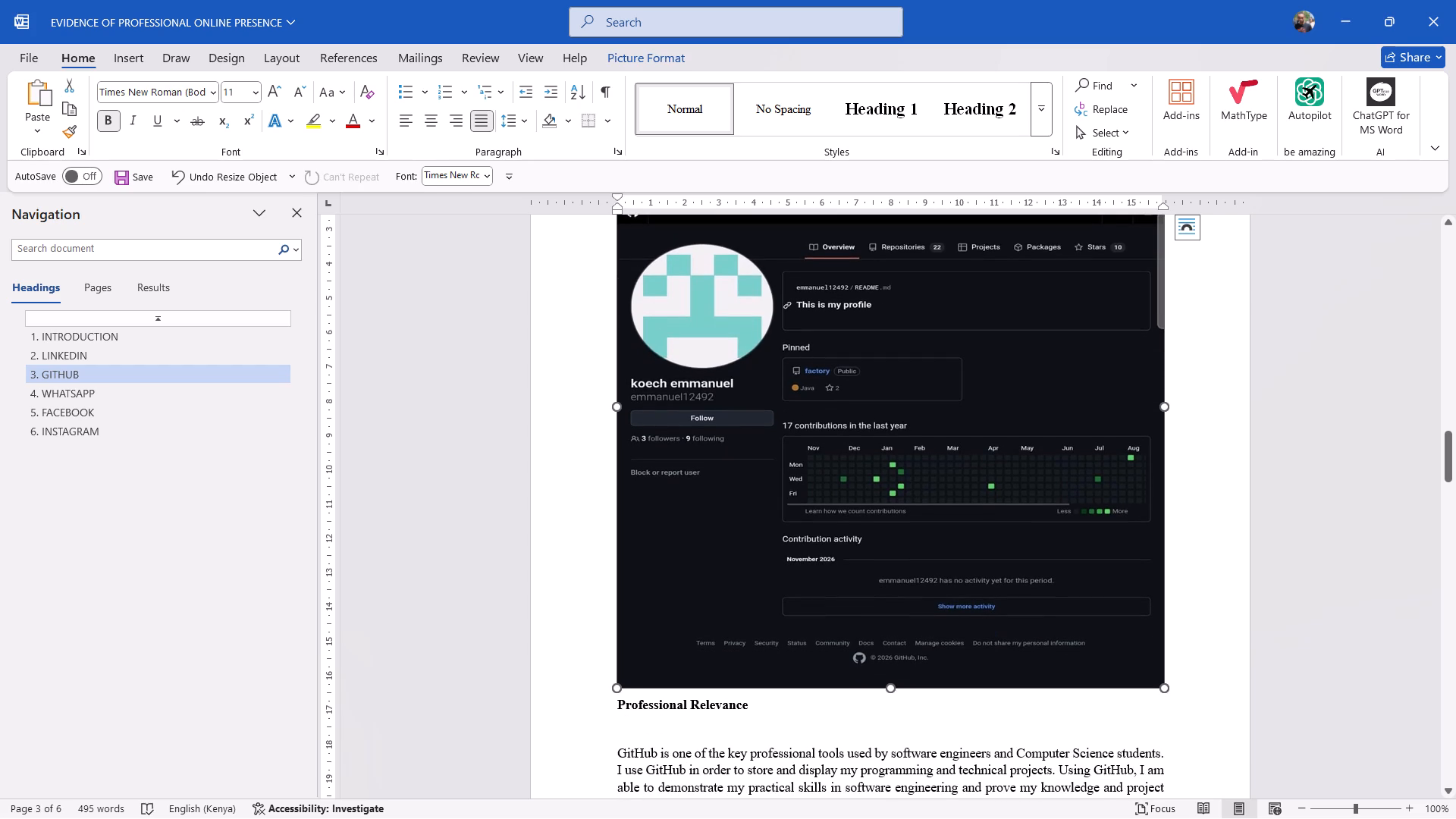
drag(892, 686, 892, 588)
scroll(861, 645, up, 2)
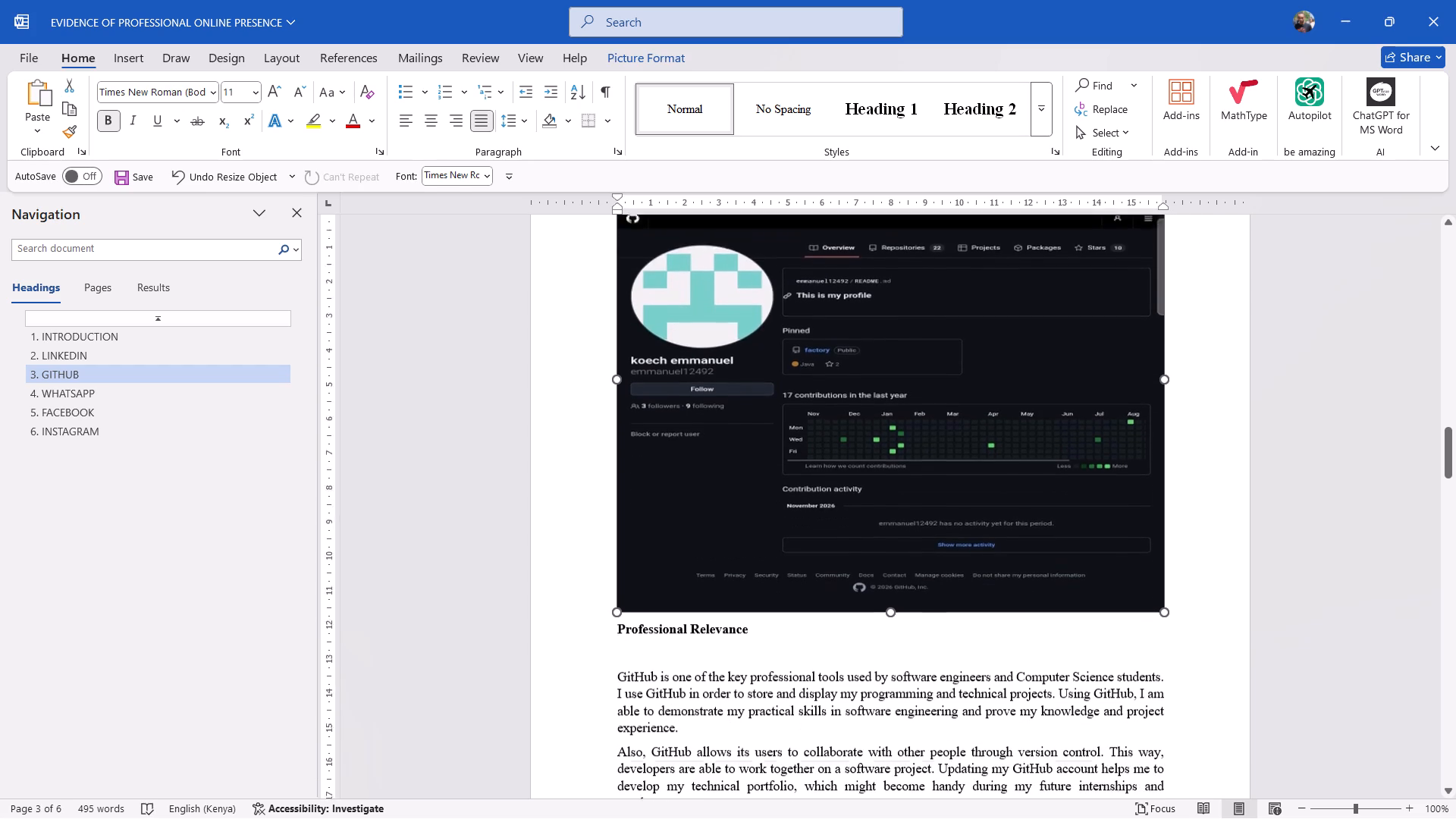
scroll(861, 645, up, 19)
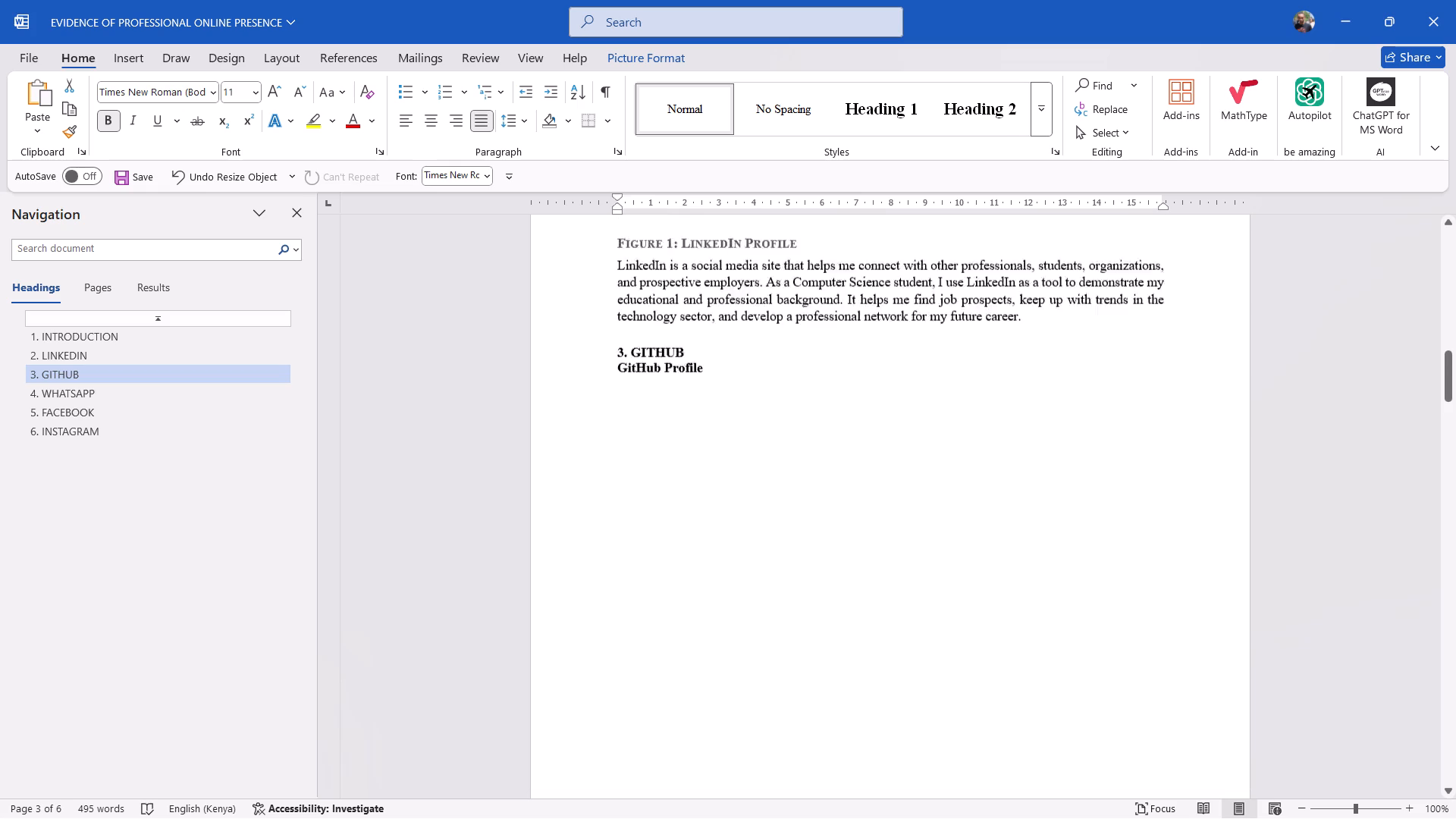
scroll(851, 623, down, 16)
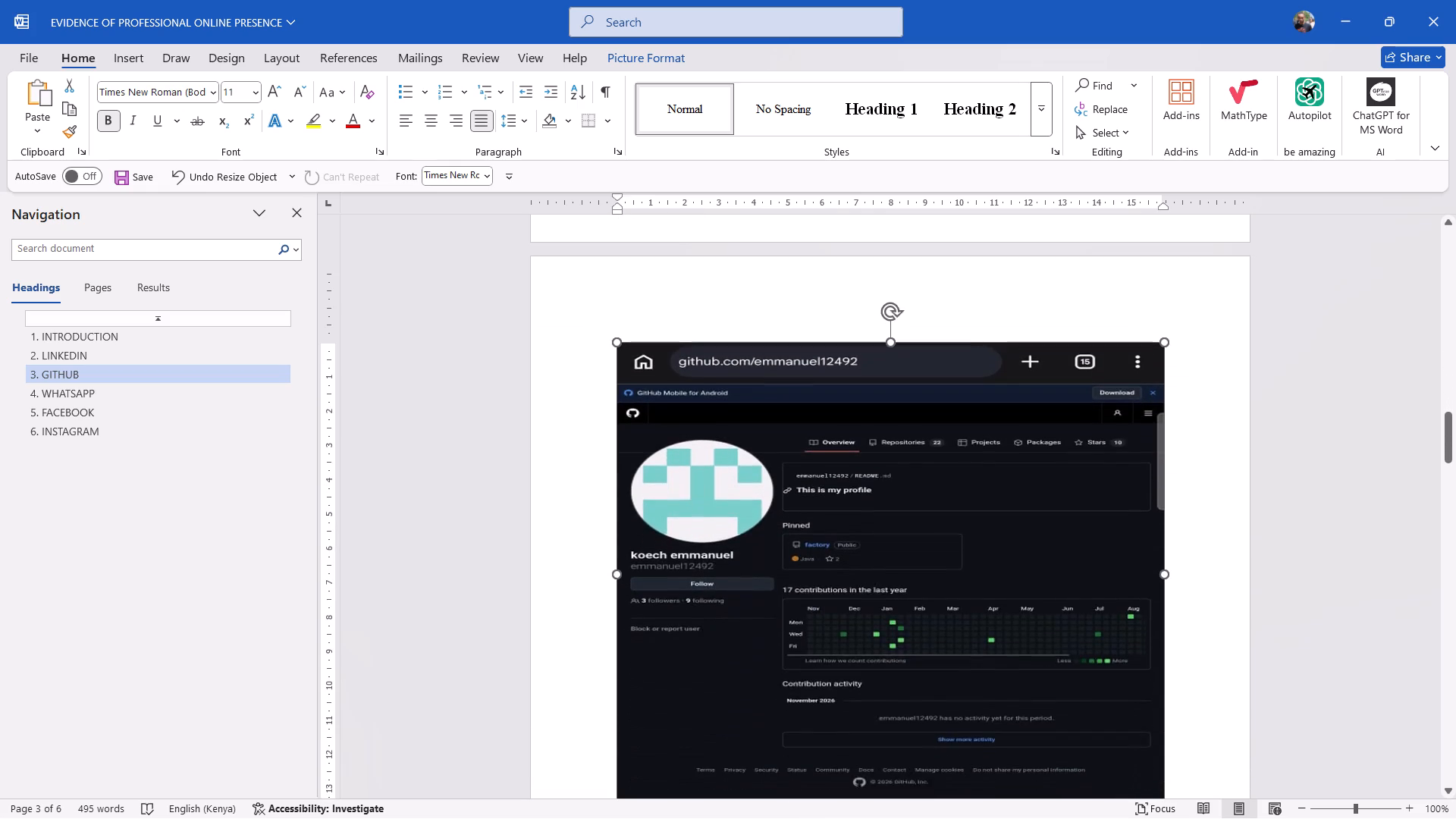
scroll(834, 641, down, 4)
drag(891, 631, 894, 588)
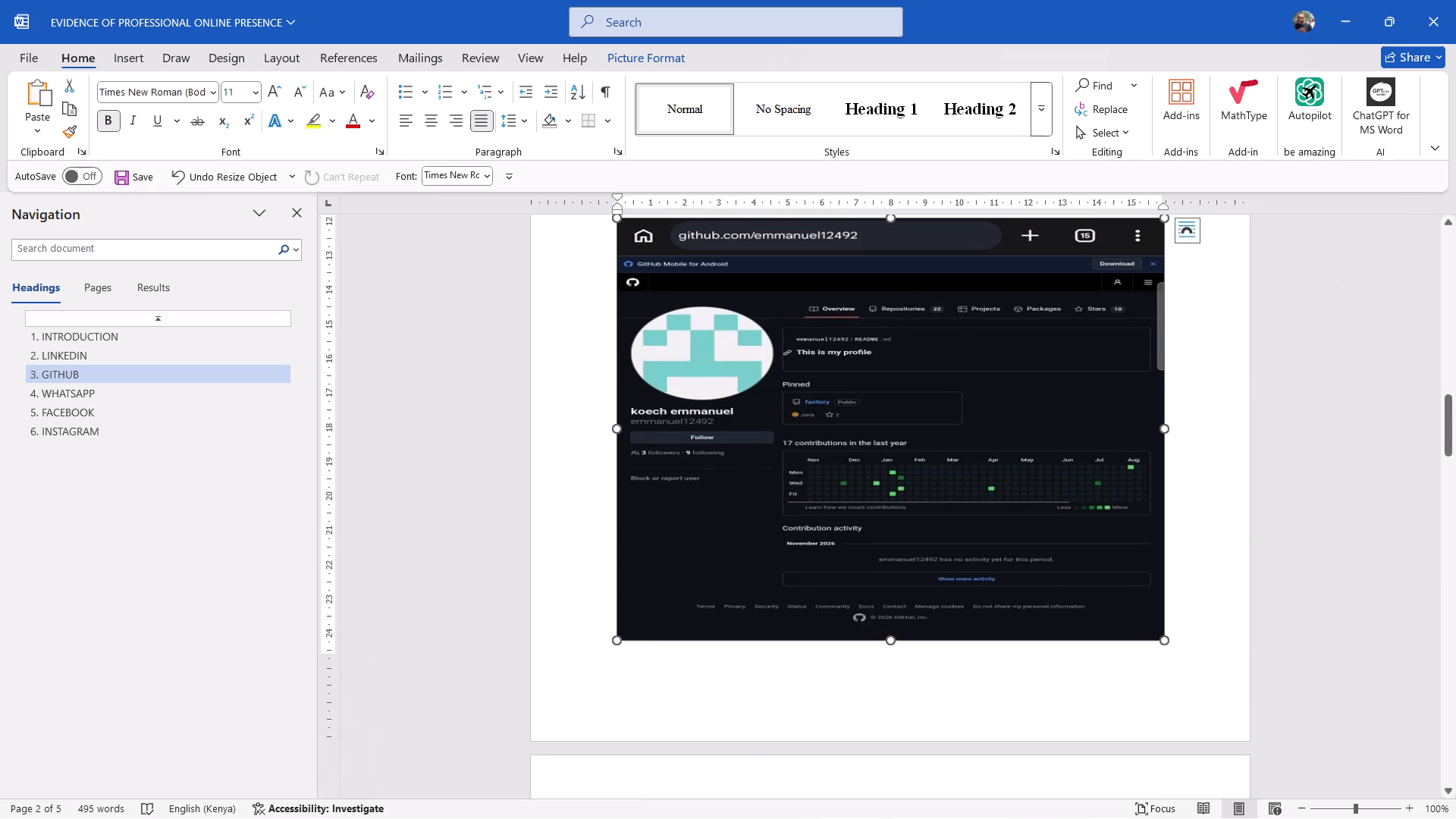
Narrow the new GitHub profile screenshot to about 15 cm, keeping its height unchanged.
drag(1163, 428, 1137, 428)
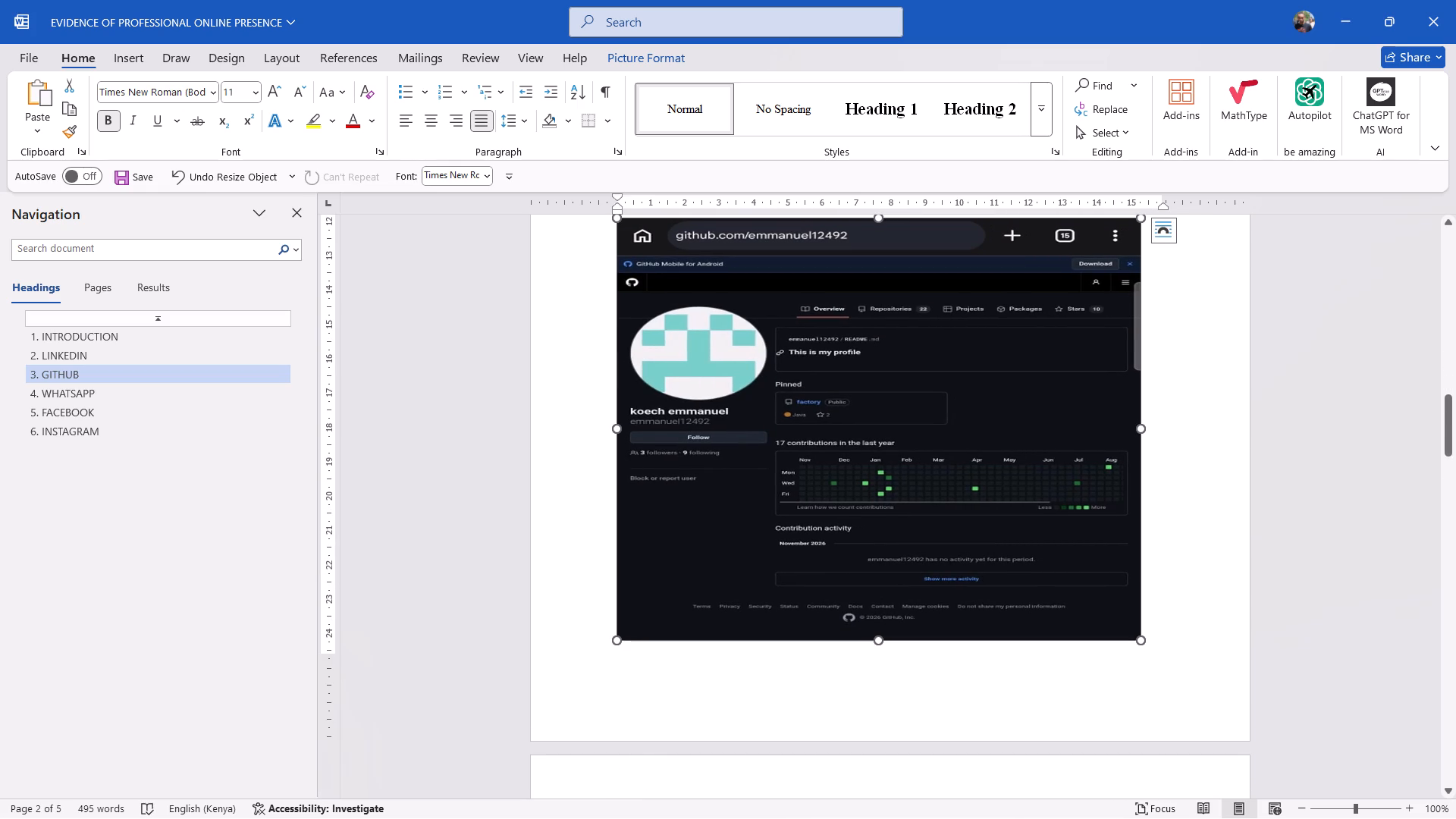
scroll(984, 519, down, 5)
scroll(821, 463, up, 5)
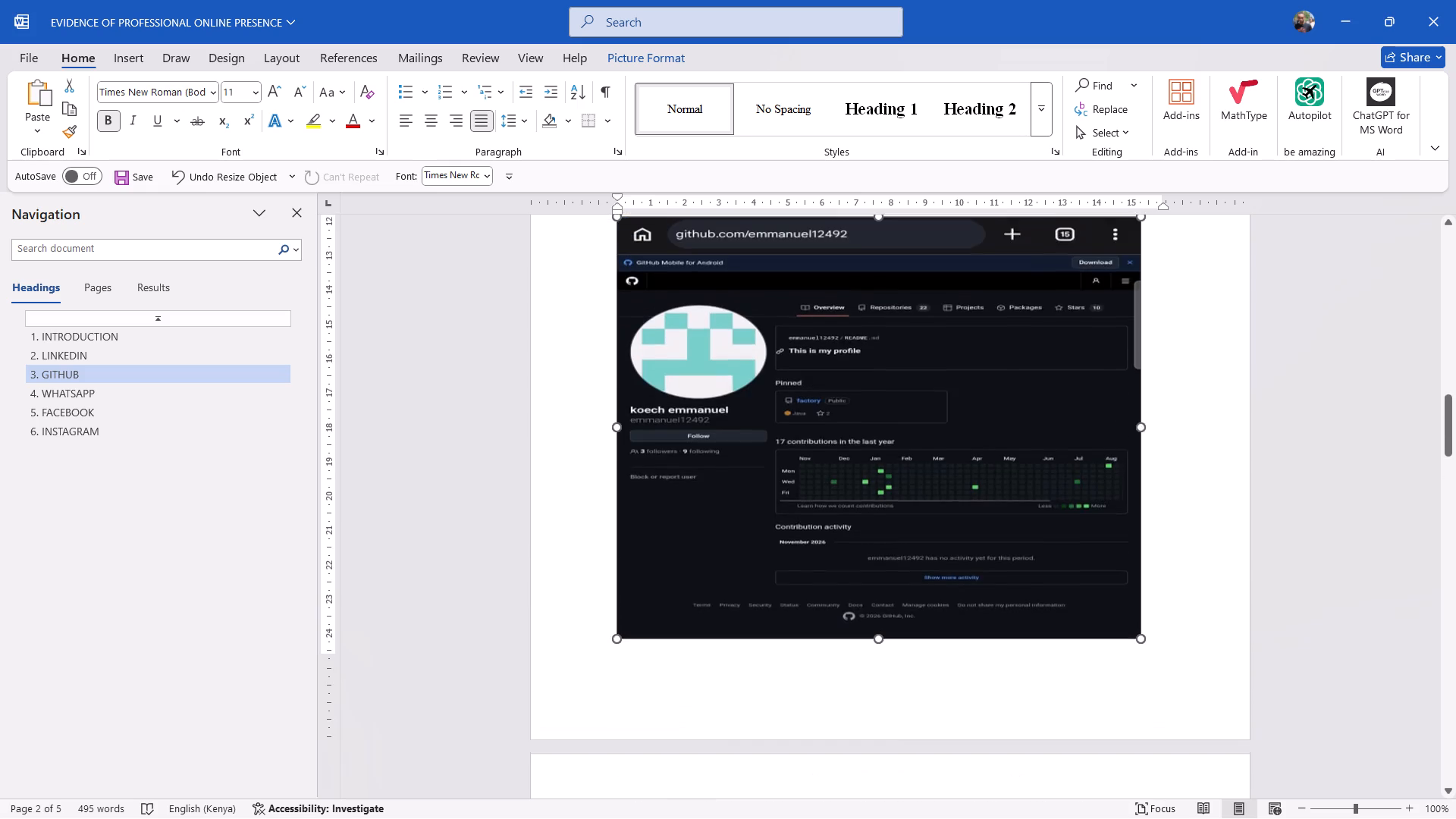
scroll(818, 466, up, 3)
scroll(818, 466, down, 7)
Examine the GitHub relevance text and the WHATSAPP section's screenshot and description for content belonging to the previous owner.
scroll(818, 466, down, 2)
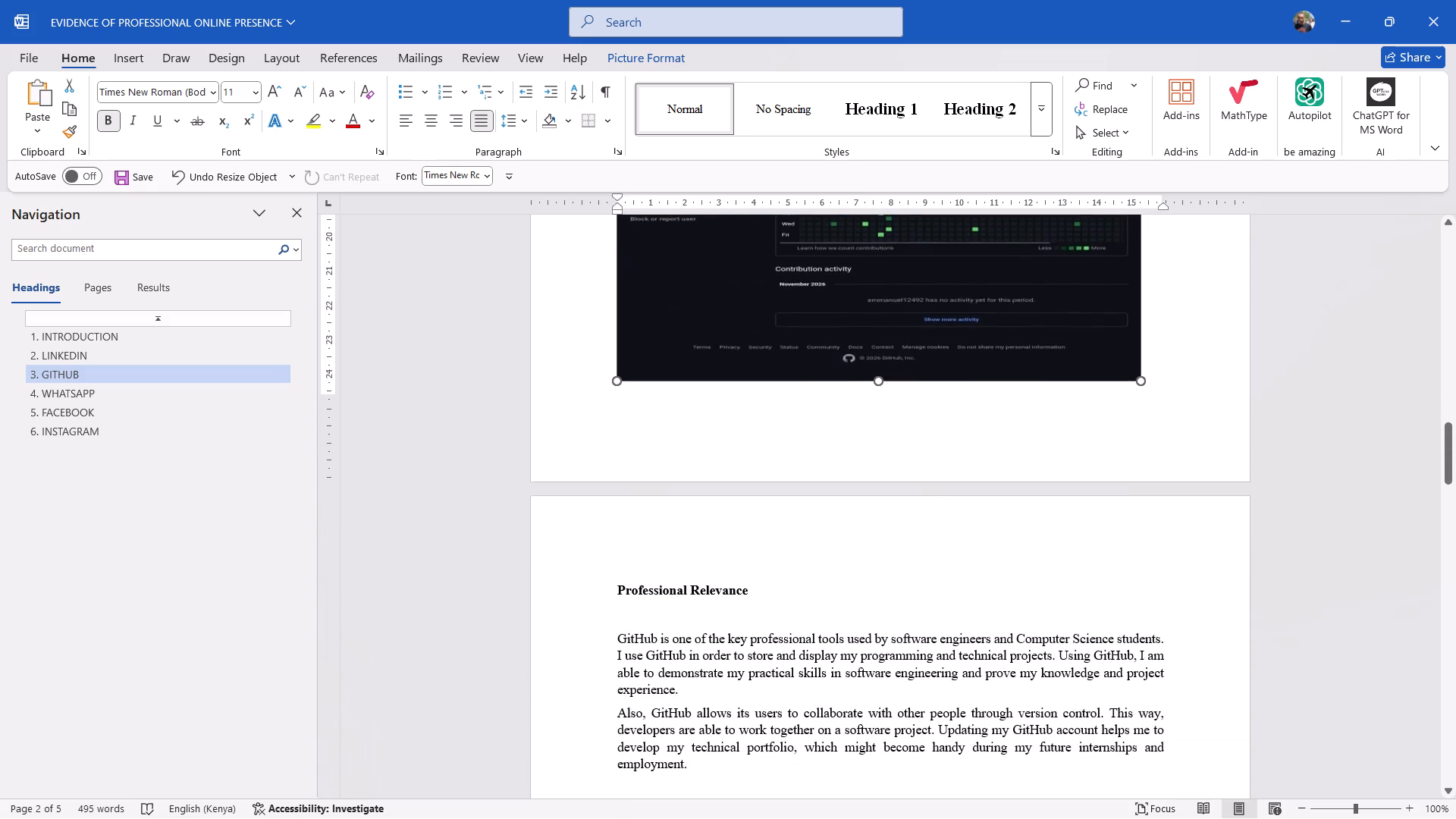
scroll(818, 466, down, 3)
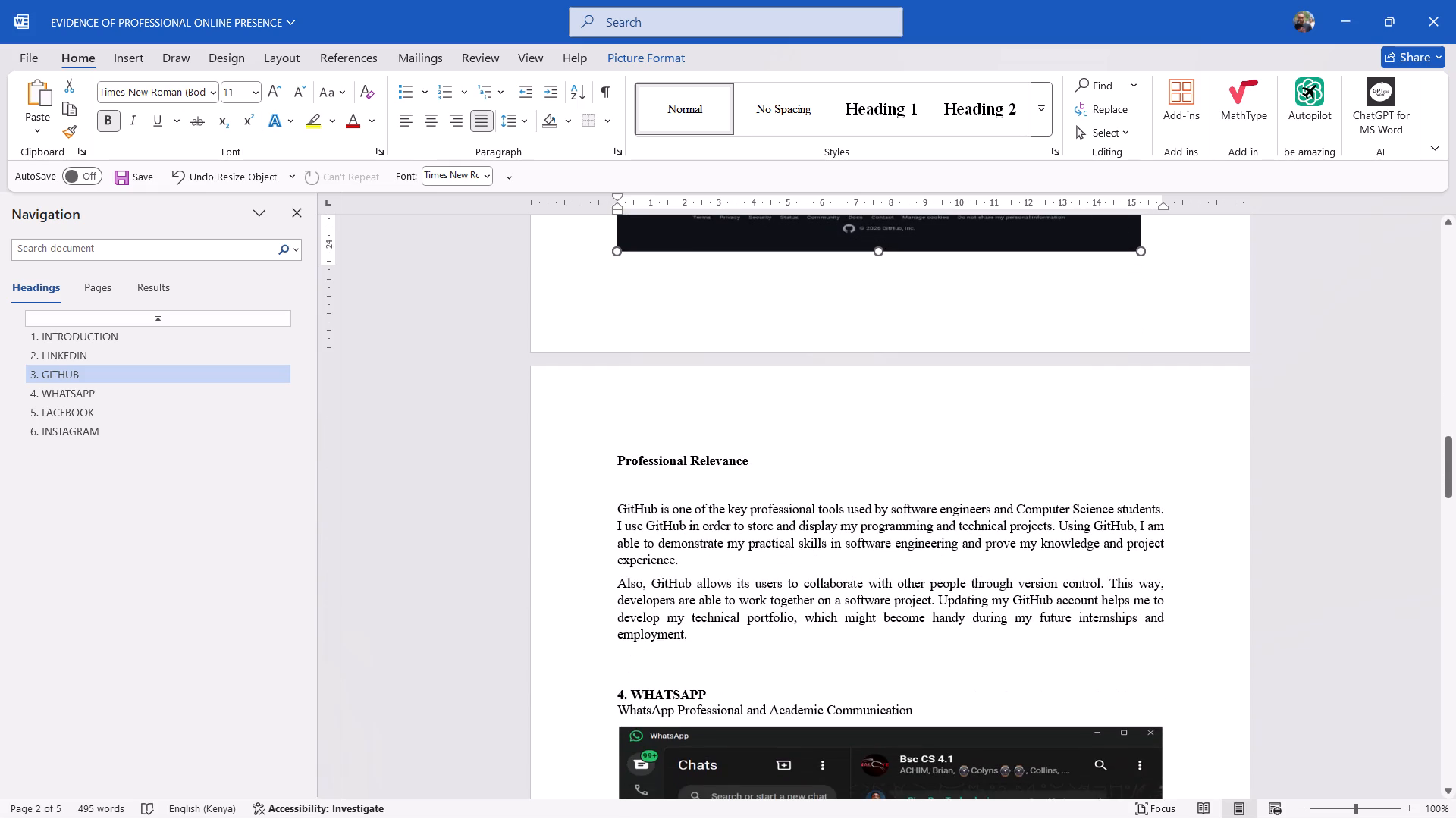
scroll(809, 475, down, 8)
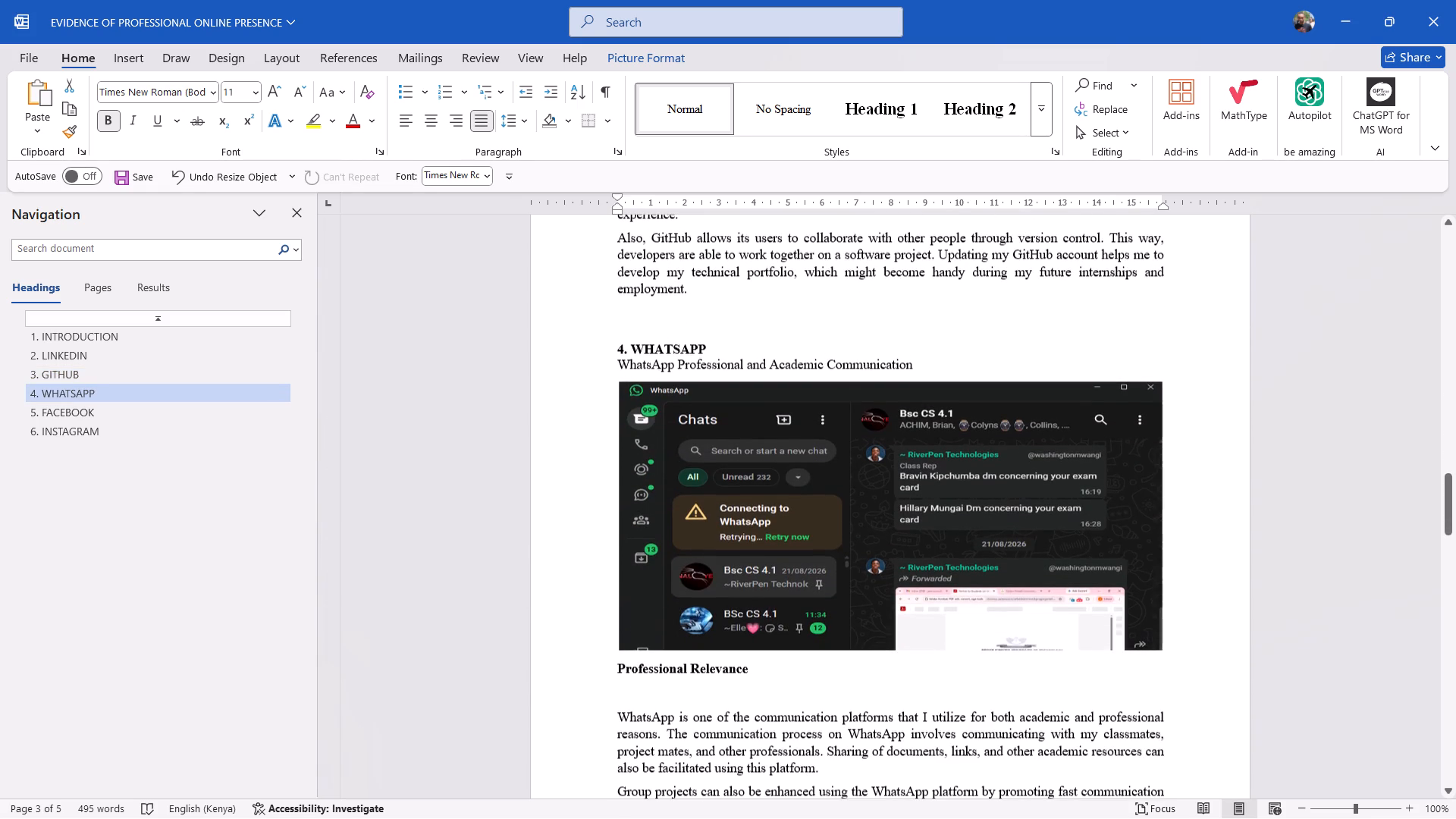
scroll(805, 480, down, 1)
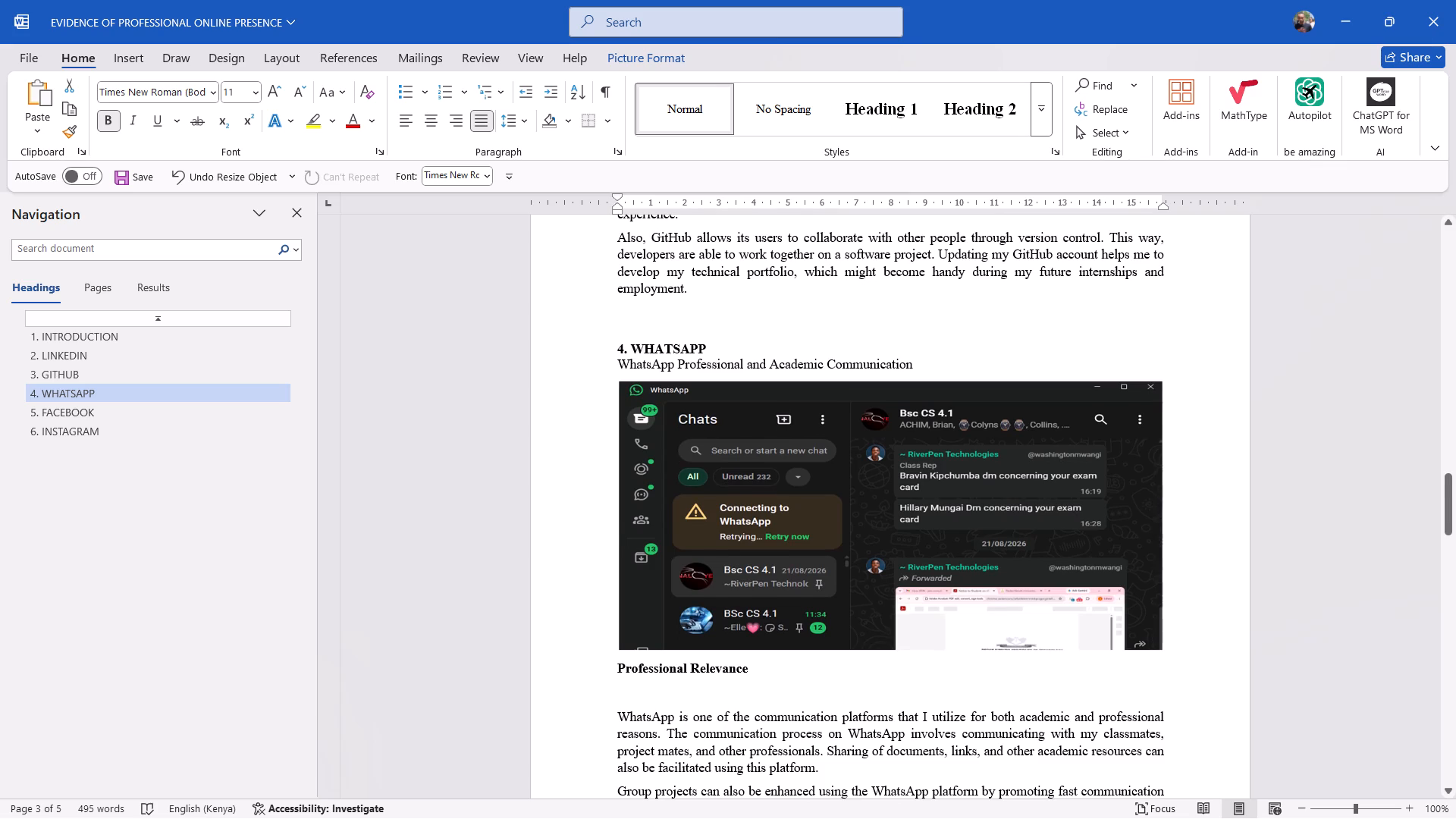
scroll(805, 480, down, 5)
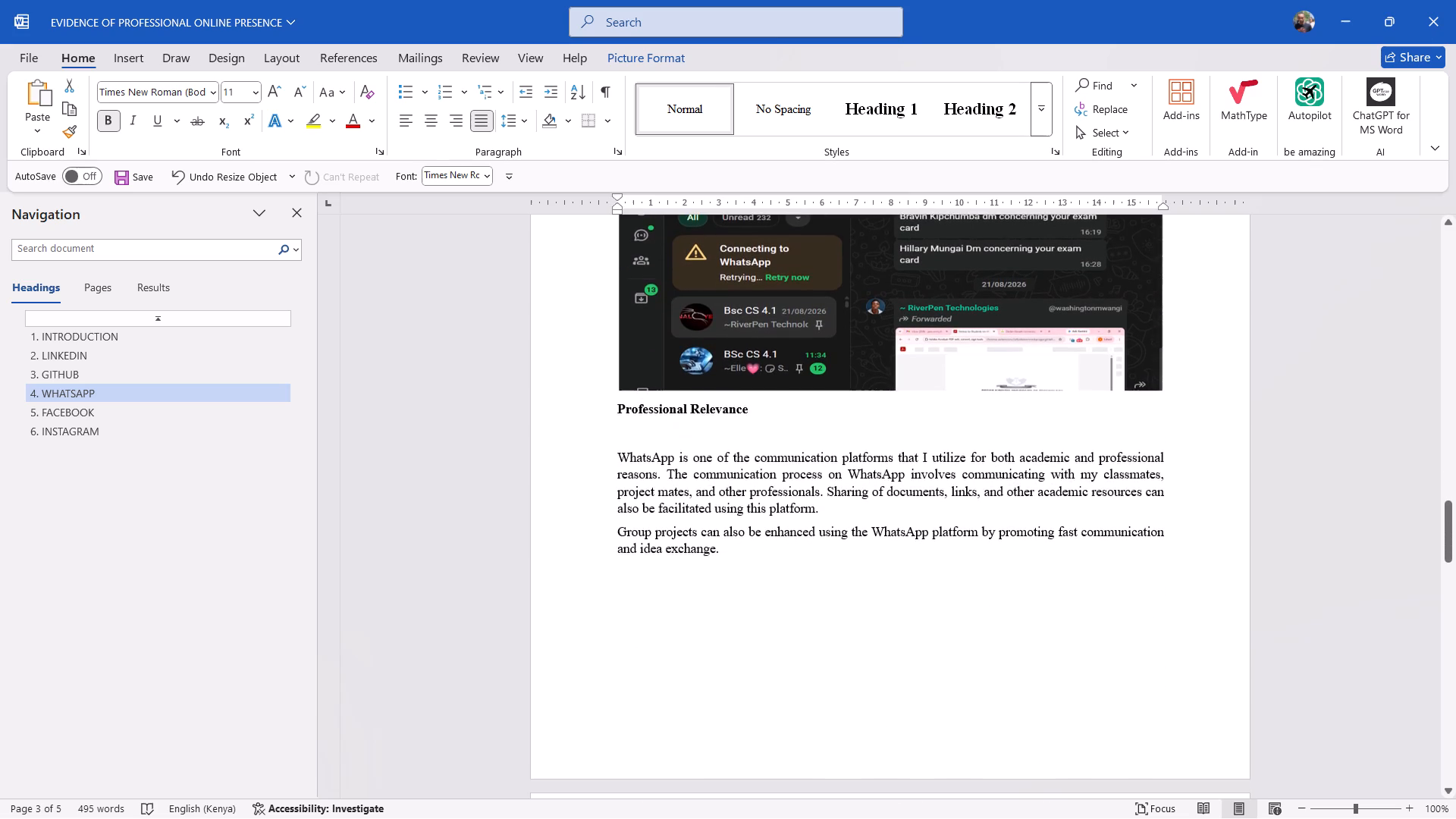
Examine the FACEBOOK section's groups screenshot and Professional Relevance text for content belonging to the previous owner.
scroll(805, 482, down, 9)
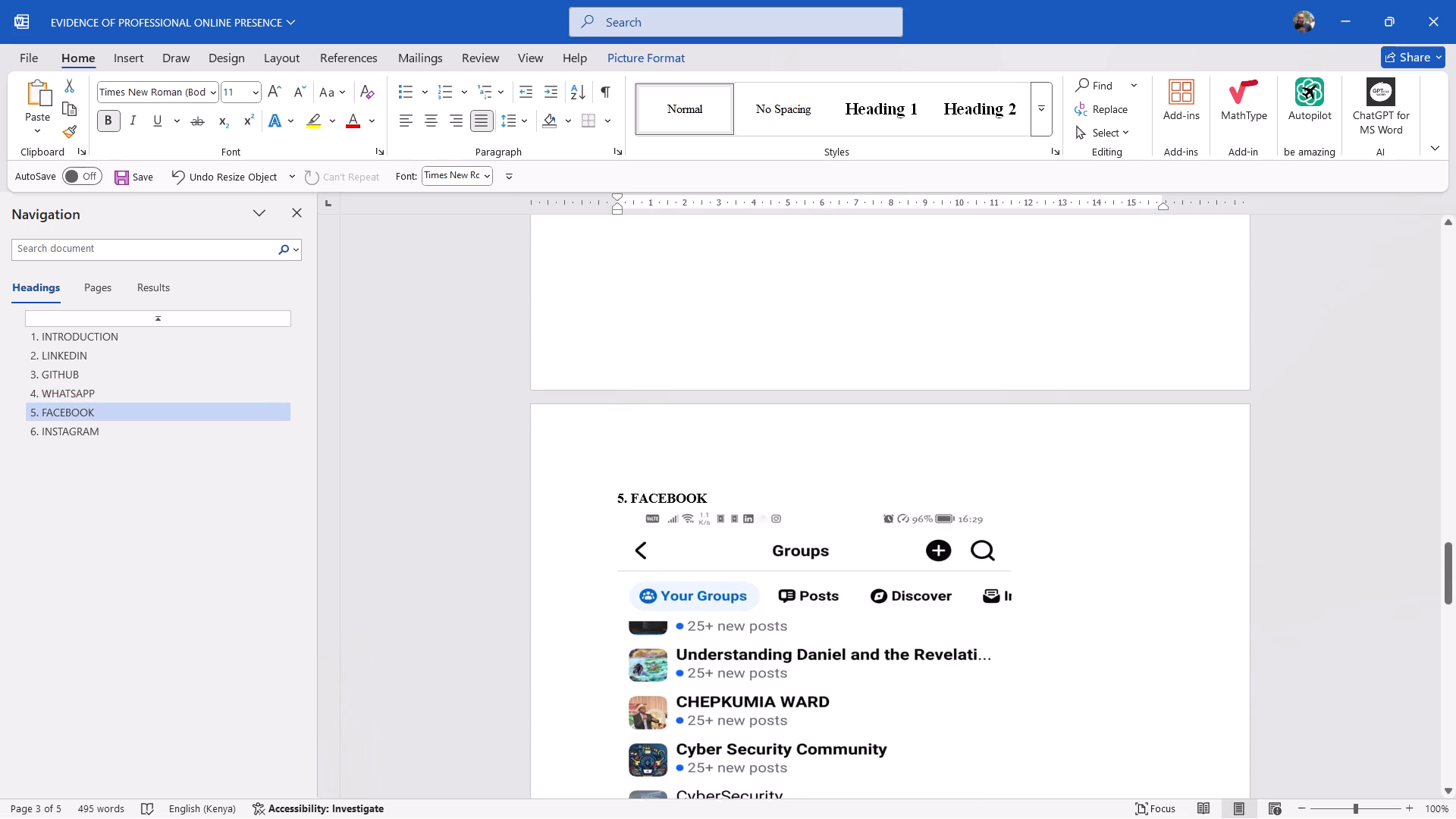
scroll(802, 487, down, 6)
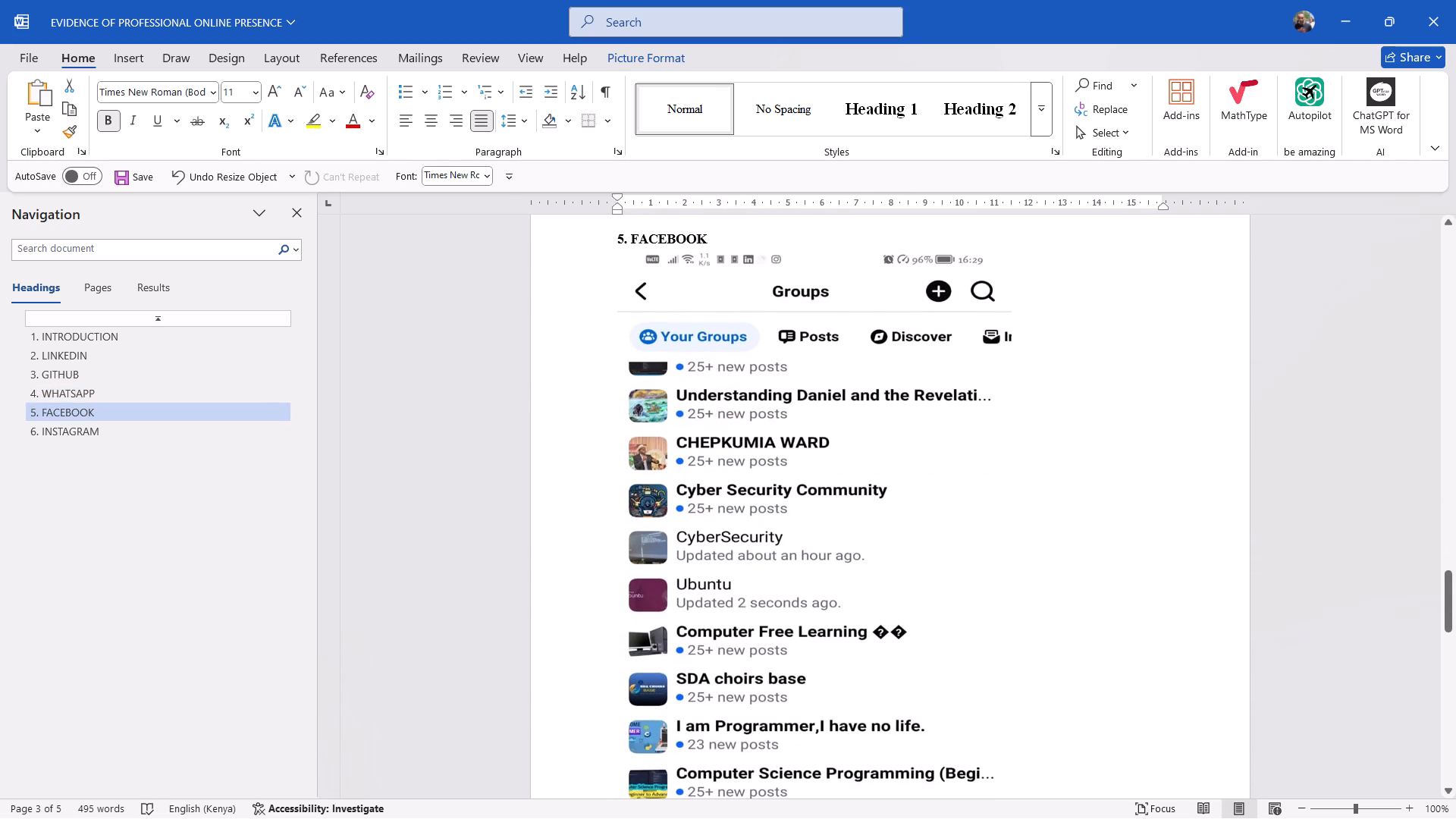
scroll(802, 487, up, 9)
scroll(802, 487, down, 5)
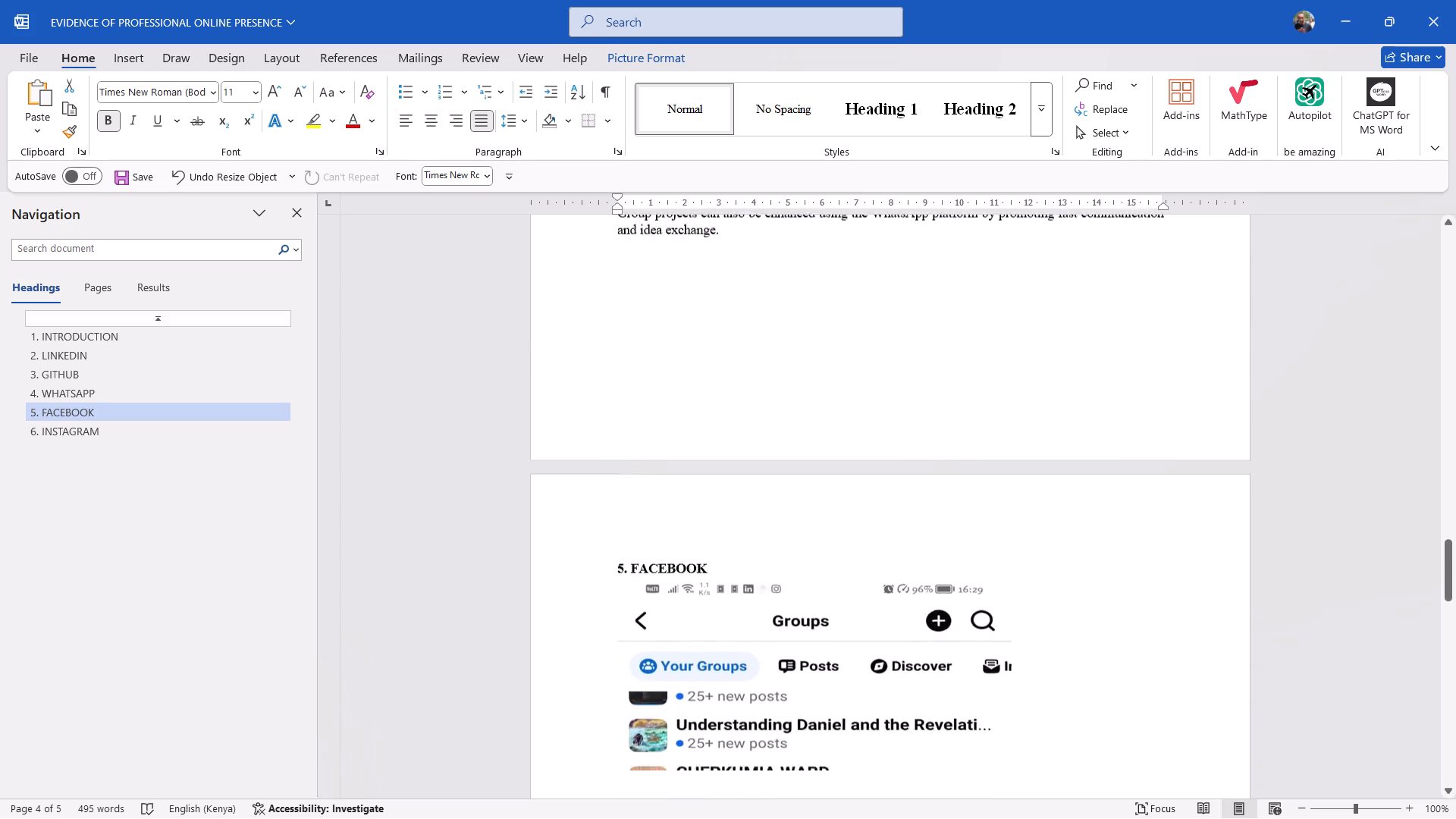
scroll(802, 487, down, 3)
scroll(802, 487, up, 1)
scroll(802, 487, down, 13)
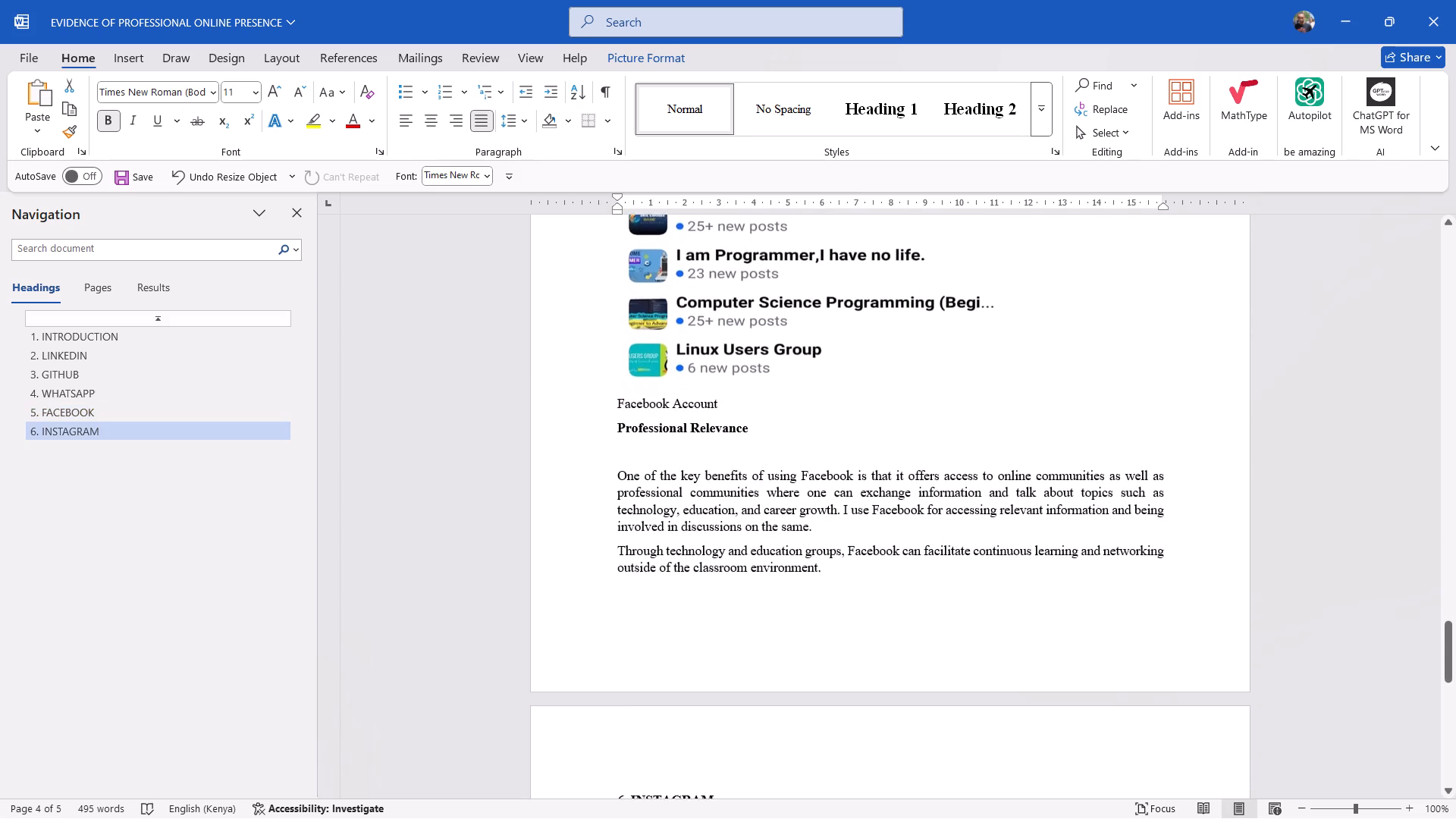
Examine the INSTAGRAM section's profile screenshot and Professional Relevance text through to the end of the document.
scroll(802, 487, down, 1)
scroll(802, 487, up, 1)
scroll(802, 487, down, 13)
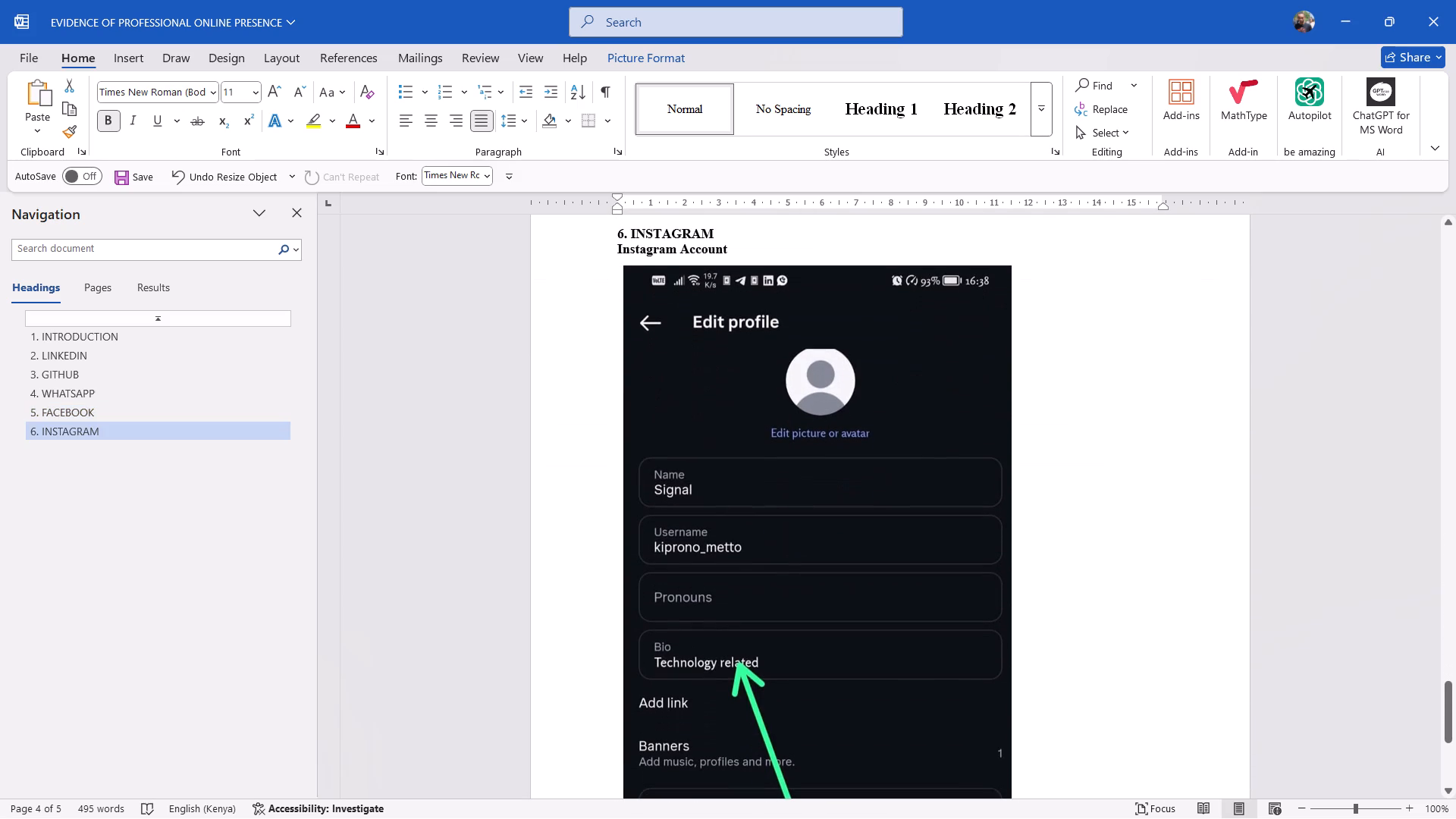
scroll(802, 487, down, 8)
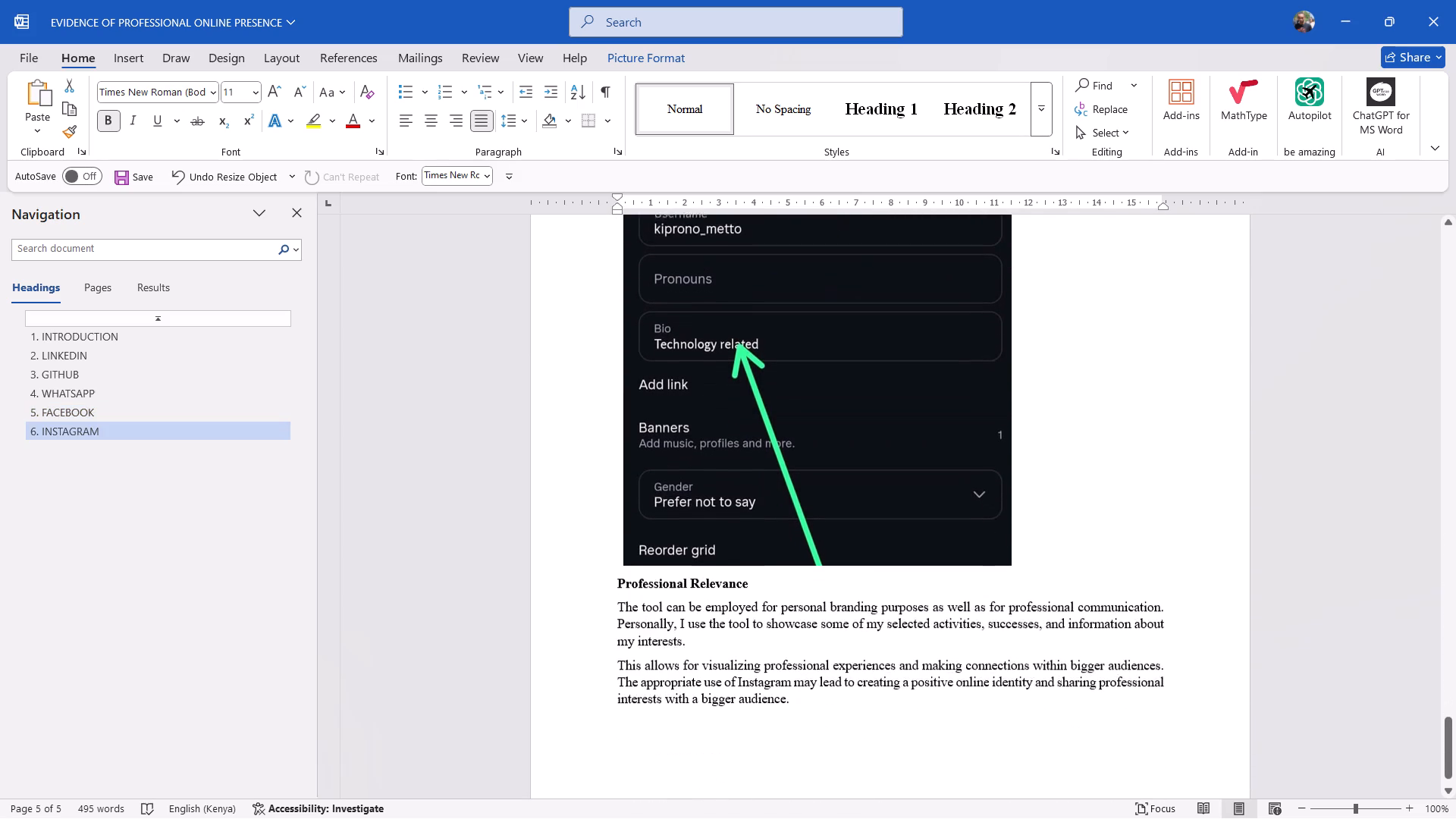
scroll(802, 487, down, 13)
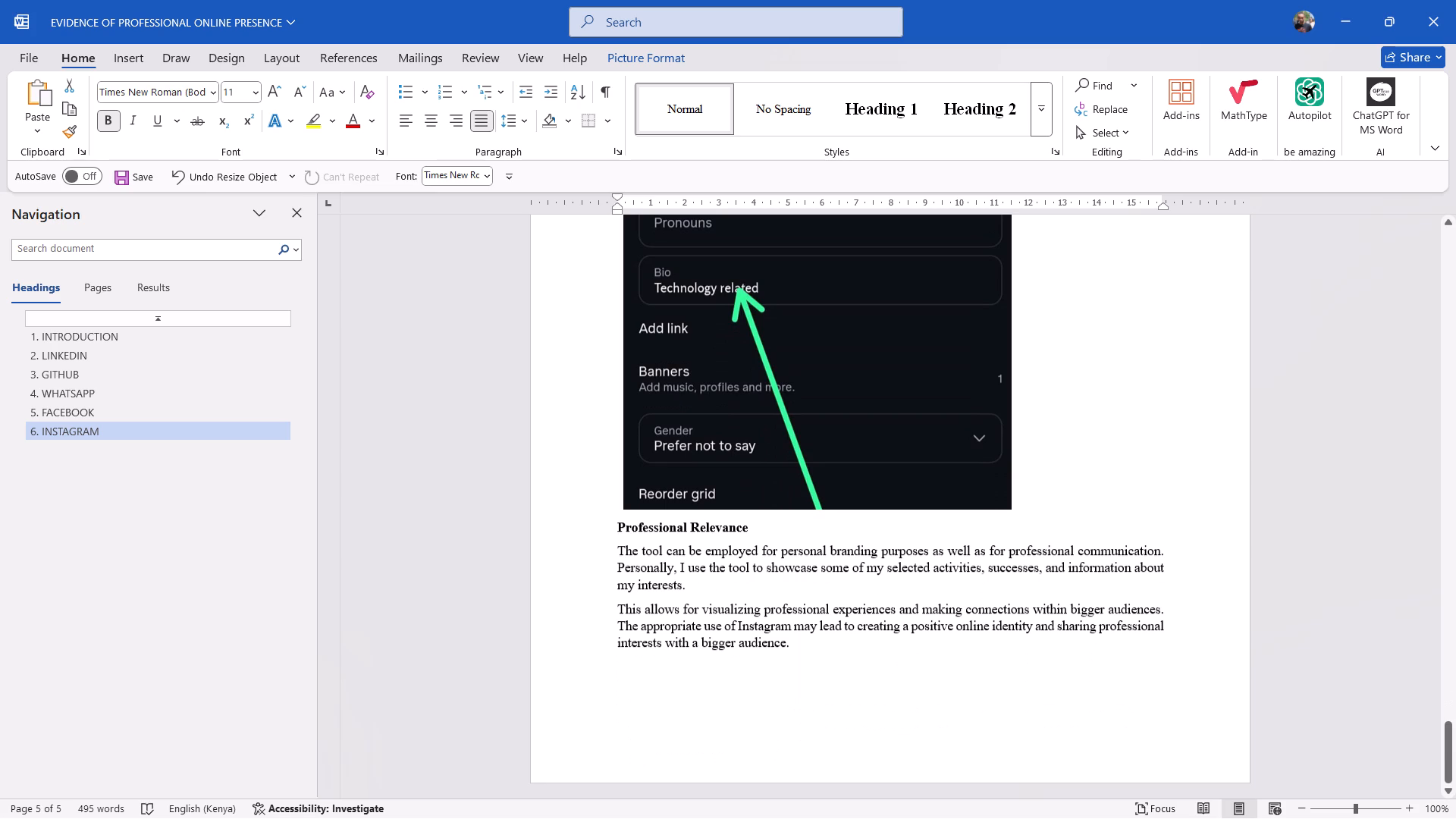
scroll(802, 487, up, 2)
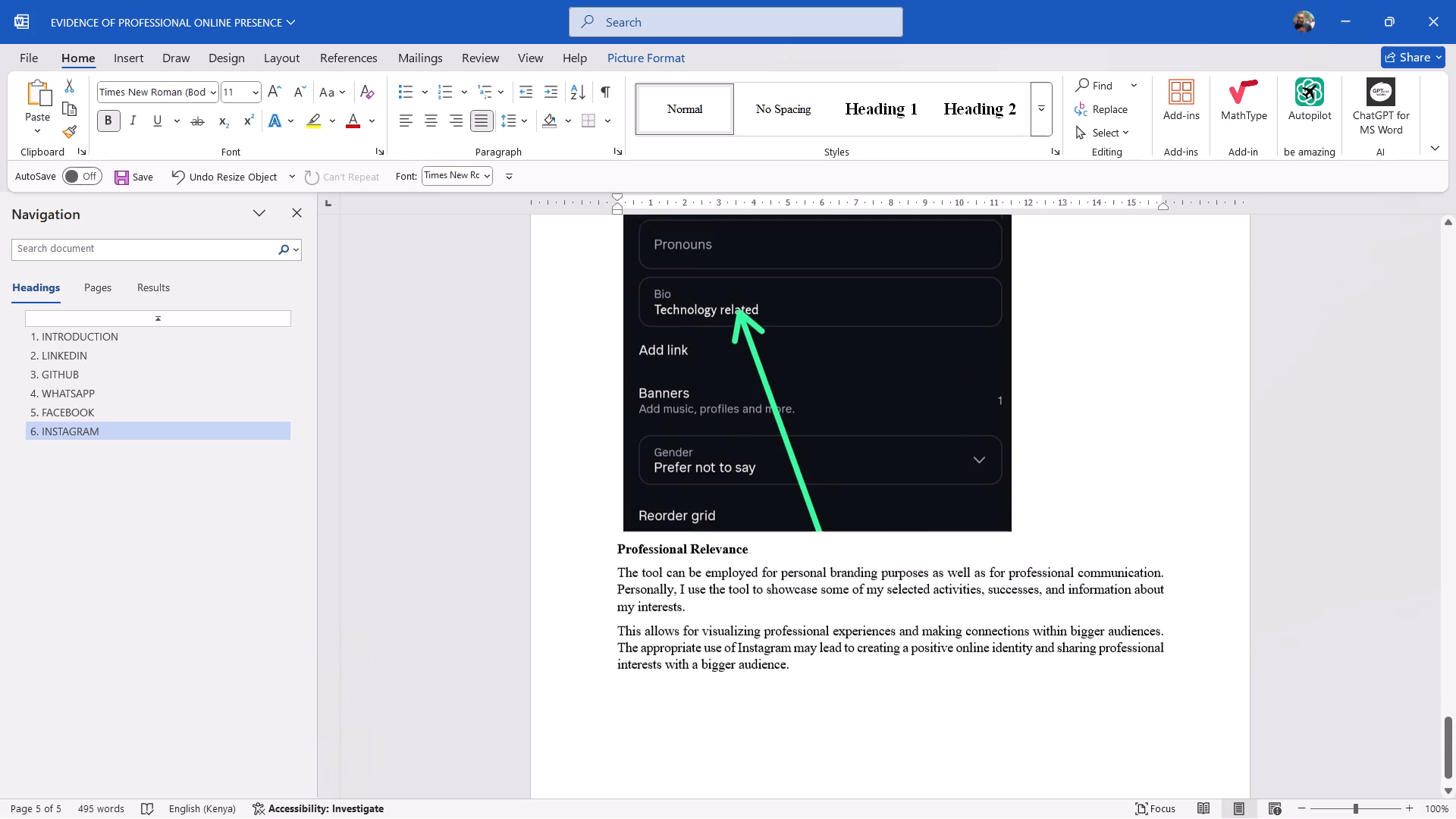
scroll(802, 487, up, 11)
Save the professional online presence evidence document and close it.
key(ctrl+s)
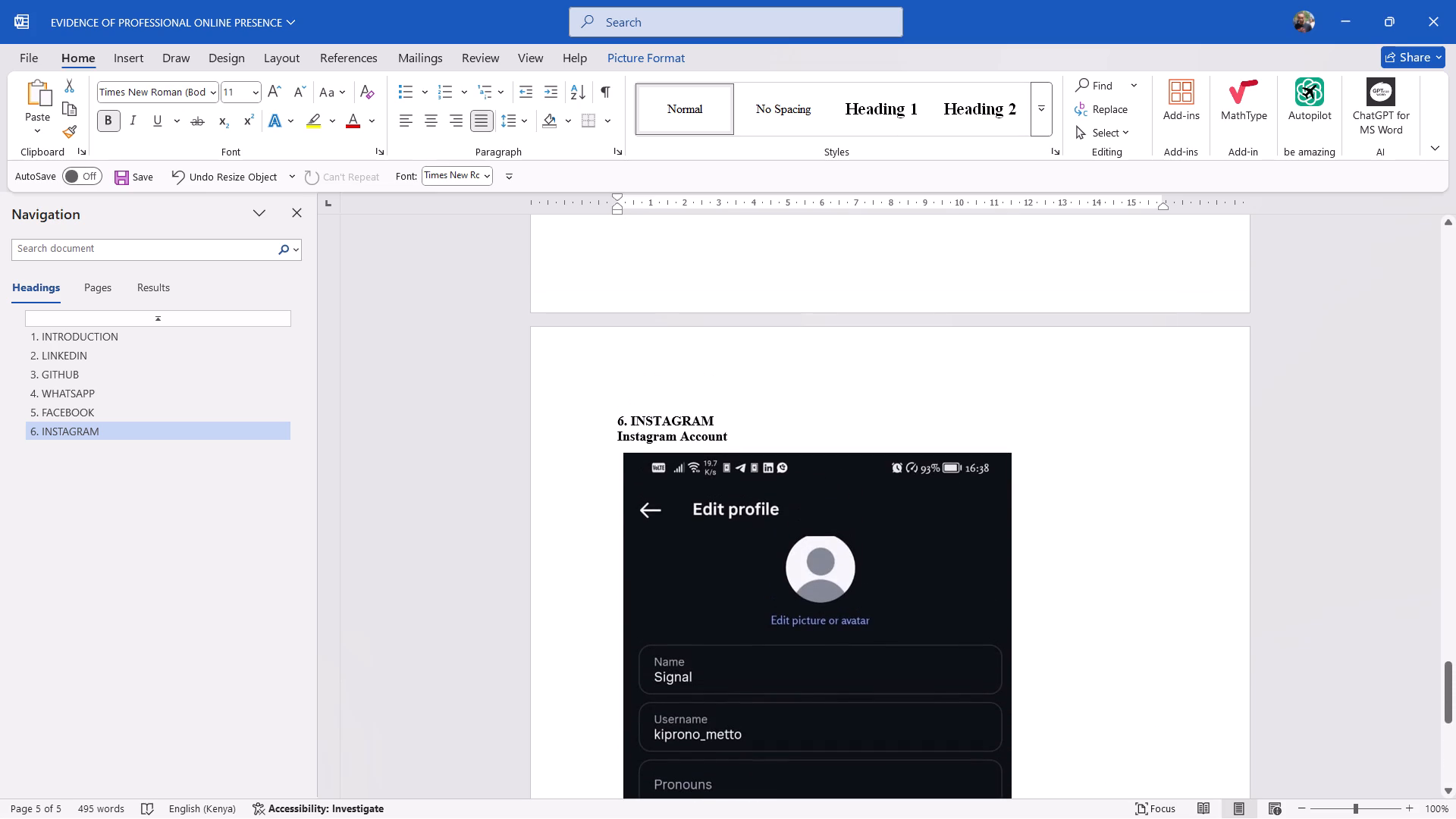
click(1445, 14)
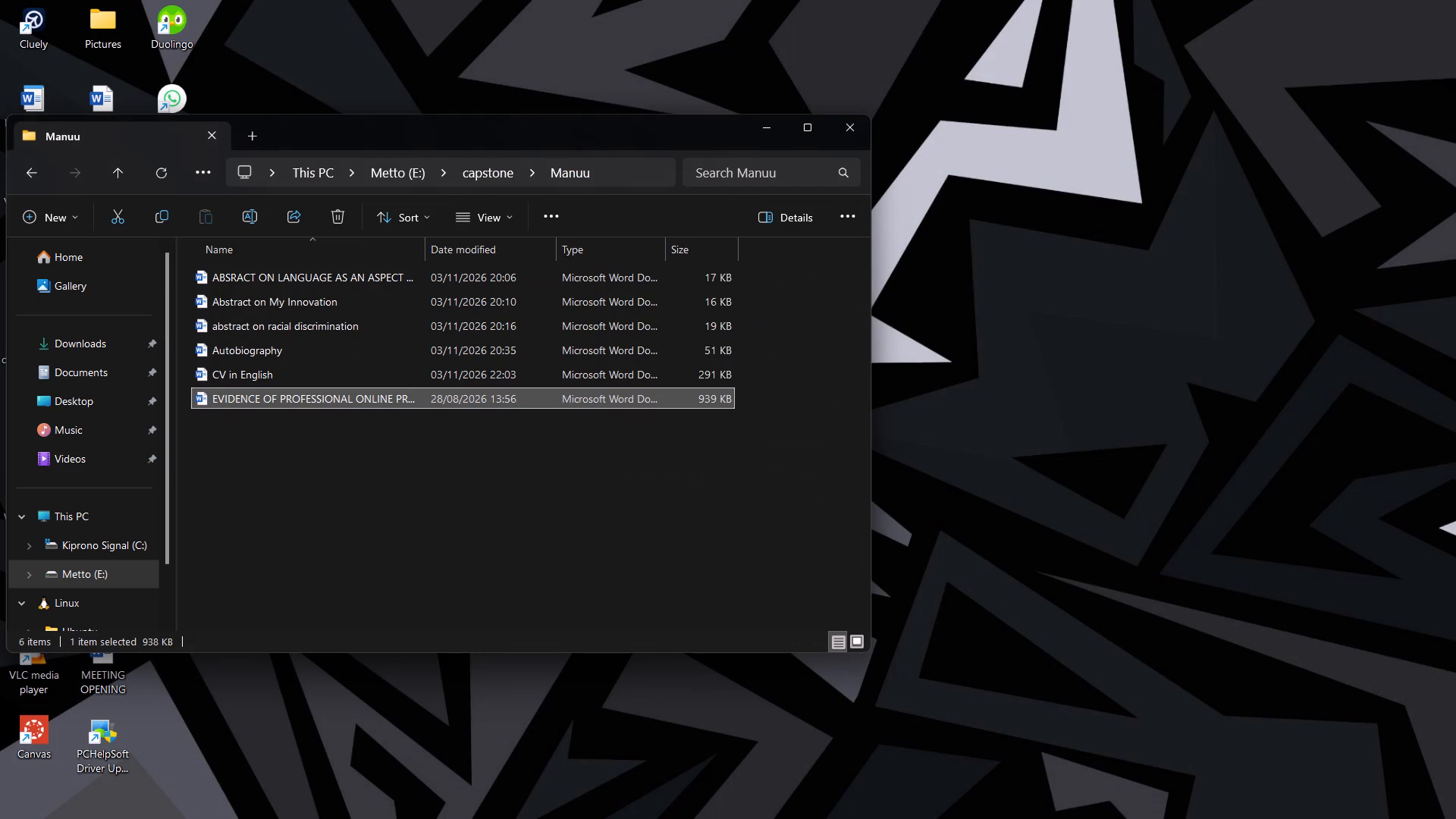
click(36, 174)
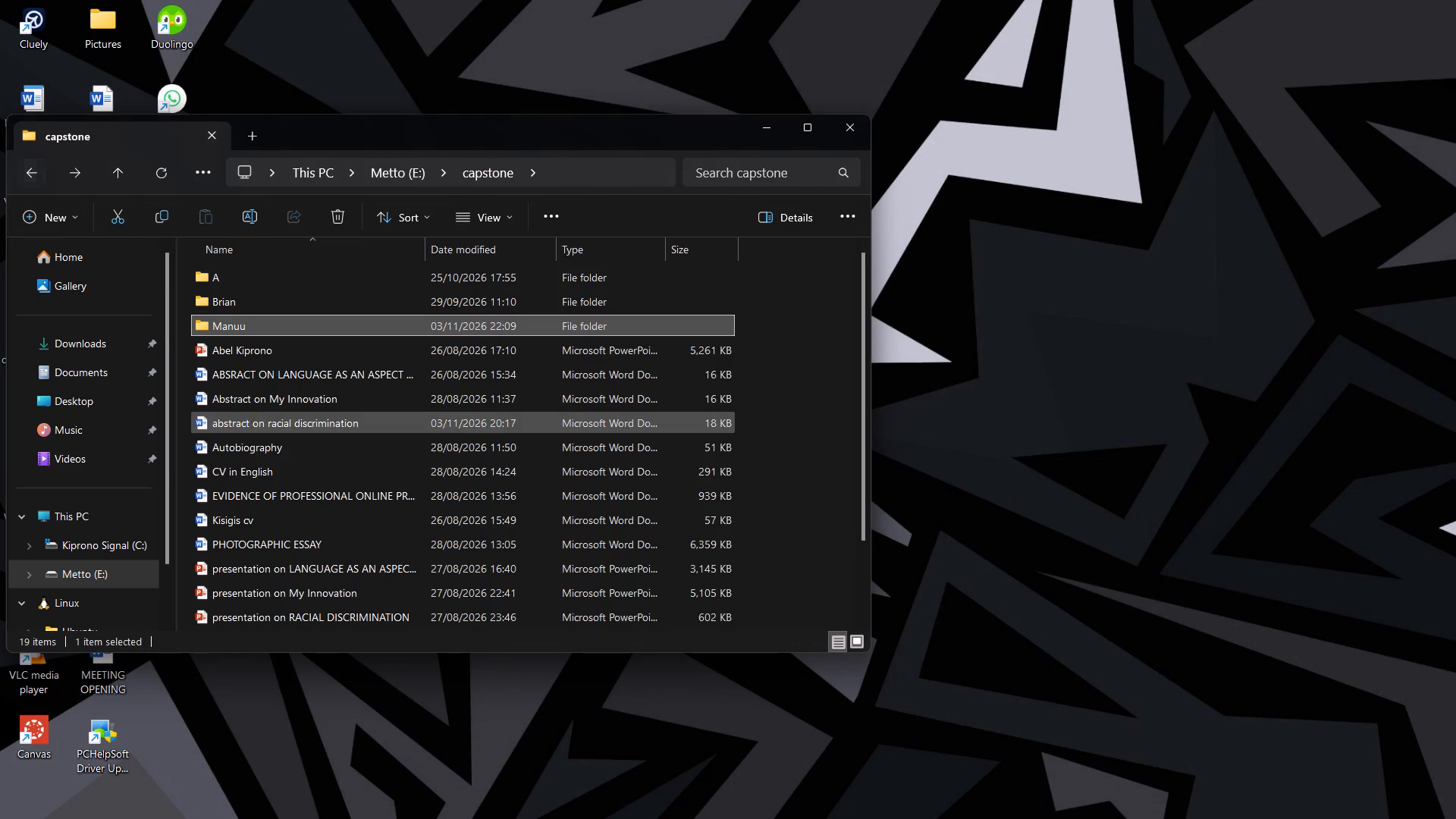
scroll(406, 433, down, 1)
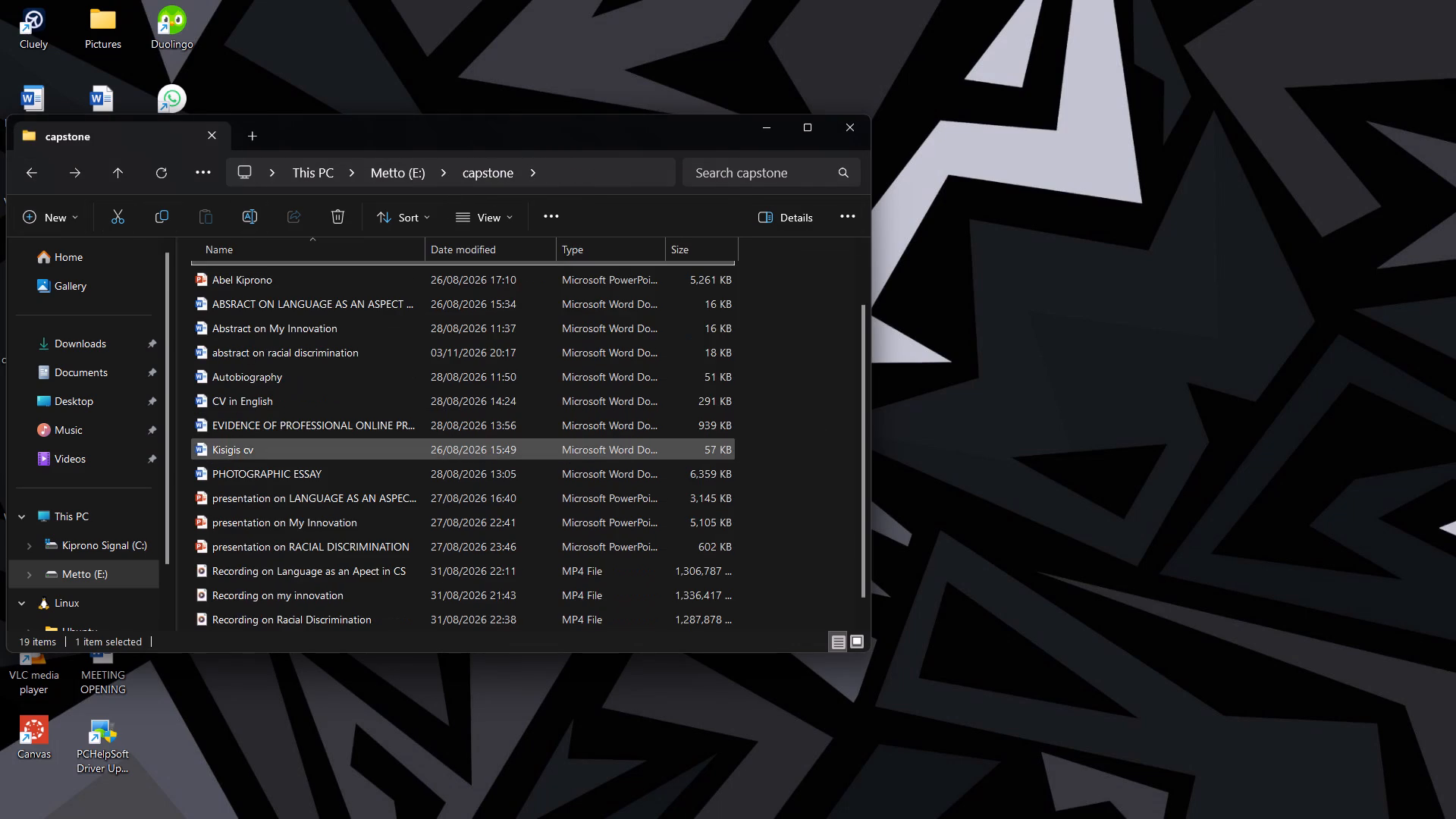
click(393, 447)
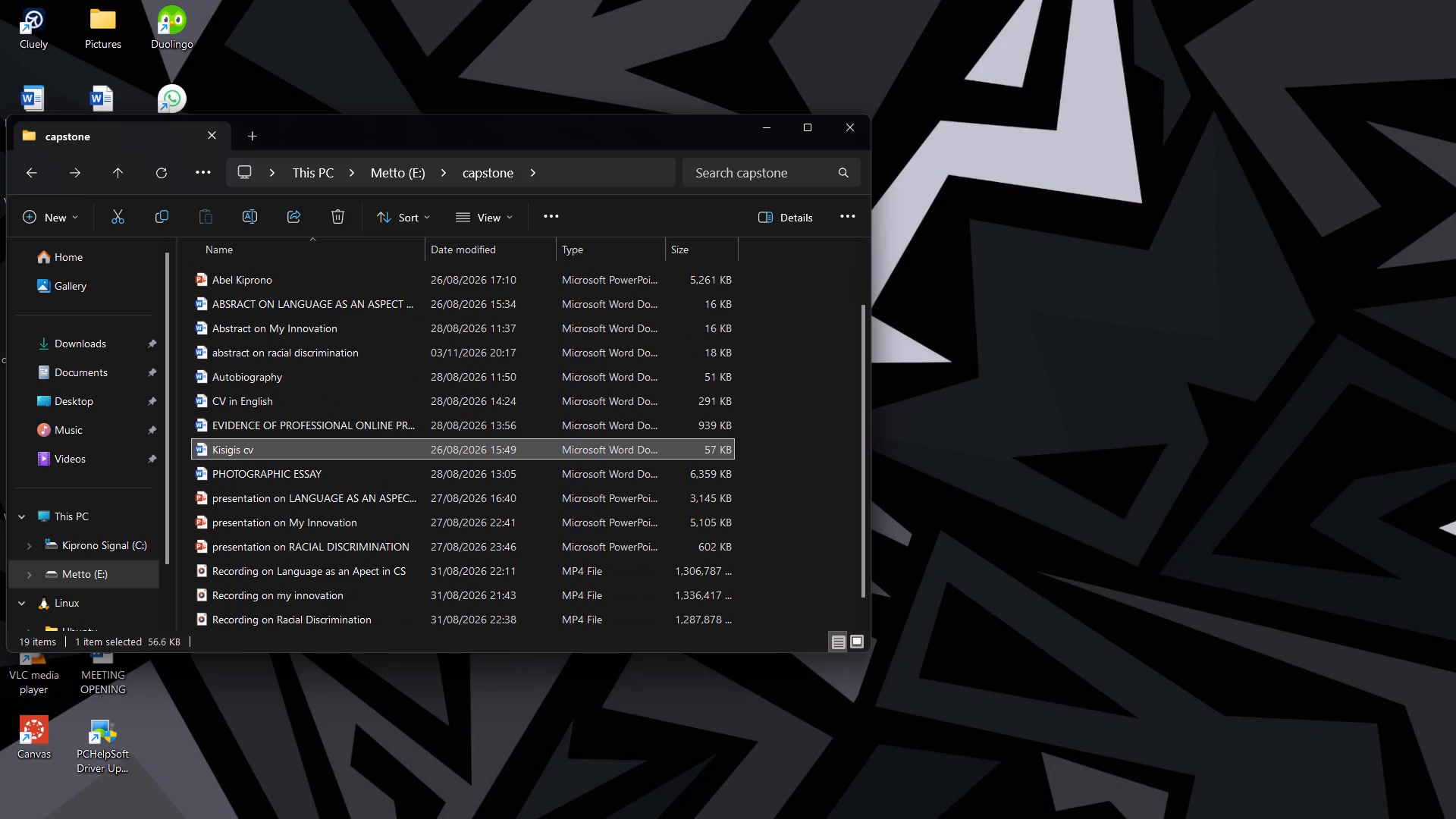
double_click(393, 450)
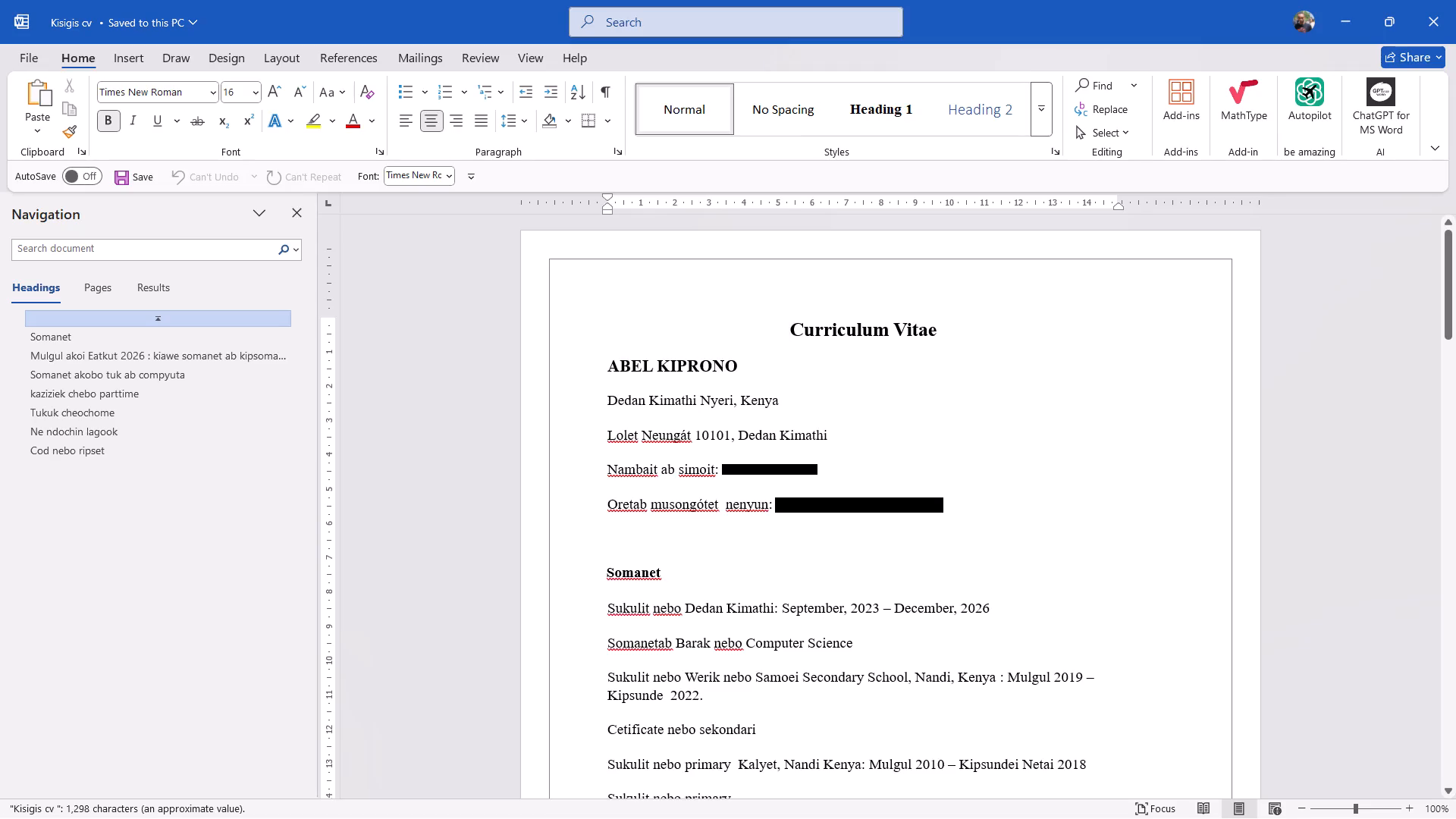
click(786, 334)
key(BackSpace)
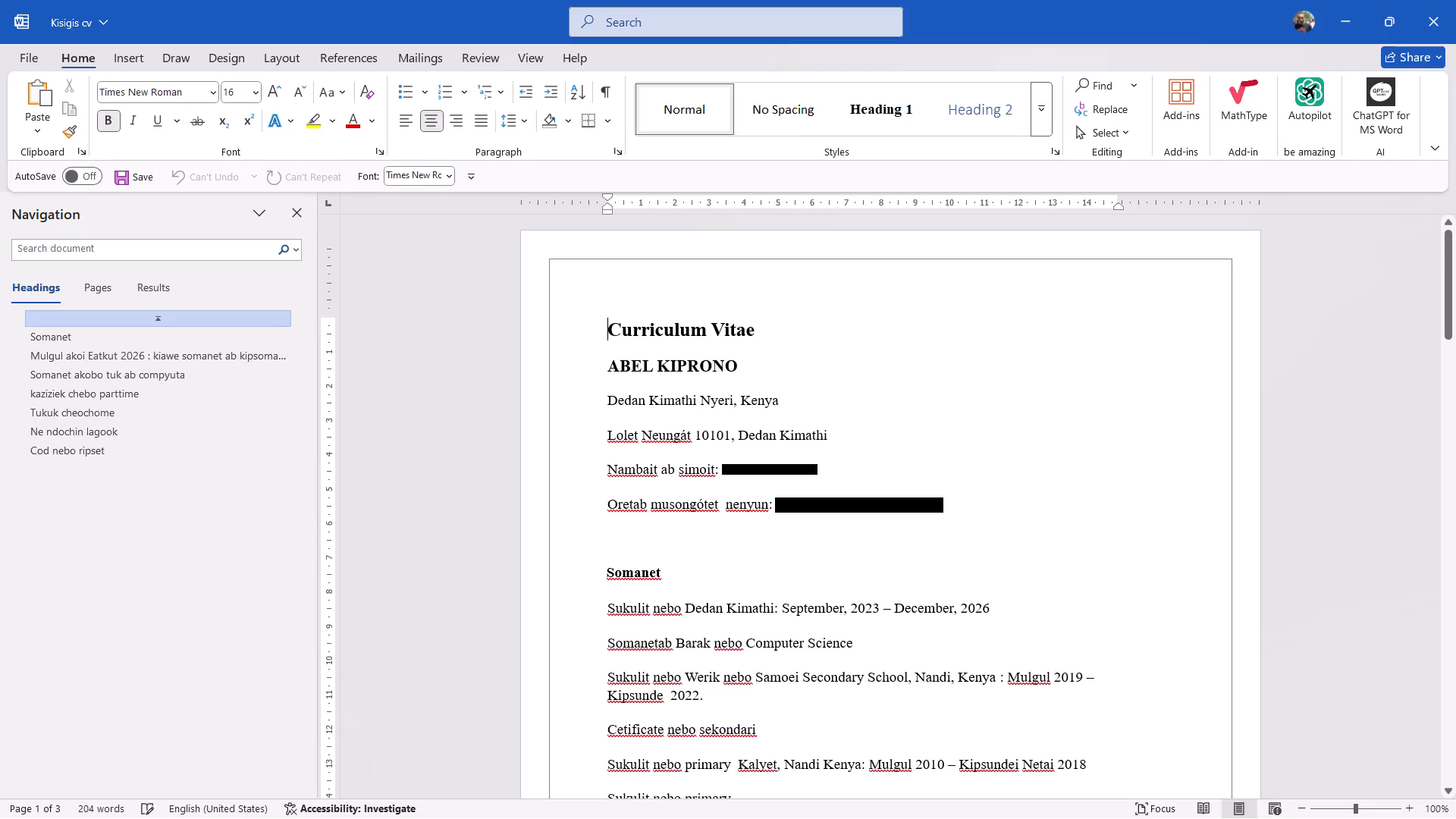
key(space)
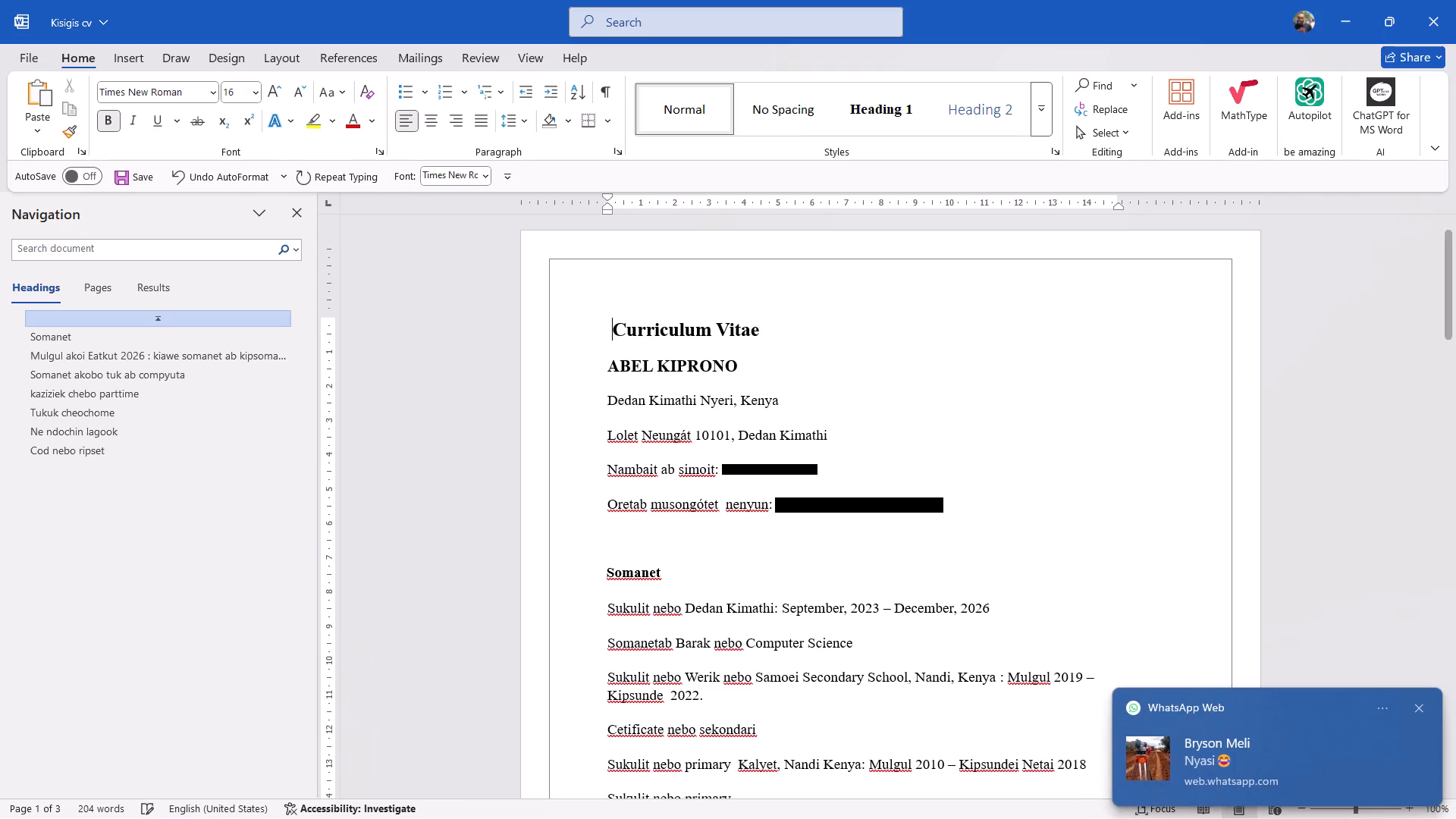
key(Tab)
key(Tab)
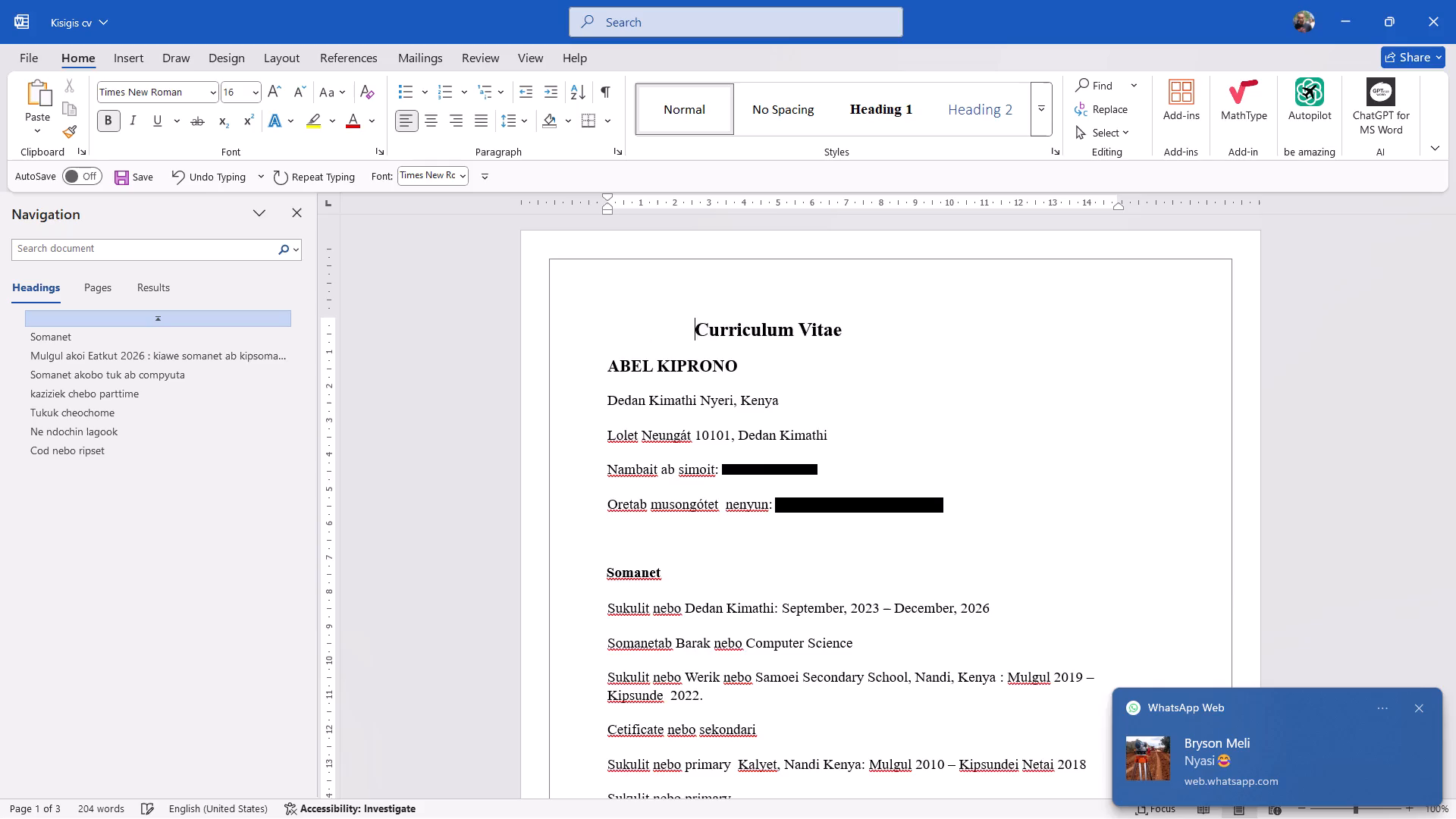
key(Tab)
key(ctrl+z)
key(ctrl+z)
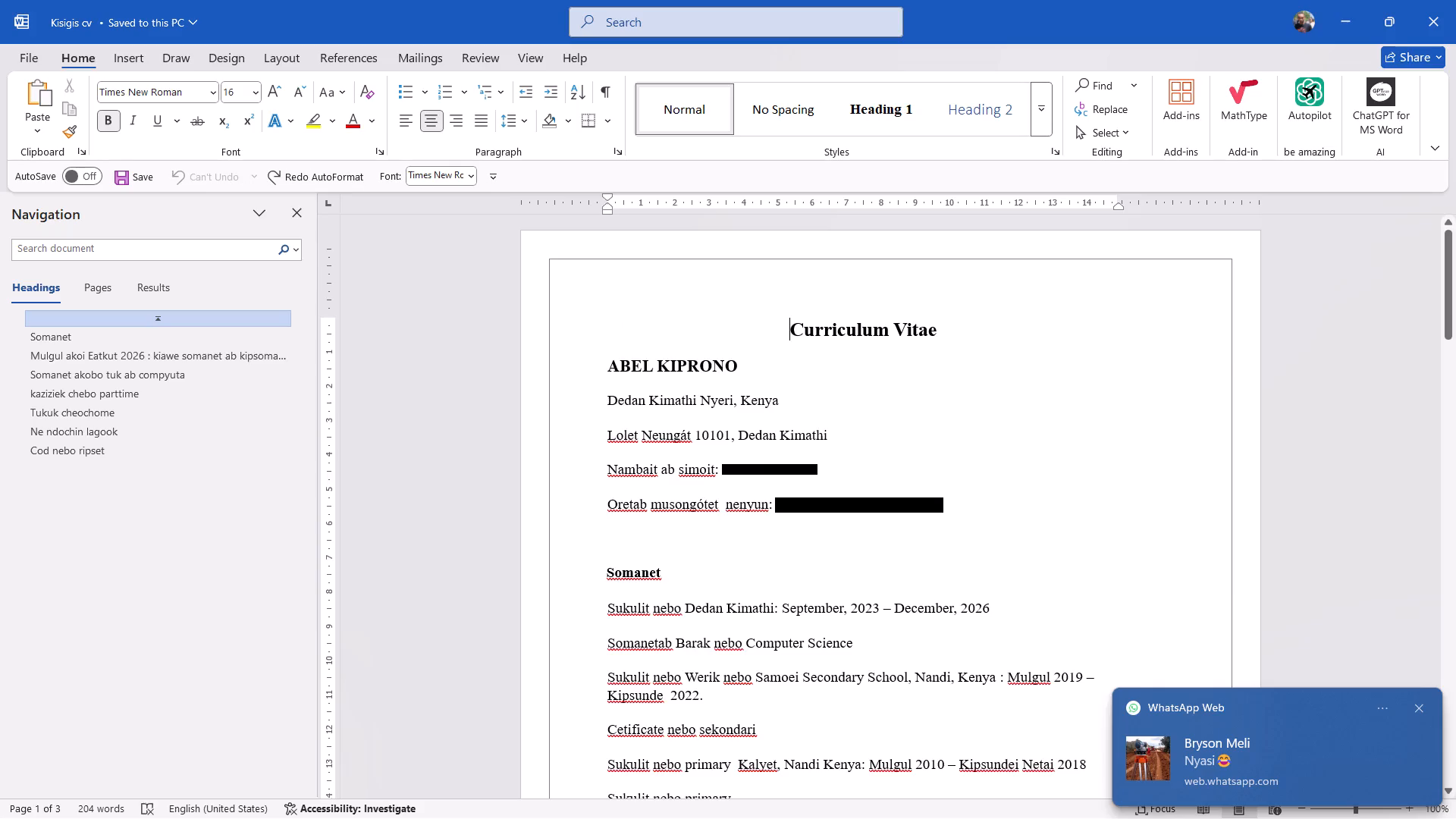
Replace the previous owner's name under the Curriculum Vitae title in the Kisigis cv document with the student's own full name.
drag(745, 368, 614, 358)
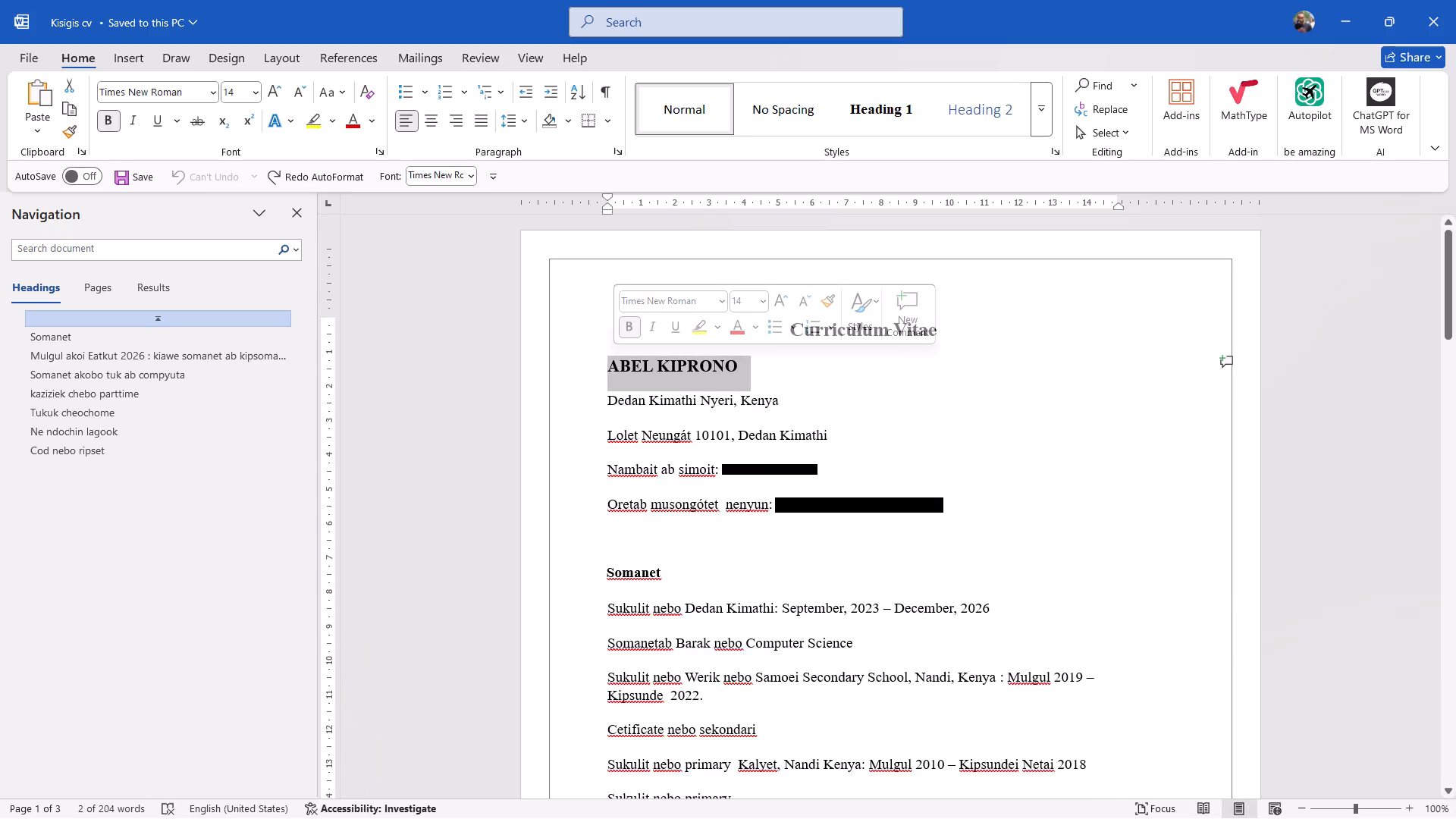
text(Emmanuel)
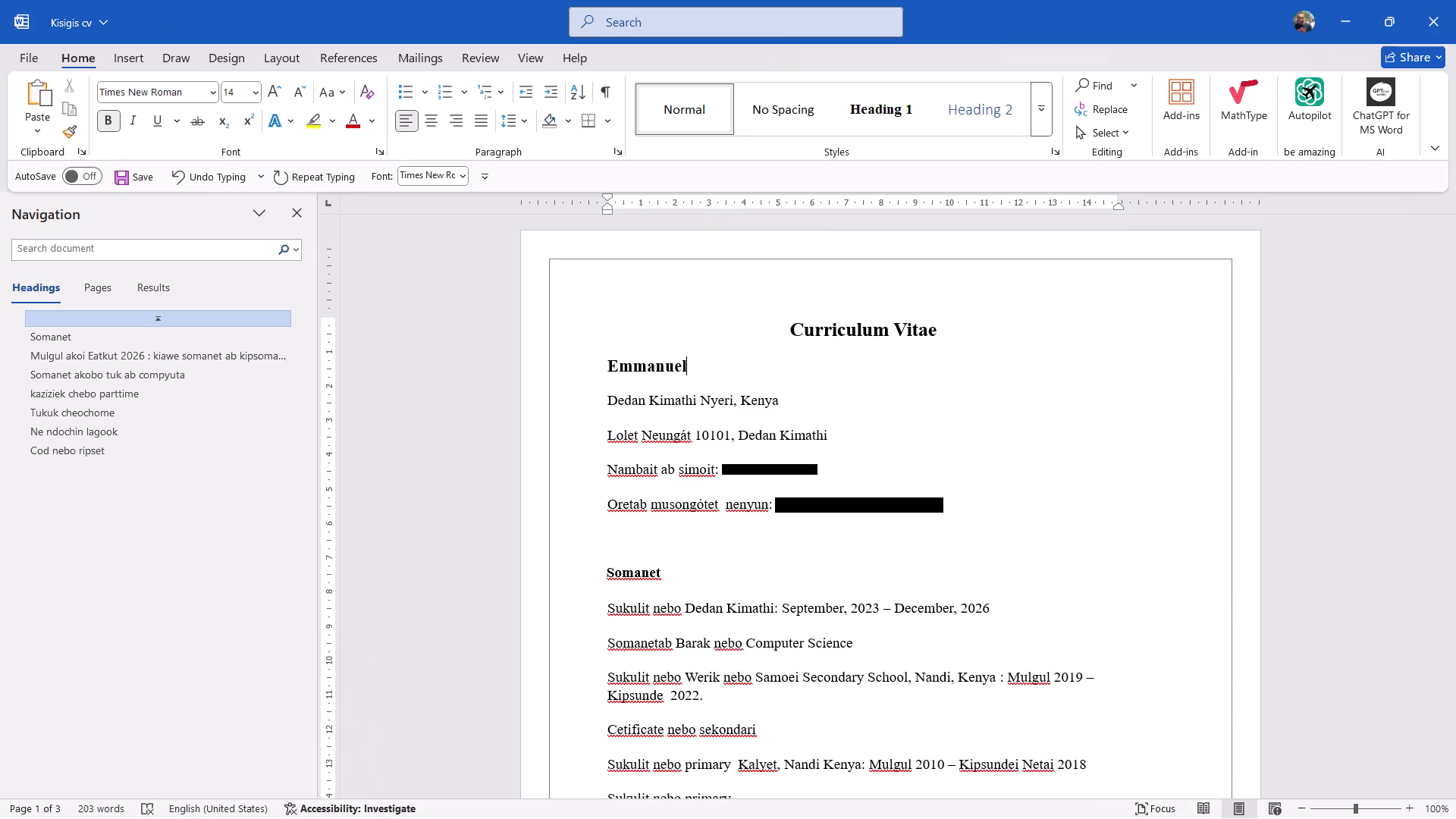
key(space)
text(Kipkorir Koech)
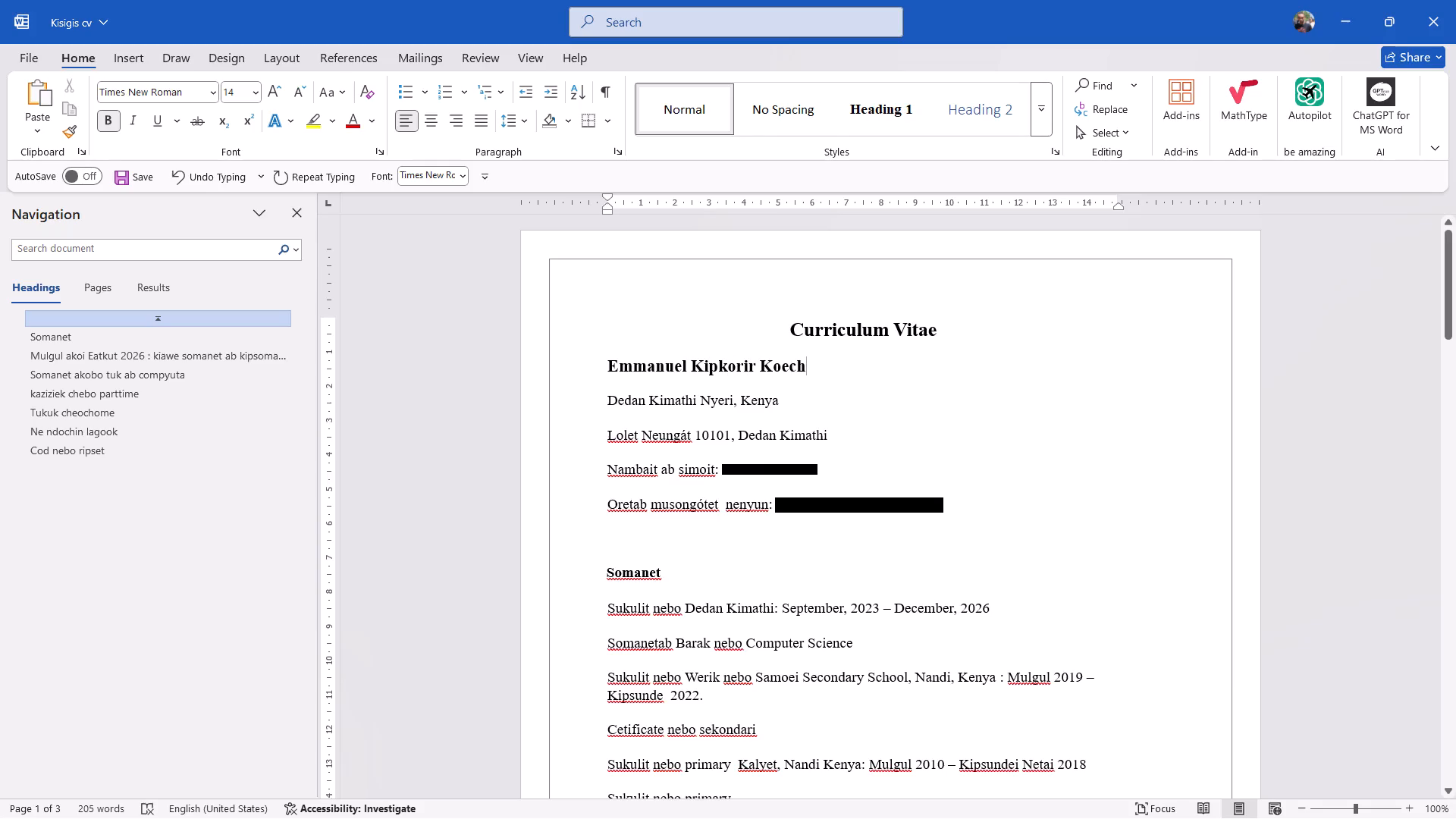
Replace the phone number on the Nambait ab simoit line with the student's own from the clipboard history and remove its extra spaces.
scroll(759, 362, down, 1)
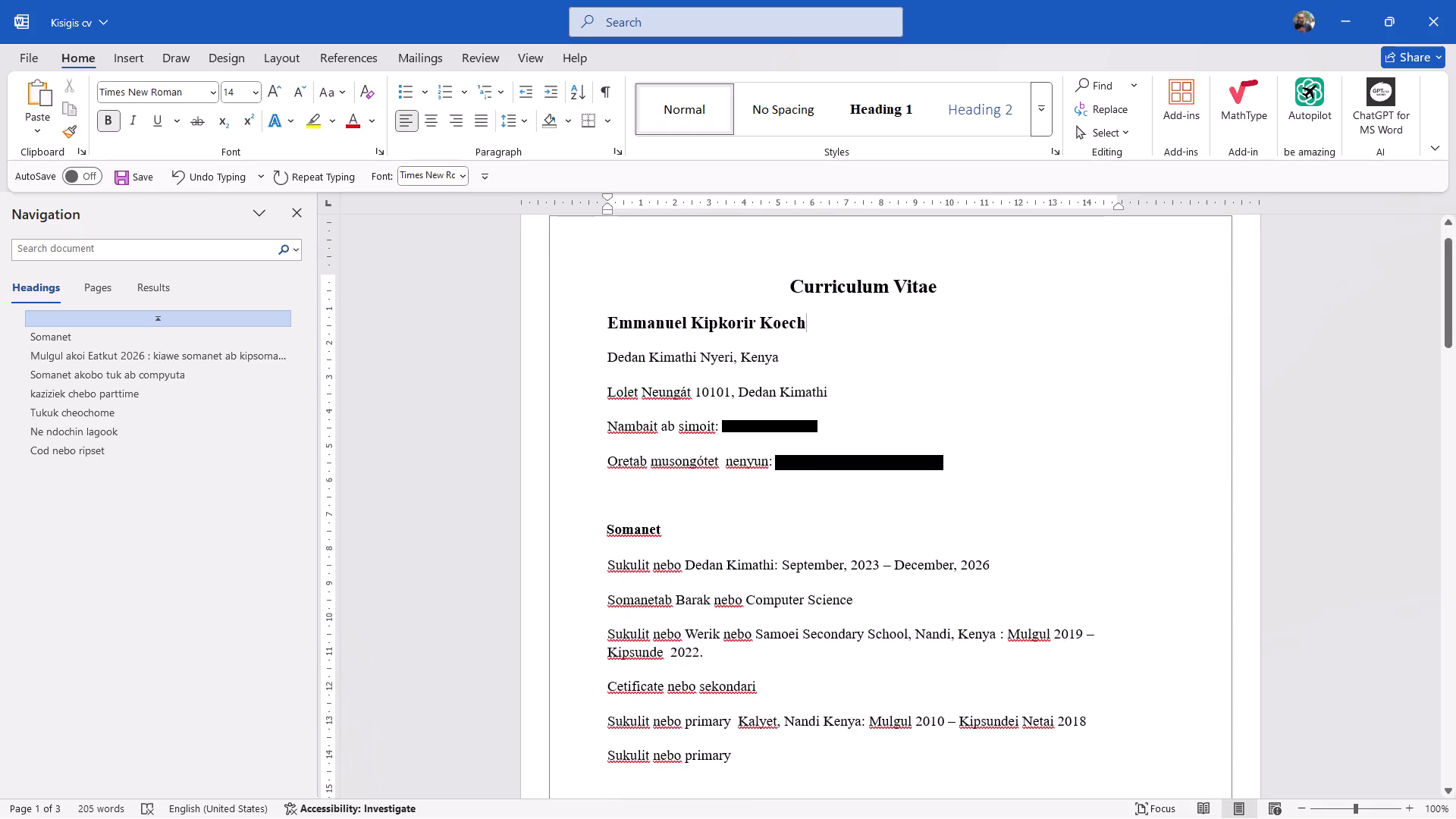
scroll(695, 362, down, 3)
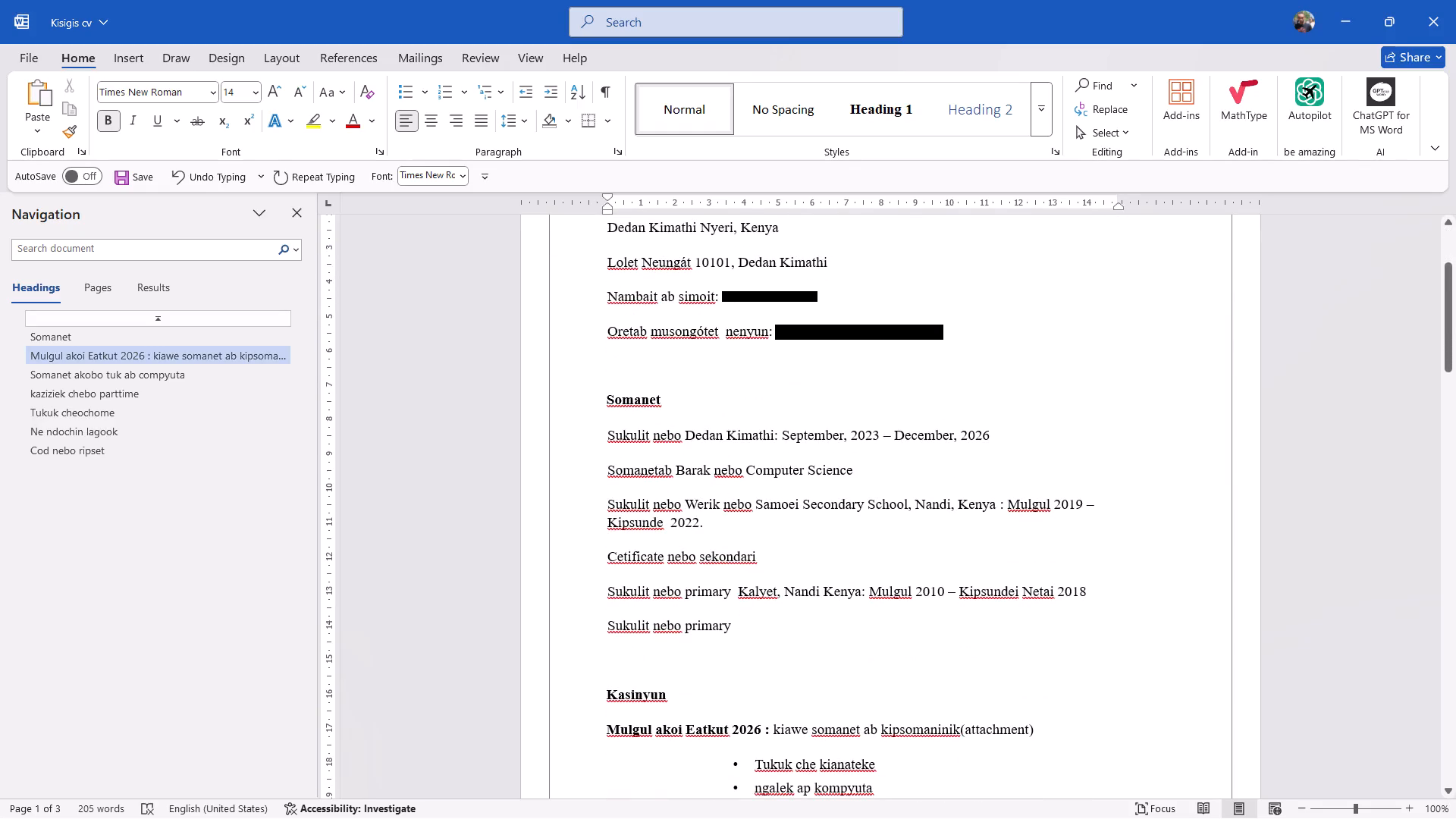
drag(820, 296, 733, 297)
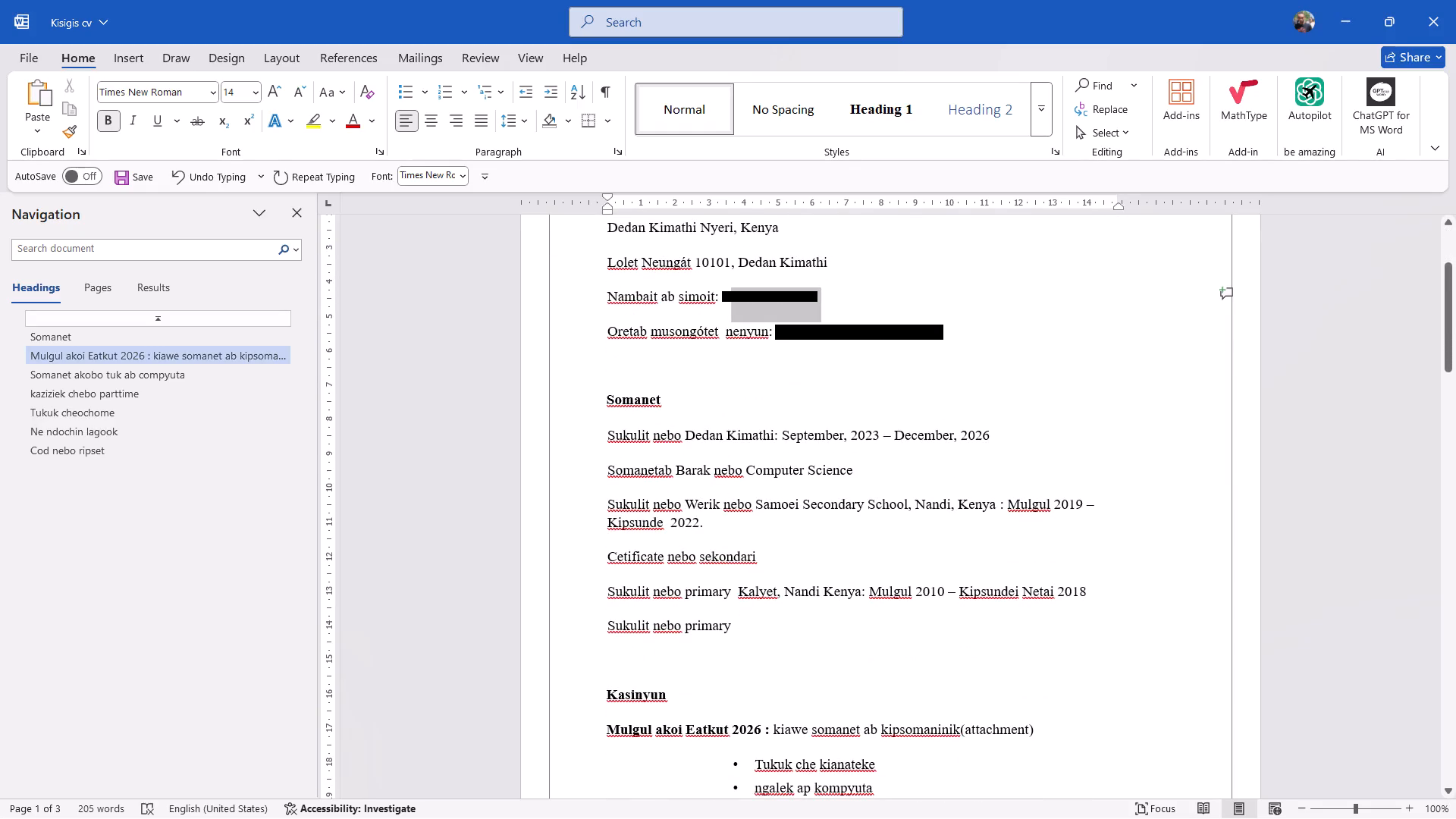
drag(733, 297, 723, 300)
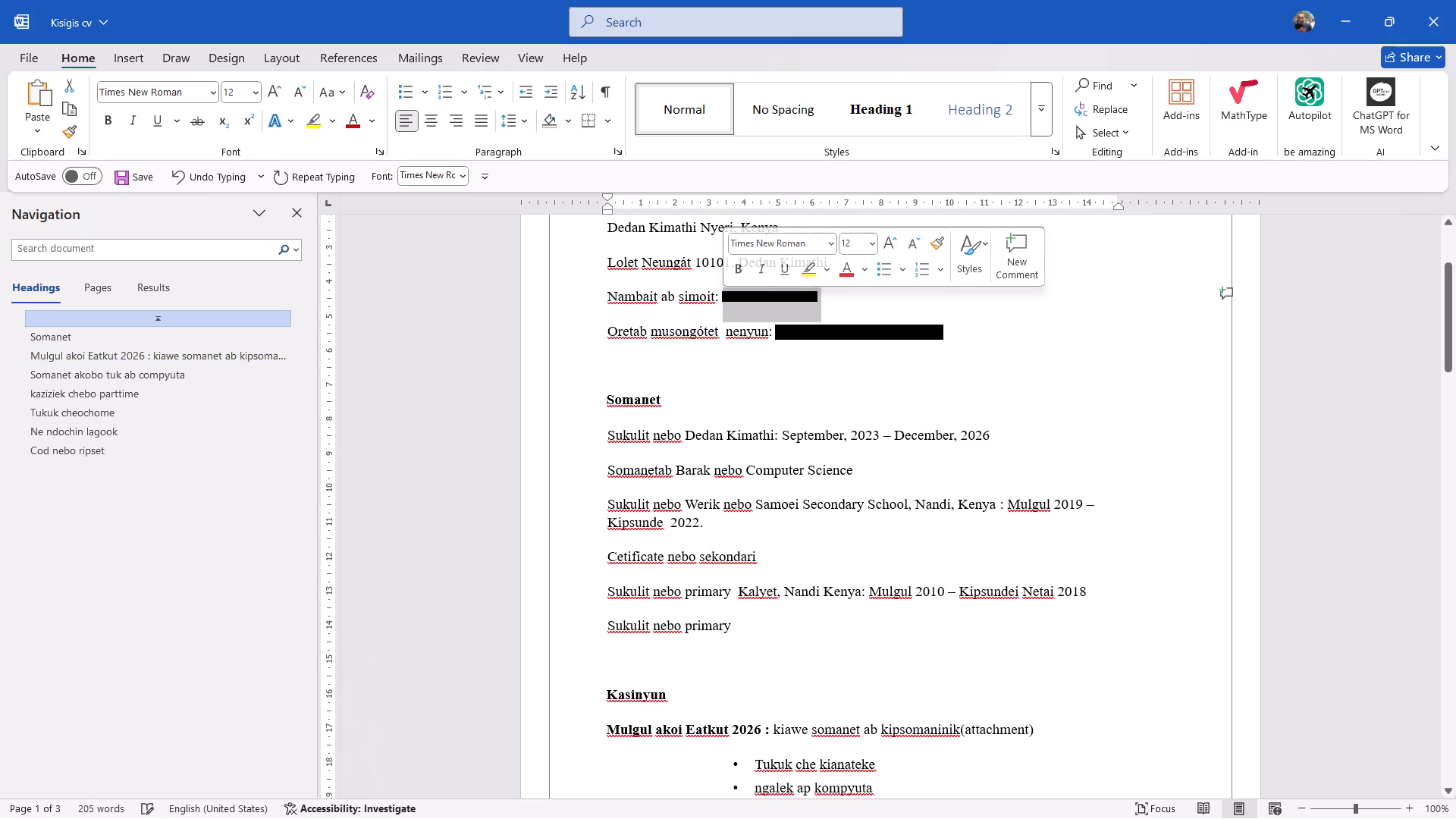
key(super+v)
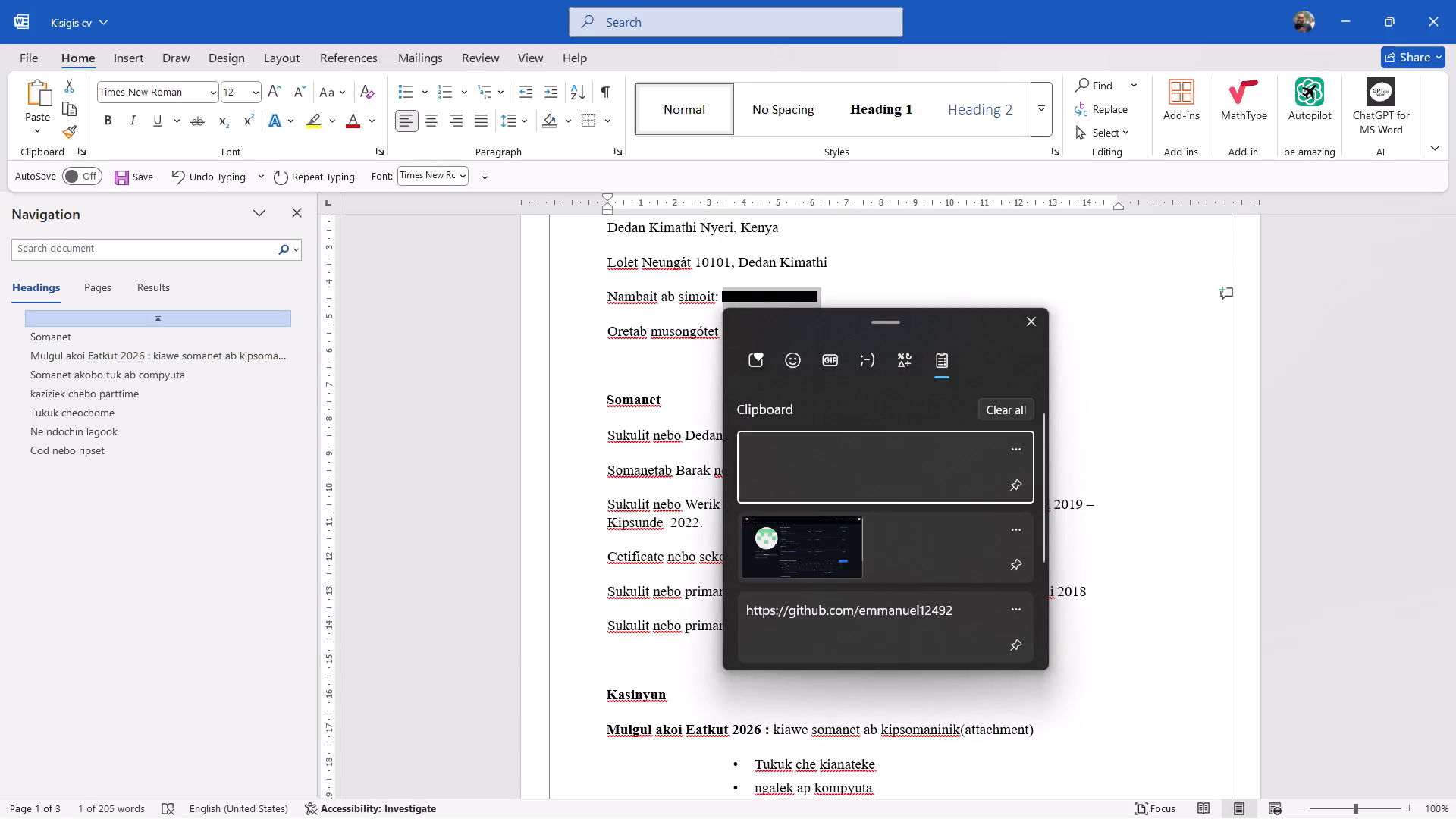
scroll(790, 495, down, 5)
click(836, 602)
key(ctrl+v)
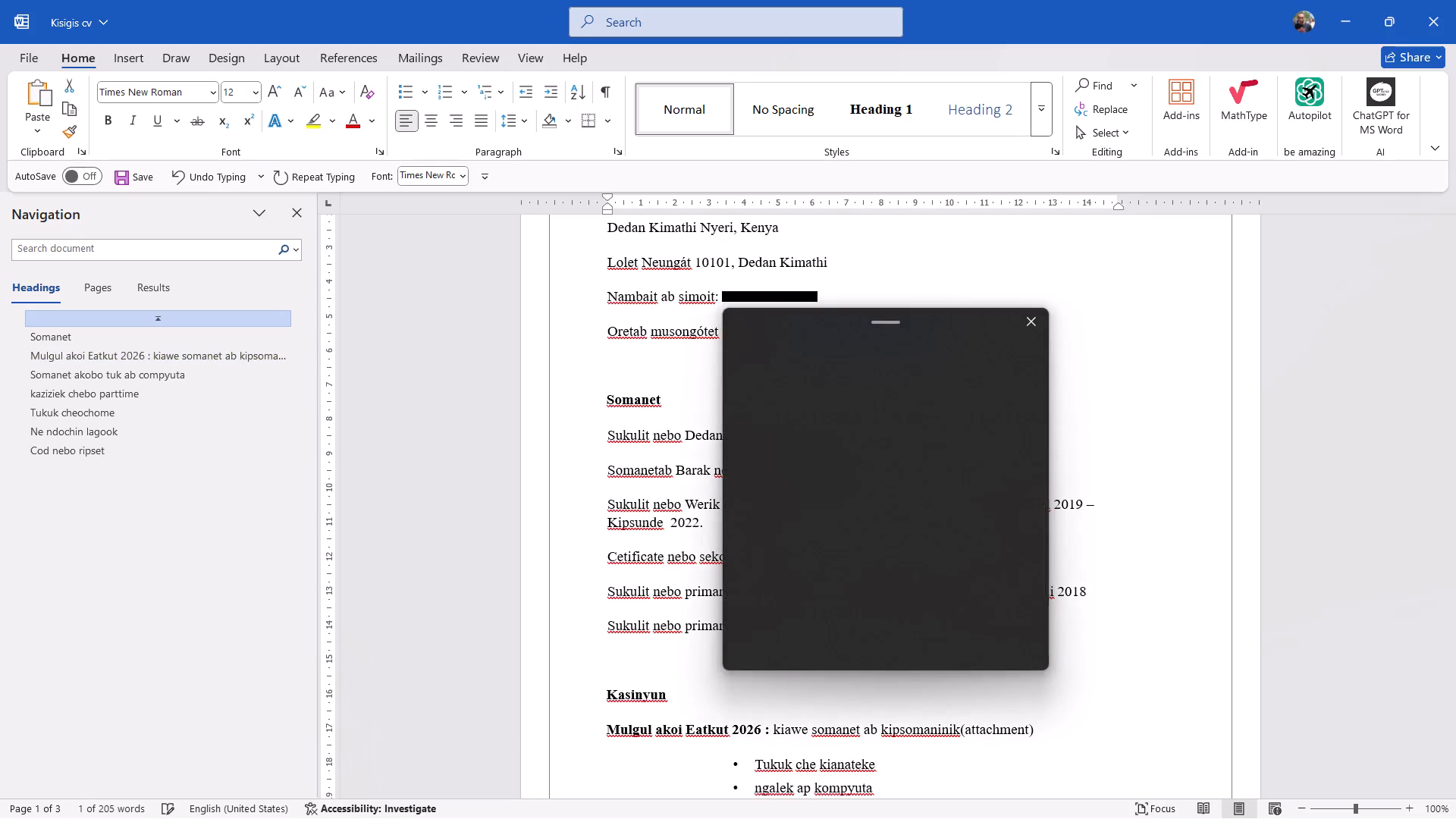
click(758, 296)
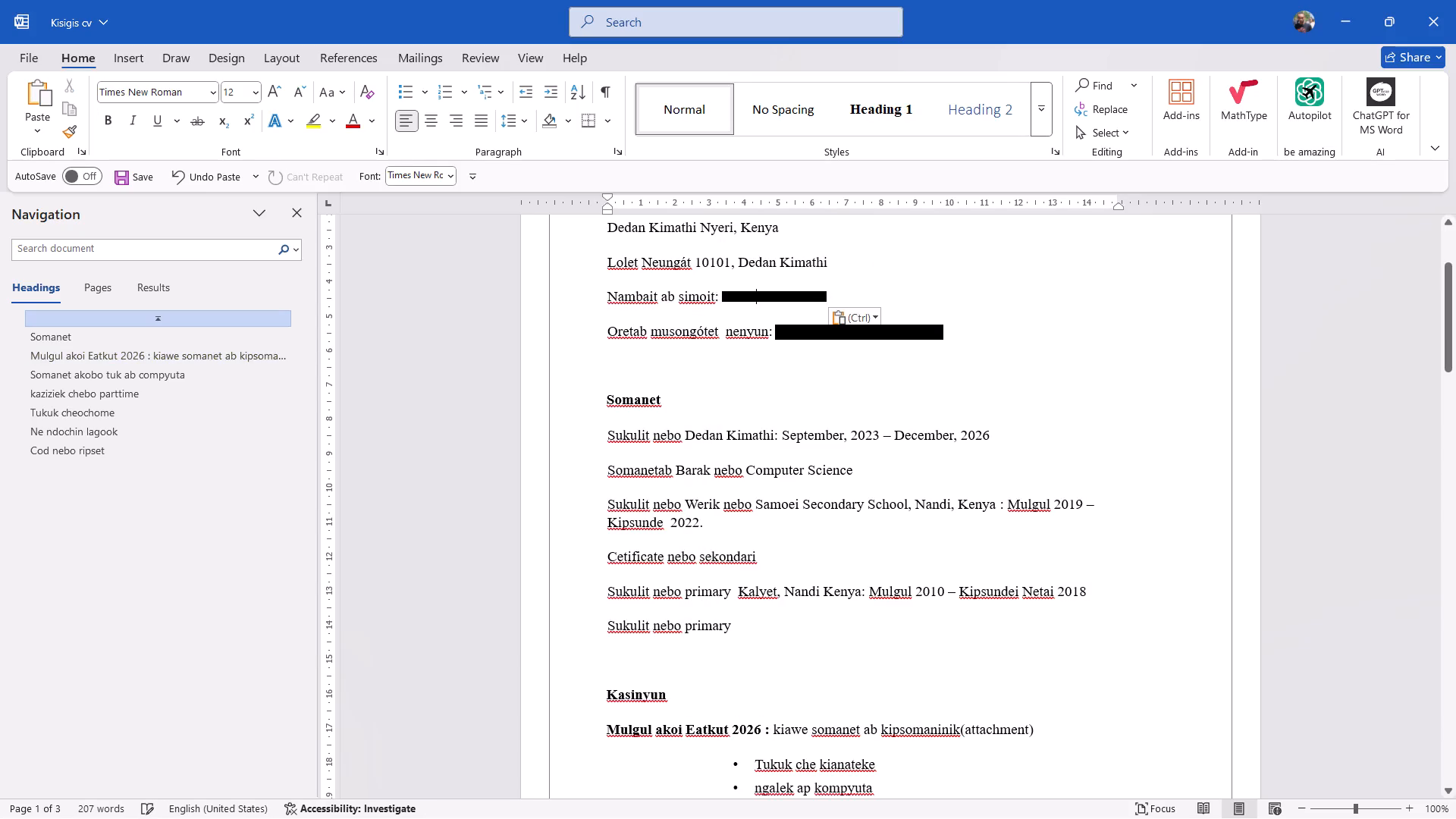
key(BackSpace)
click(776, 292)
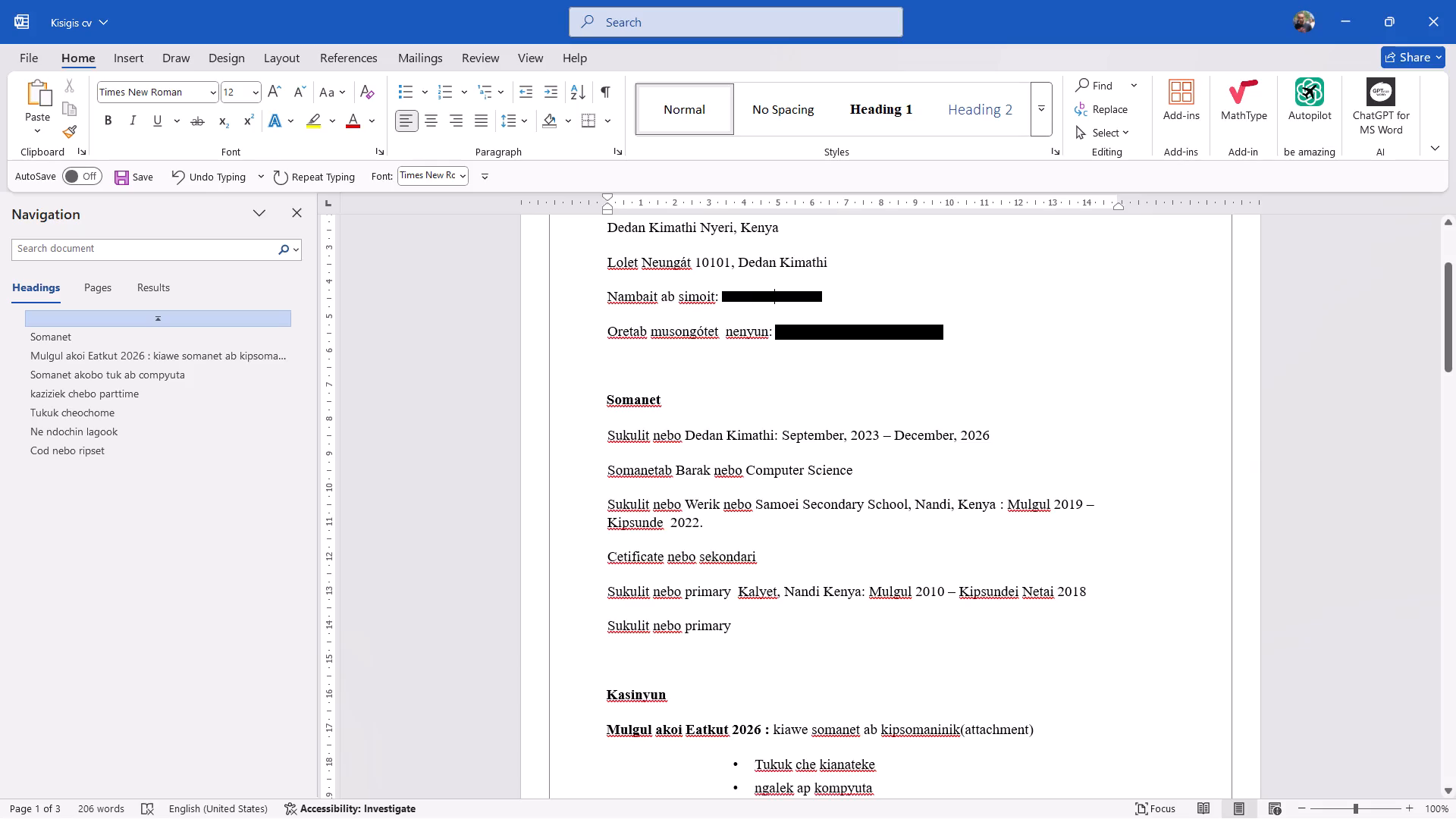
click(781, 293)
key(BackSpace)
Replace the email address on the Oretab musongótet nenyun line with the student's own.
scroll(785, 340, up, 4)
scroll(783, 340, down, 7)
scroll(748, 308, up, 3)
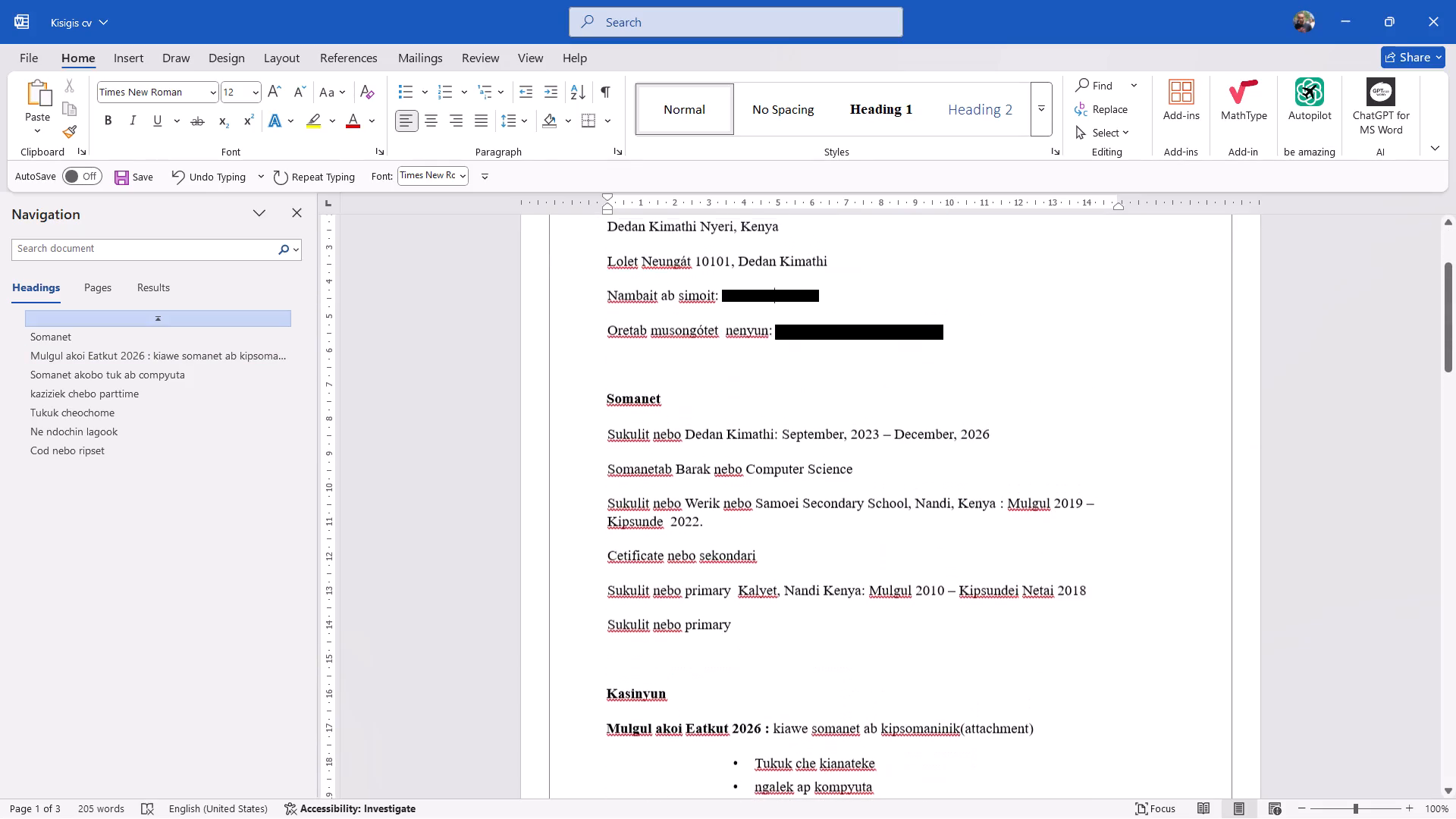
click(948, 334)
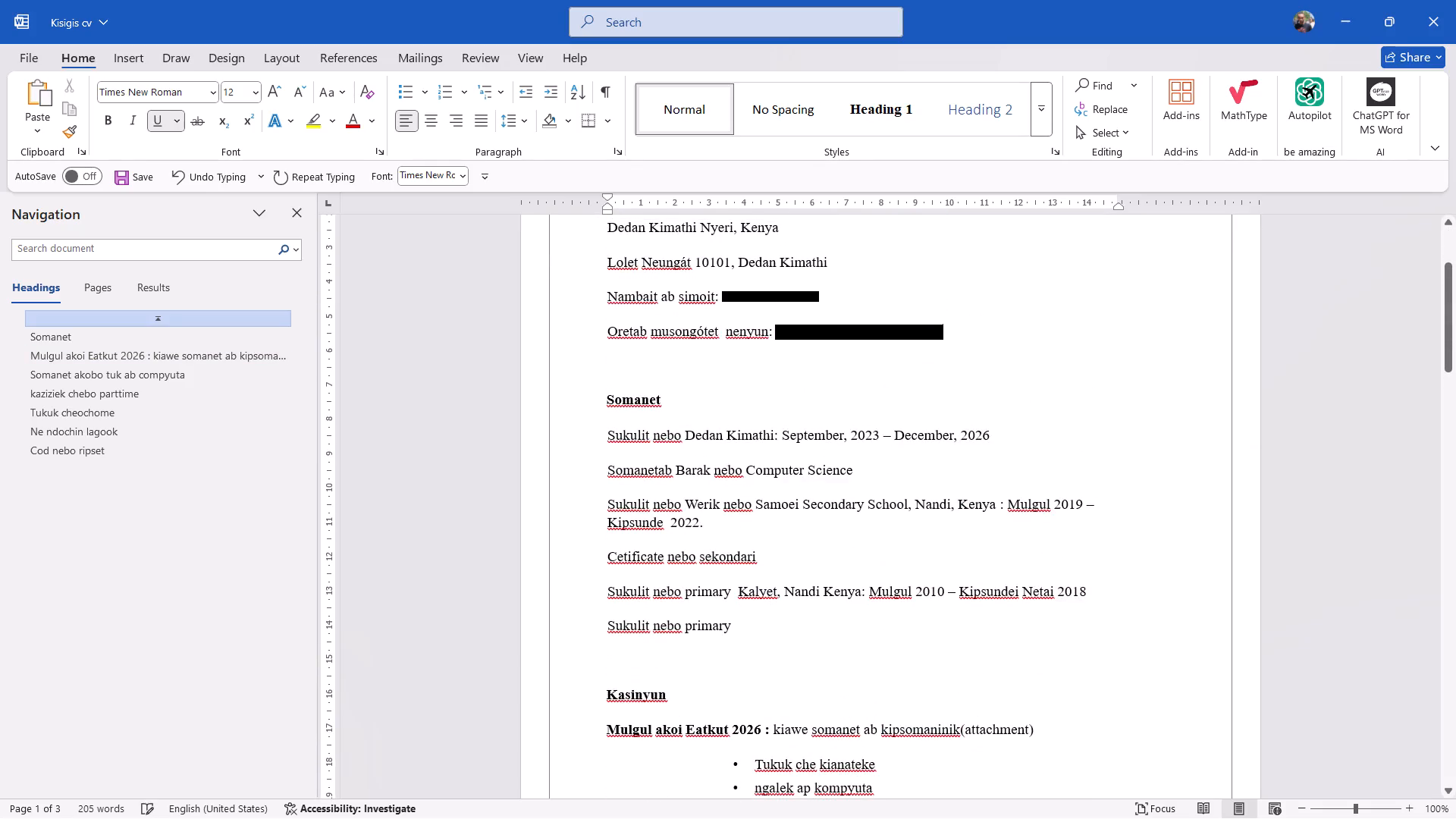
Replace the email address on the Oretab musongótet nenyun line with the student's own from the clipboard history, removing the leftover first letter.
key(BackSpace)
key(BackSpace)
key(BackSpace)
key(BackSpace)
key(BackSpace)
key(BackSpace)
key(BackSpace)
key(BackSpace)
key(BackSpace)
key(BackSpace)
key(BackSpace)
key(BackSpace)
key(BackSpace)
key(BackSpace)
key(BackSpace)
key(BackSpace)
key(BackSpace)
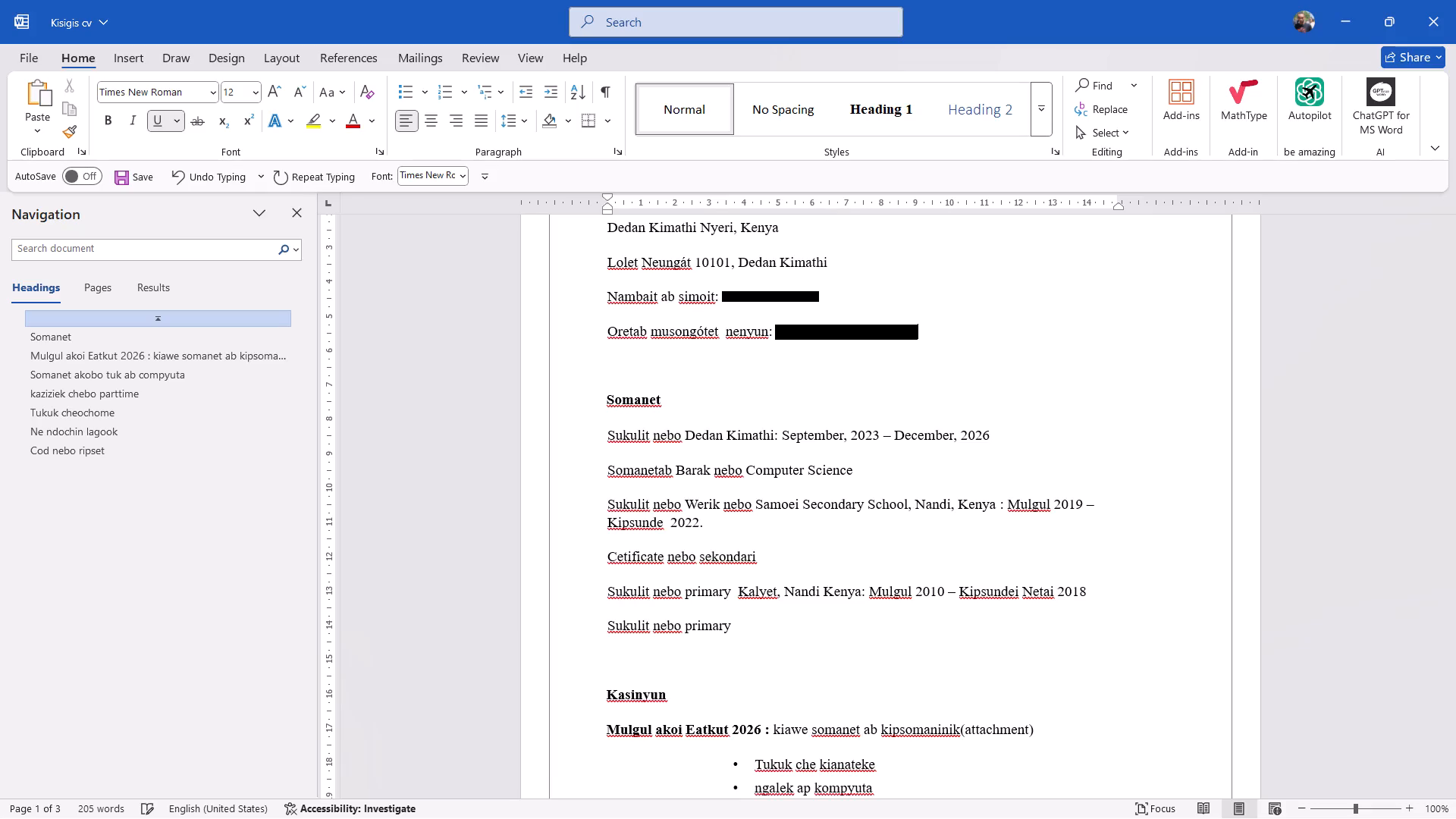
key(BackSpace)
key(BackSpace)
key(BackSpace)
key(BackSpace)
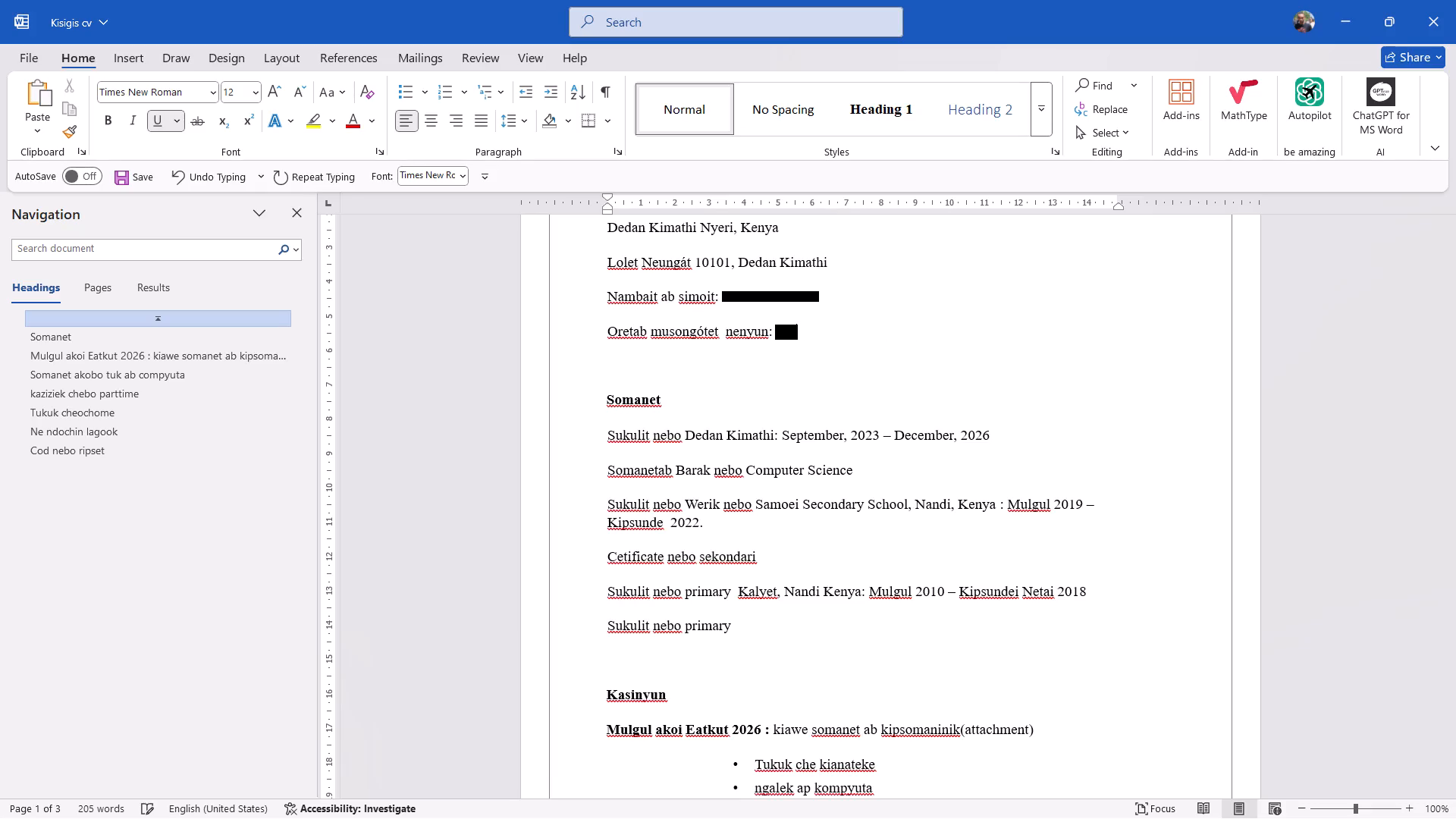
key(BackSpace)
key(BackSpace)
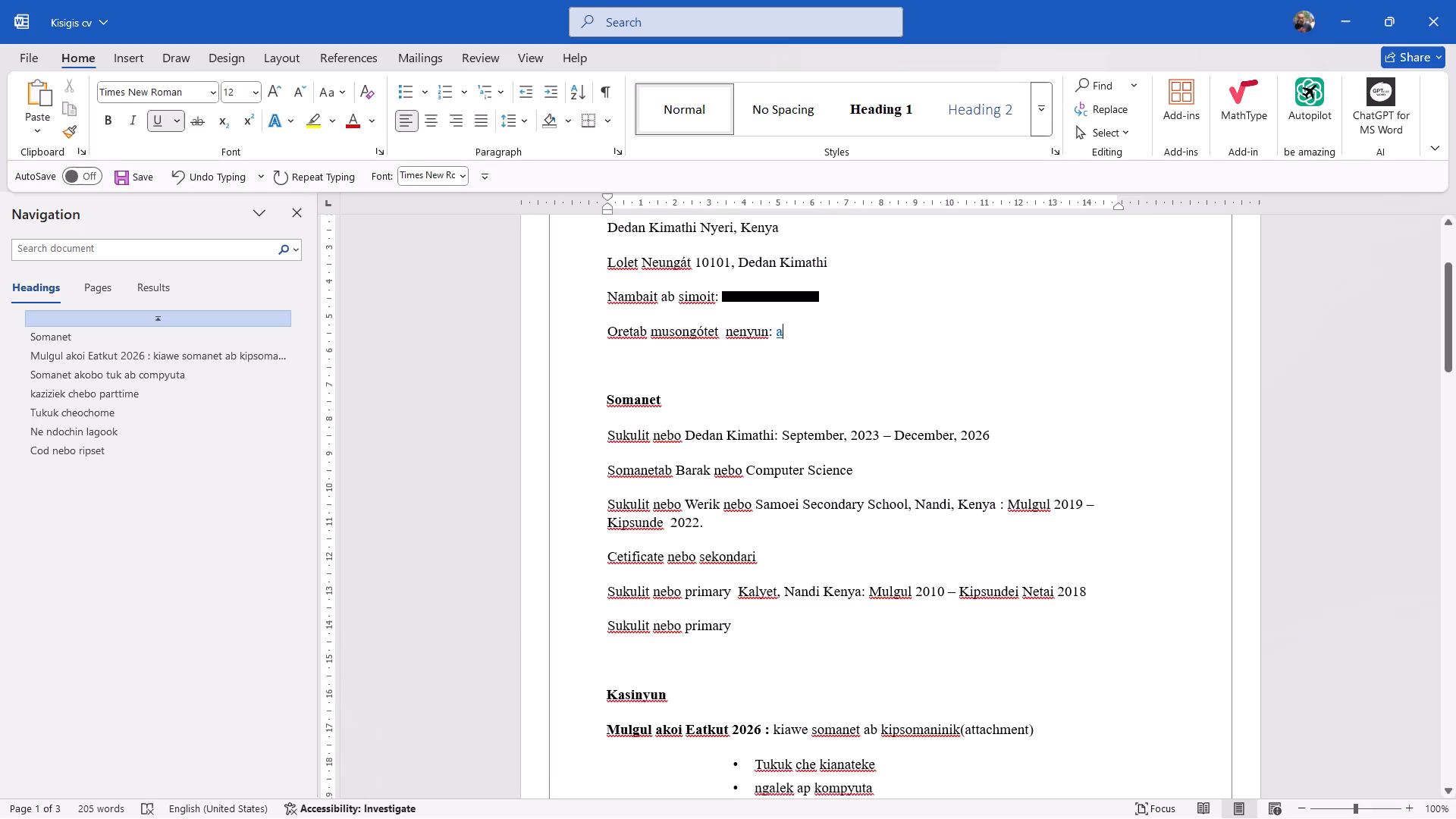
key(super+v)
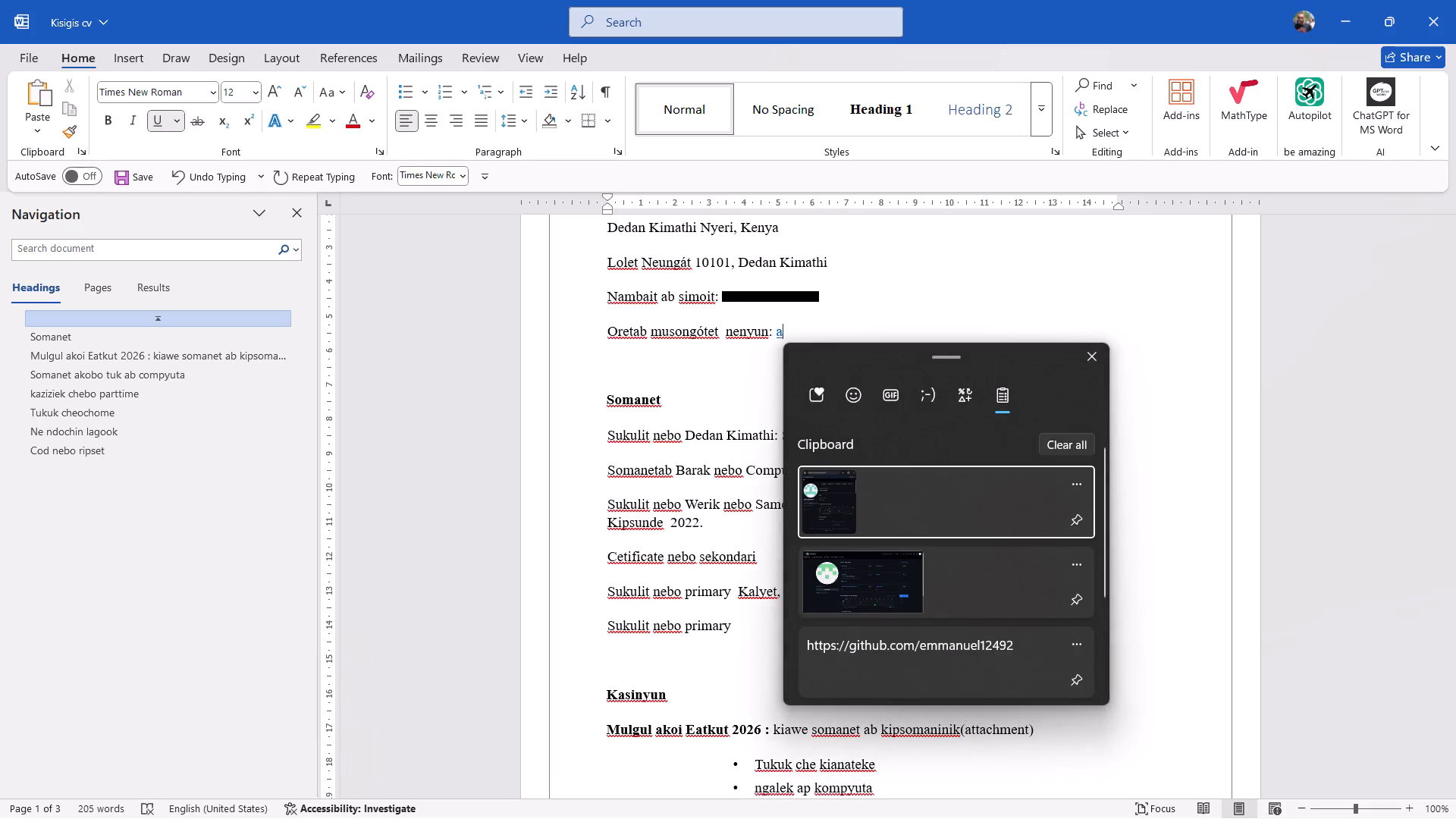
scroll(930, 506, down, 4)
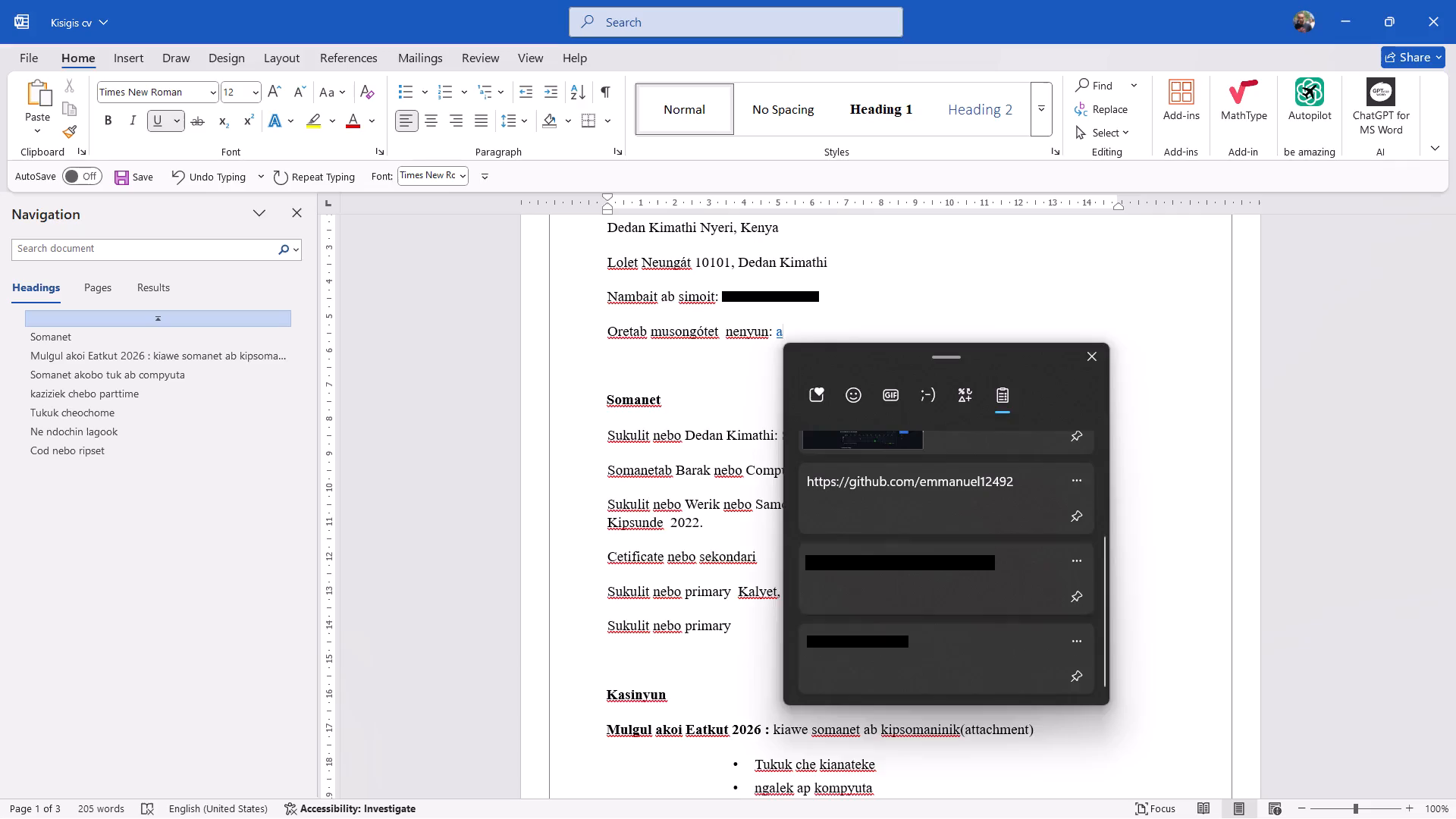
click(884, 589)
key(ctrl+v)
click(781, 335)
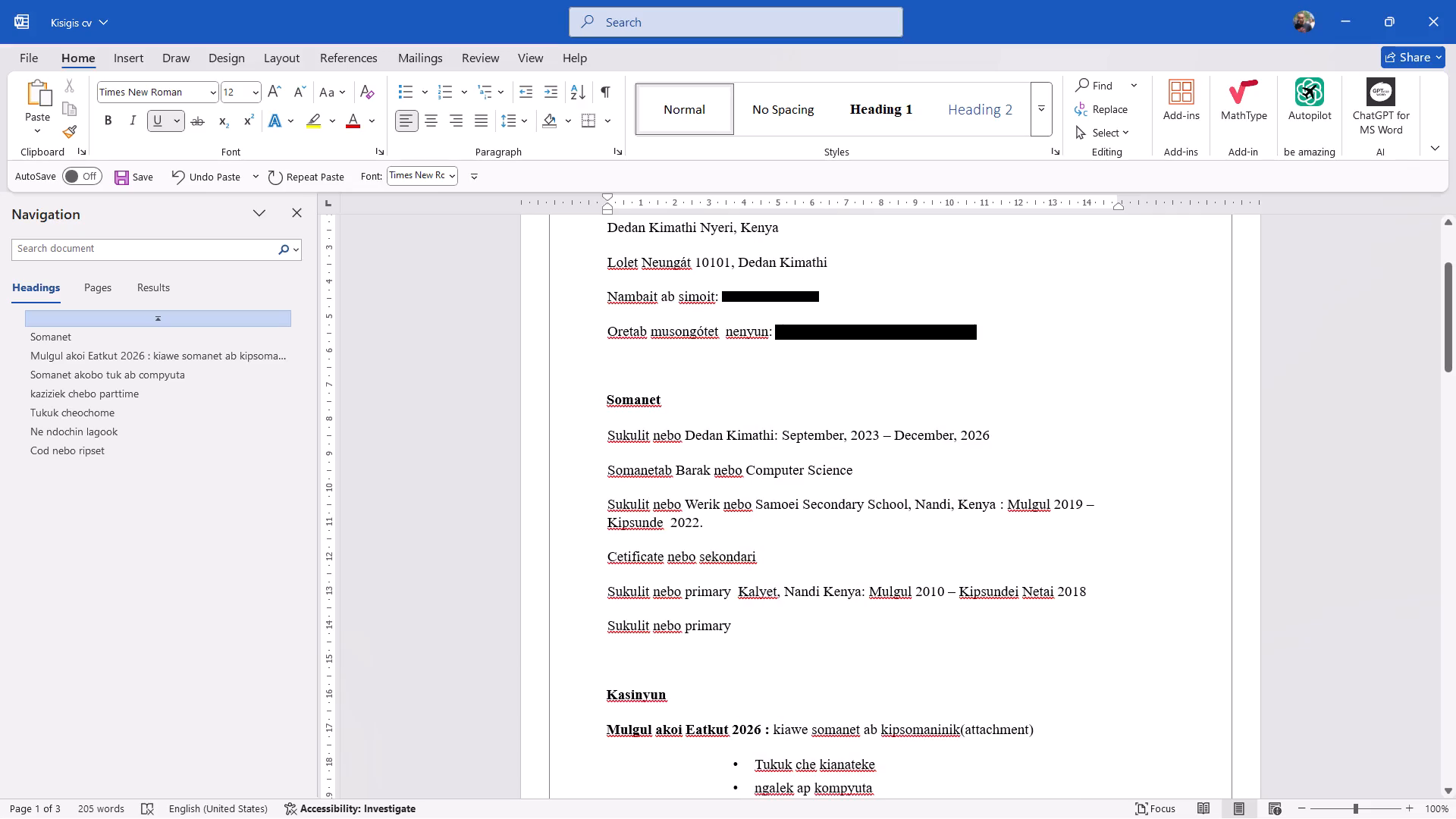
key(BackSpace)
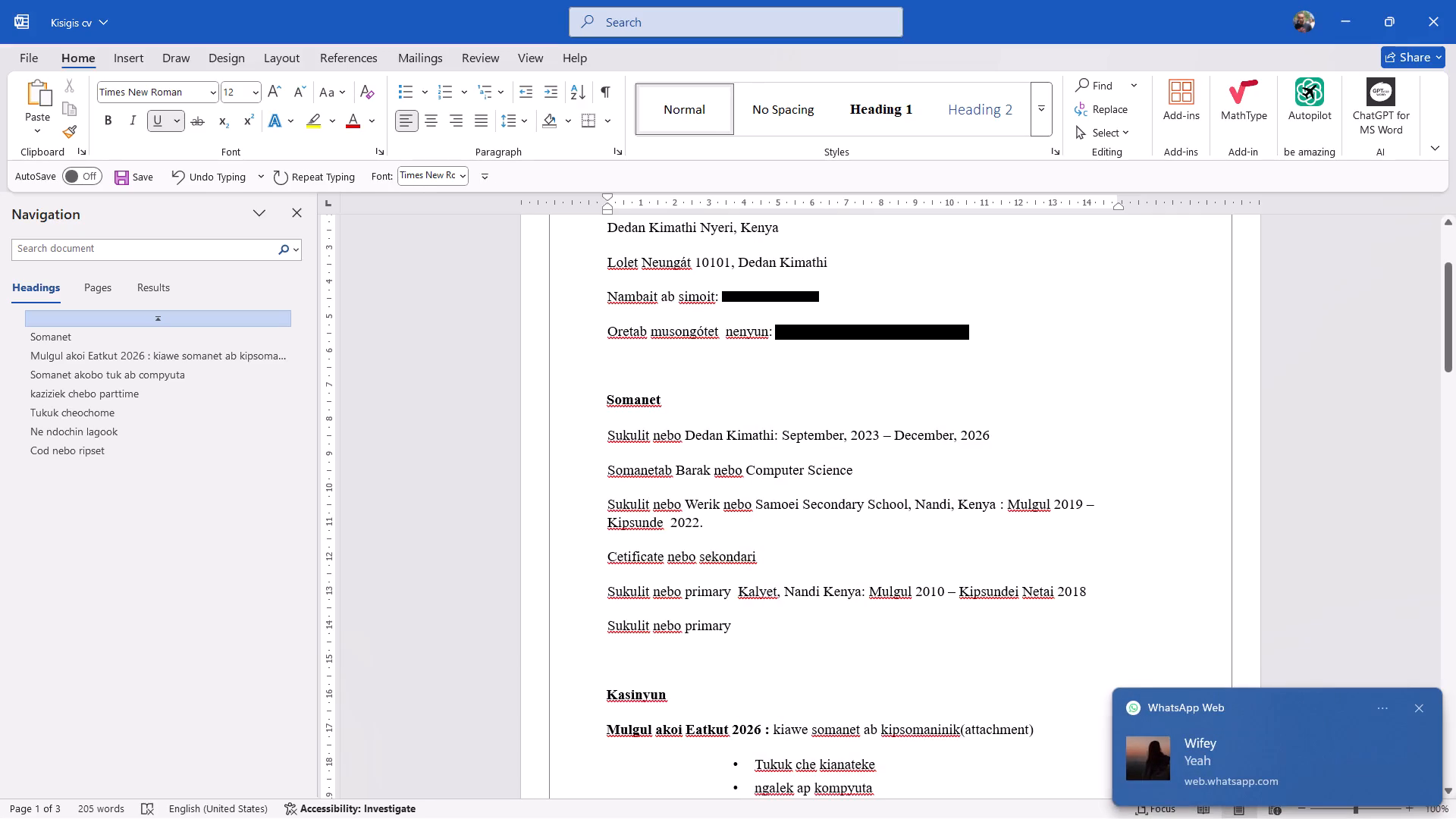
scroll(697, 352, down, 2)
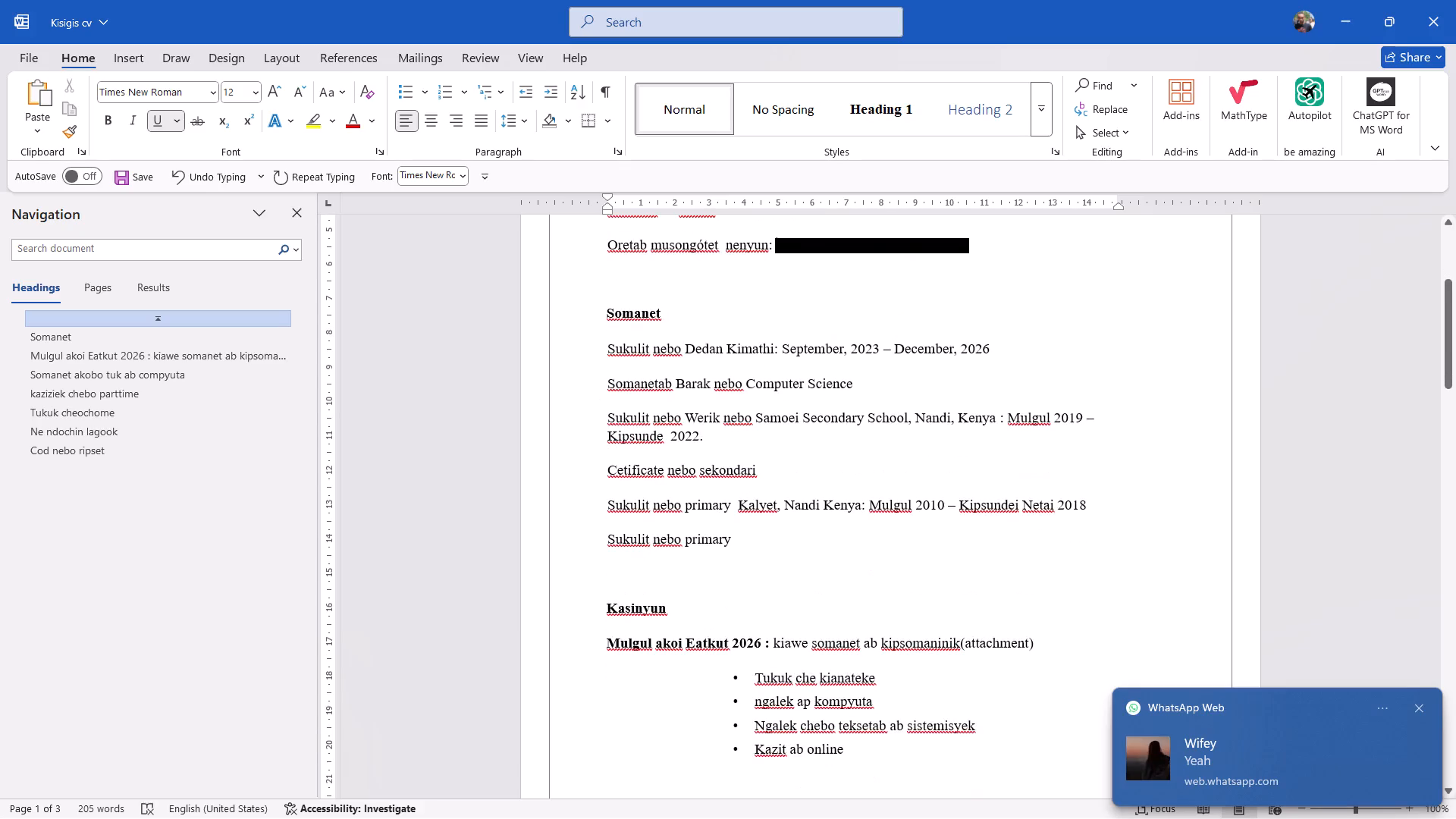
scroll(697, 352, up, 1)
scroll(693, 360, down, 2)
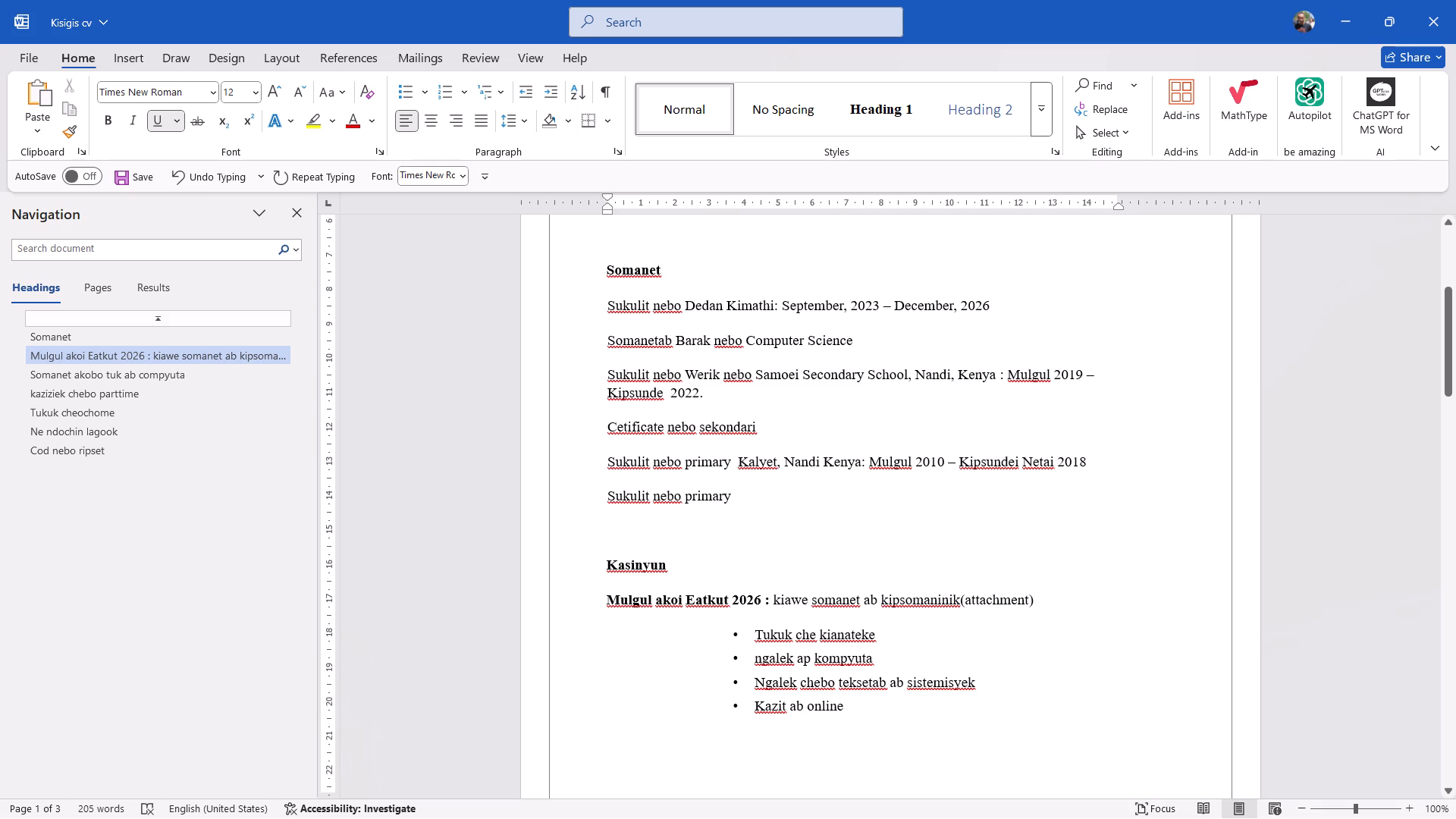
drag(862, 374, 775, 372)
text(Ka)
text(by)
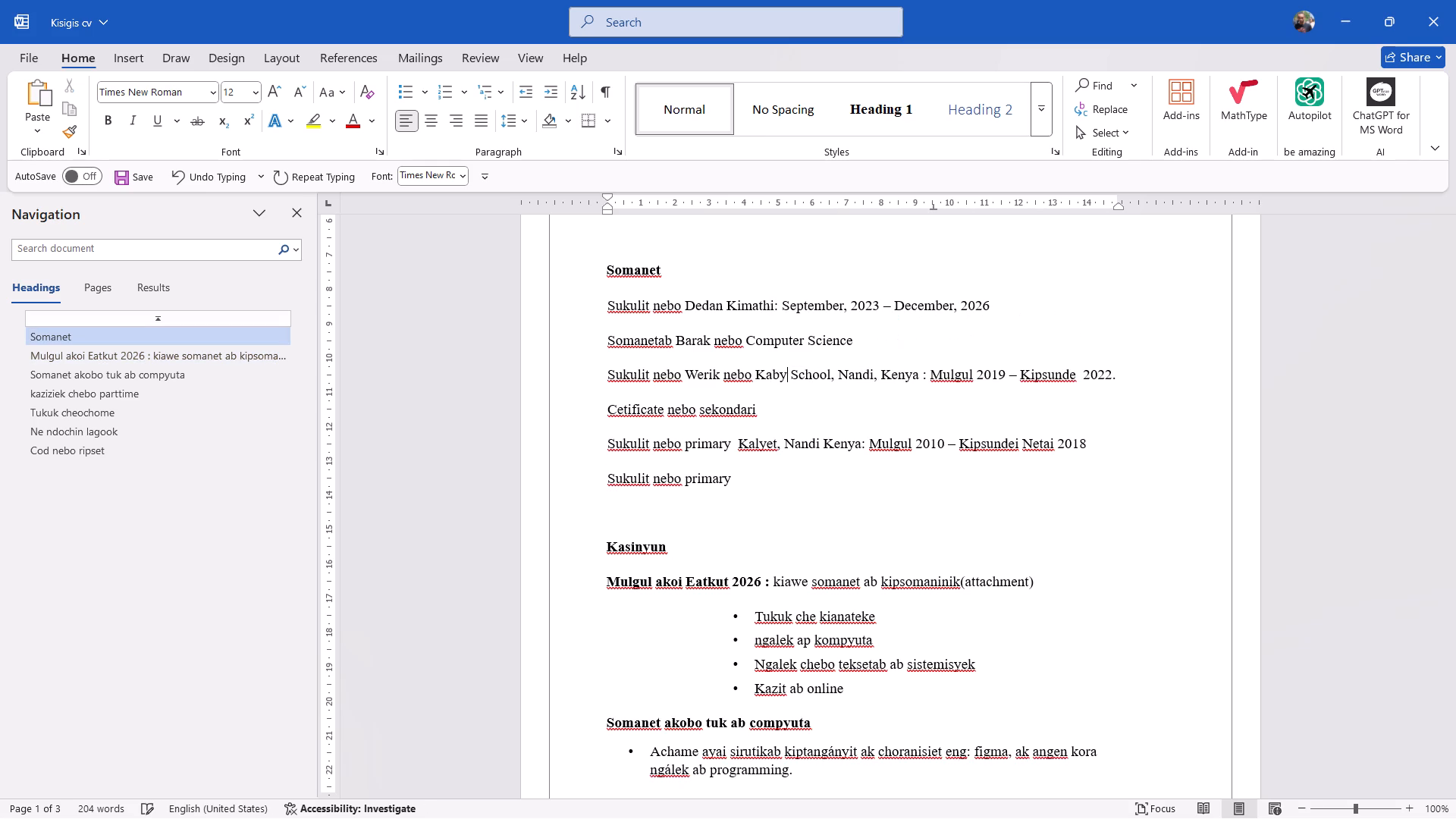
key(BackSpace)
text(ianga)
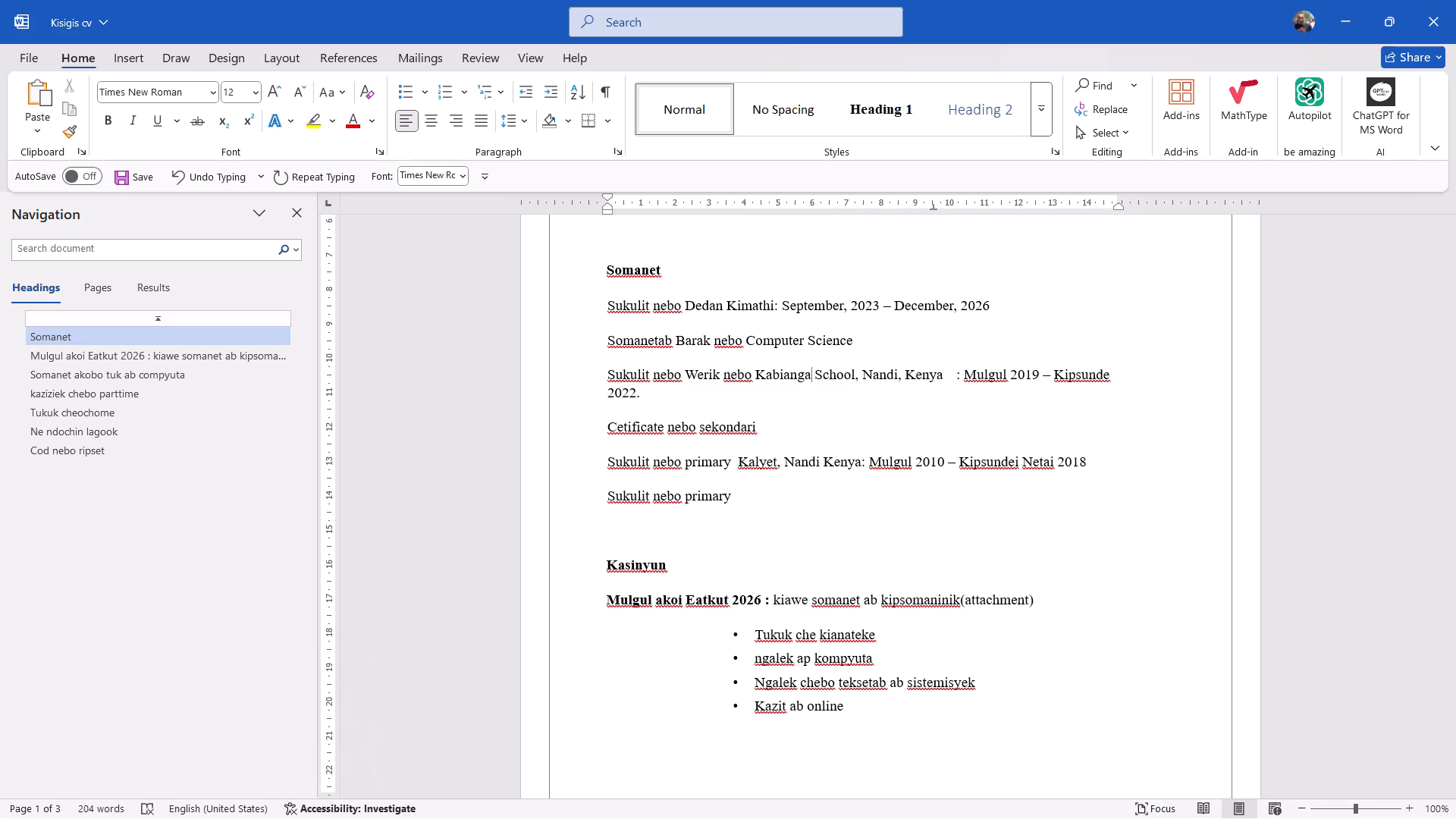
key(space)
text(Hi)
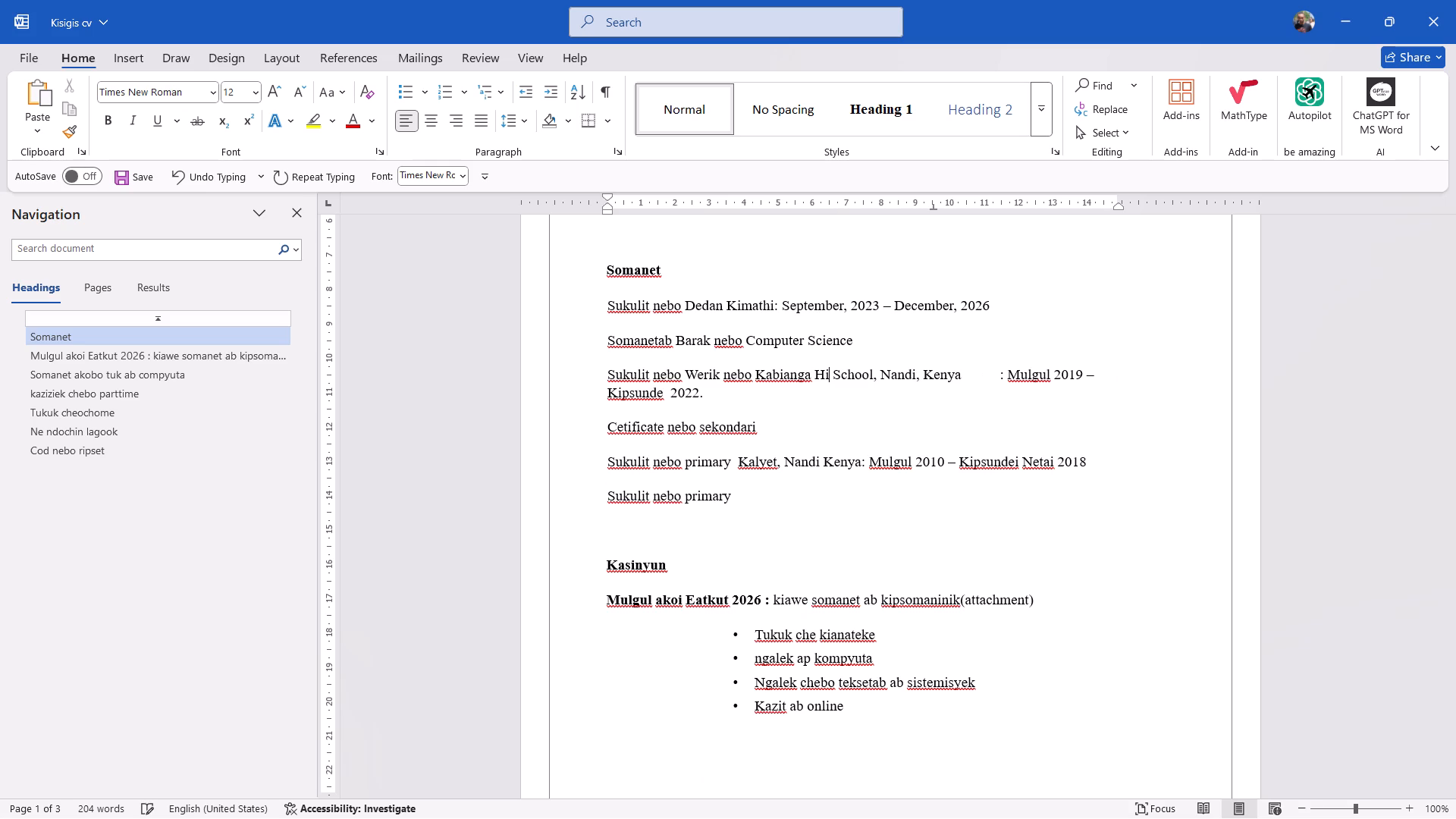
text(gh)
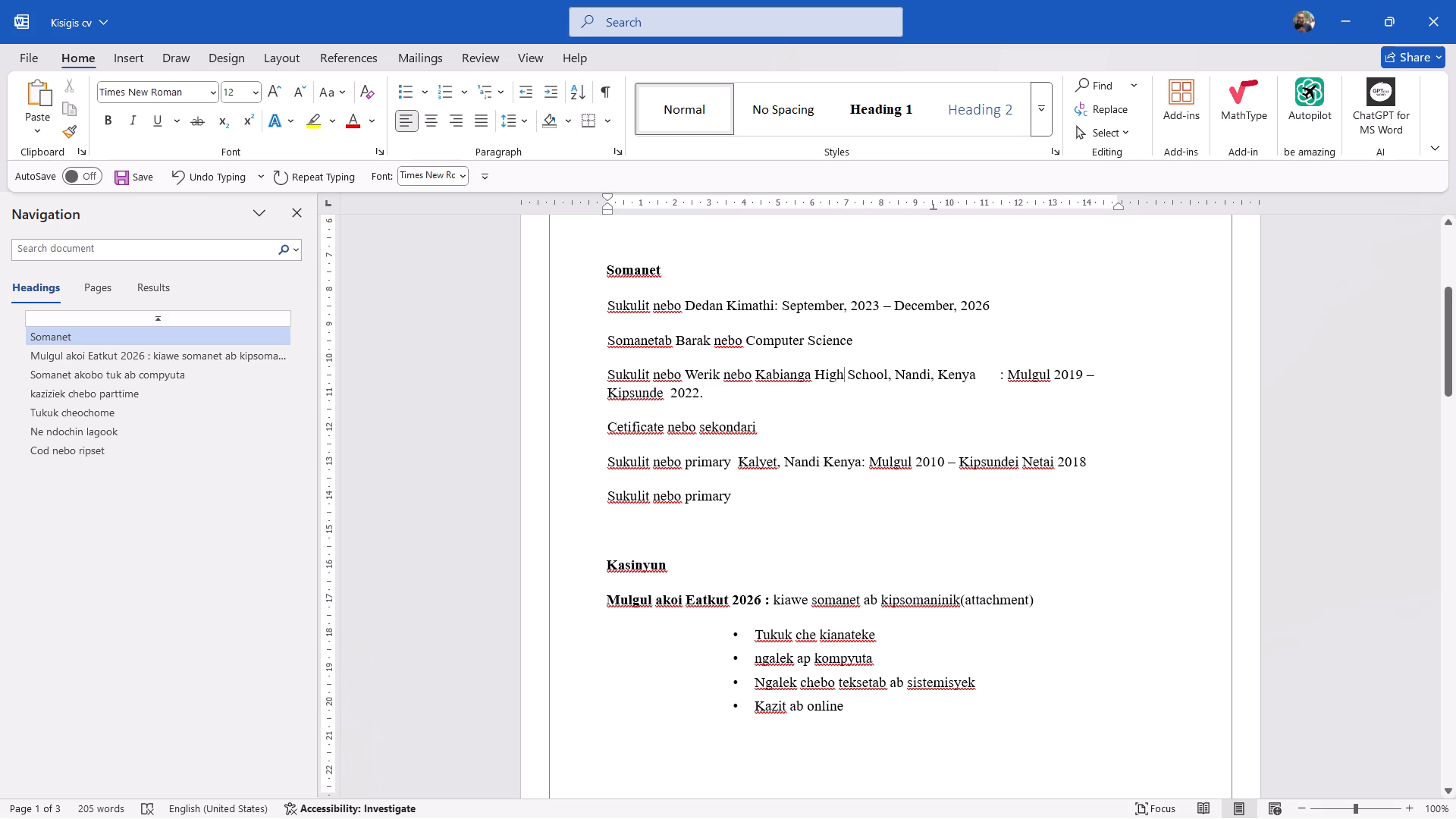
click(996, 381)
key(BackSpace)
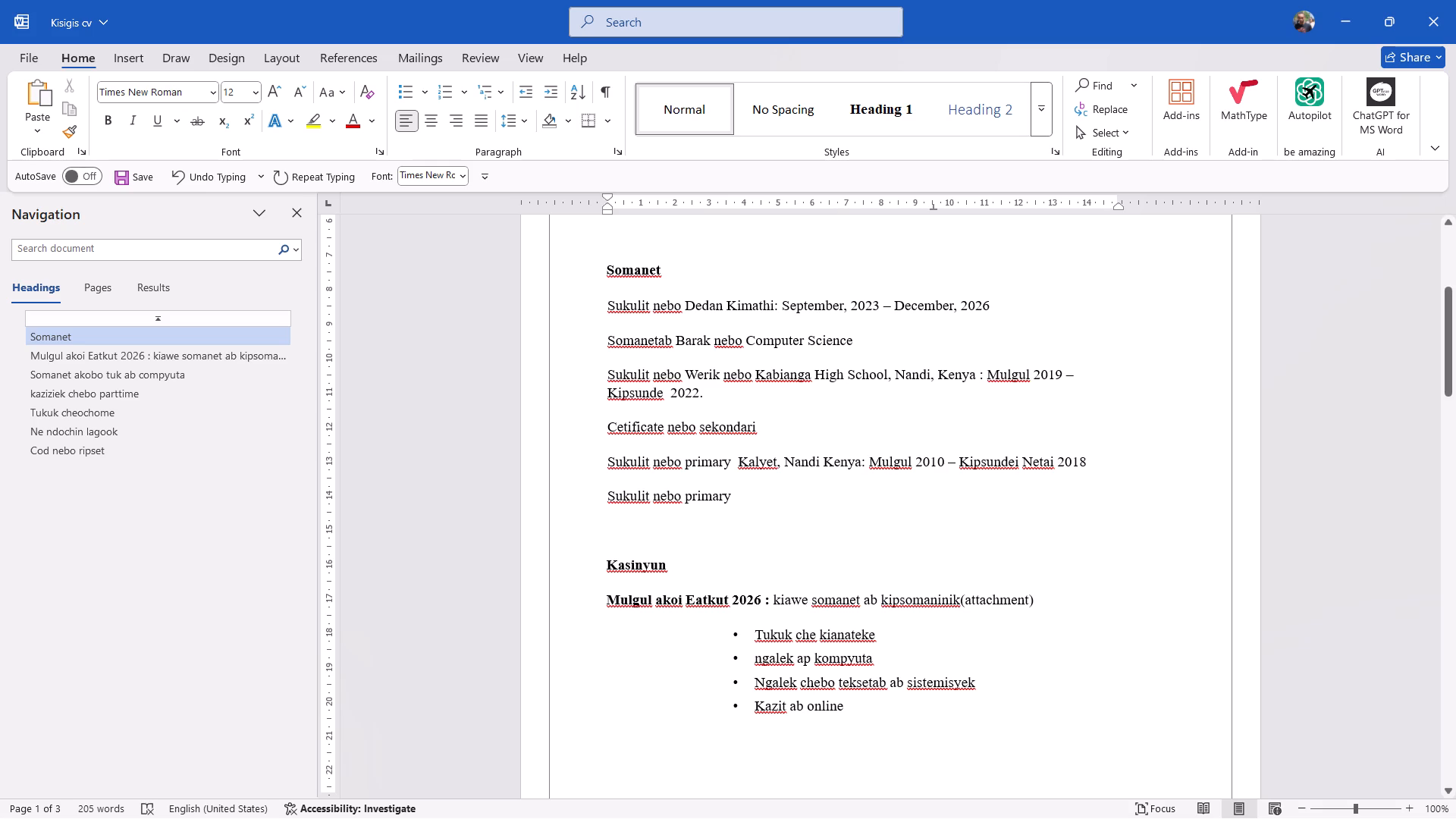
Make the label "Sukulit nebo Dedan Kimathi:" bold in the Somanet section.
scroll(739, 402, down, 2)
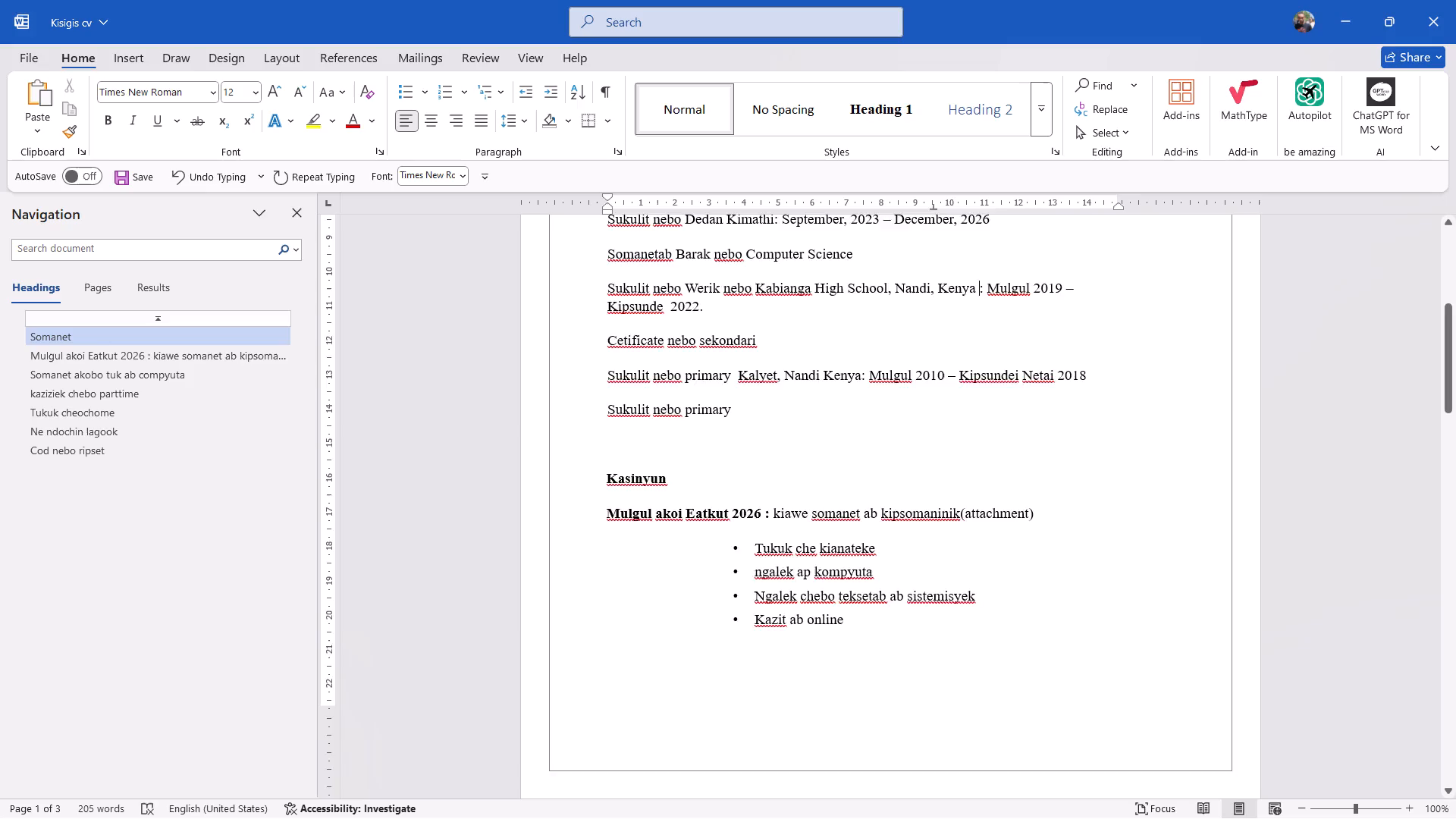
scroll(757, 378, up, 3)
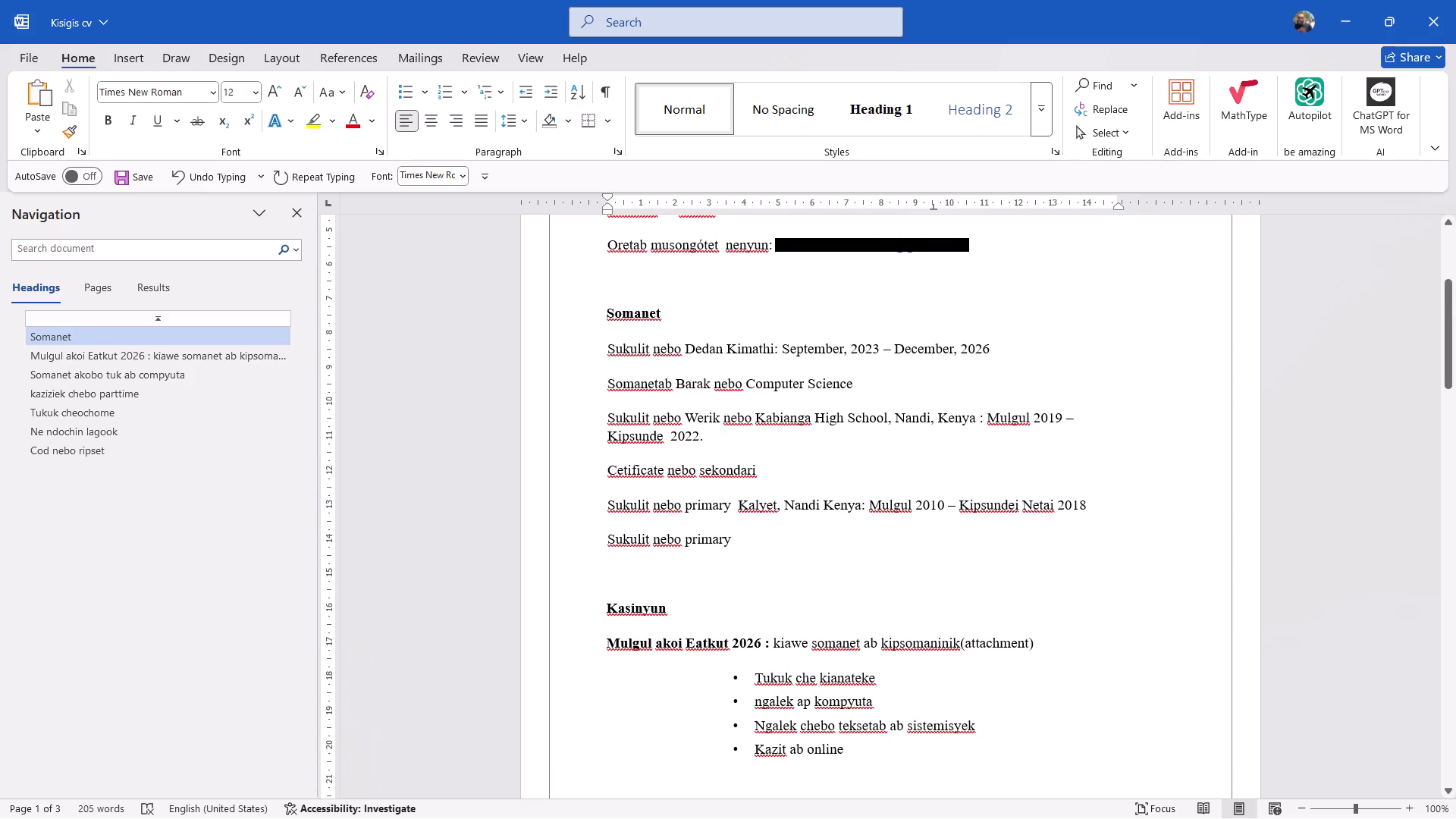
drag(778, 350, 607, 350)
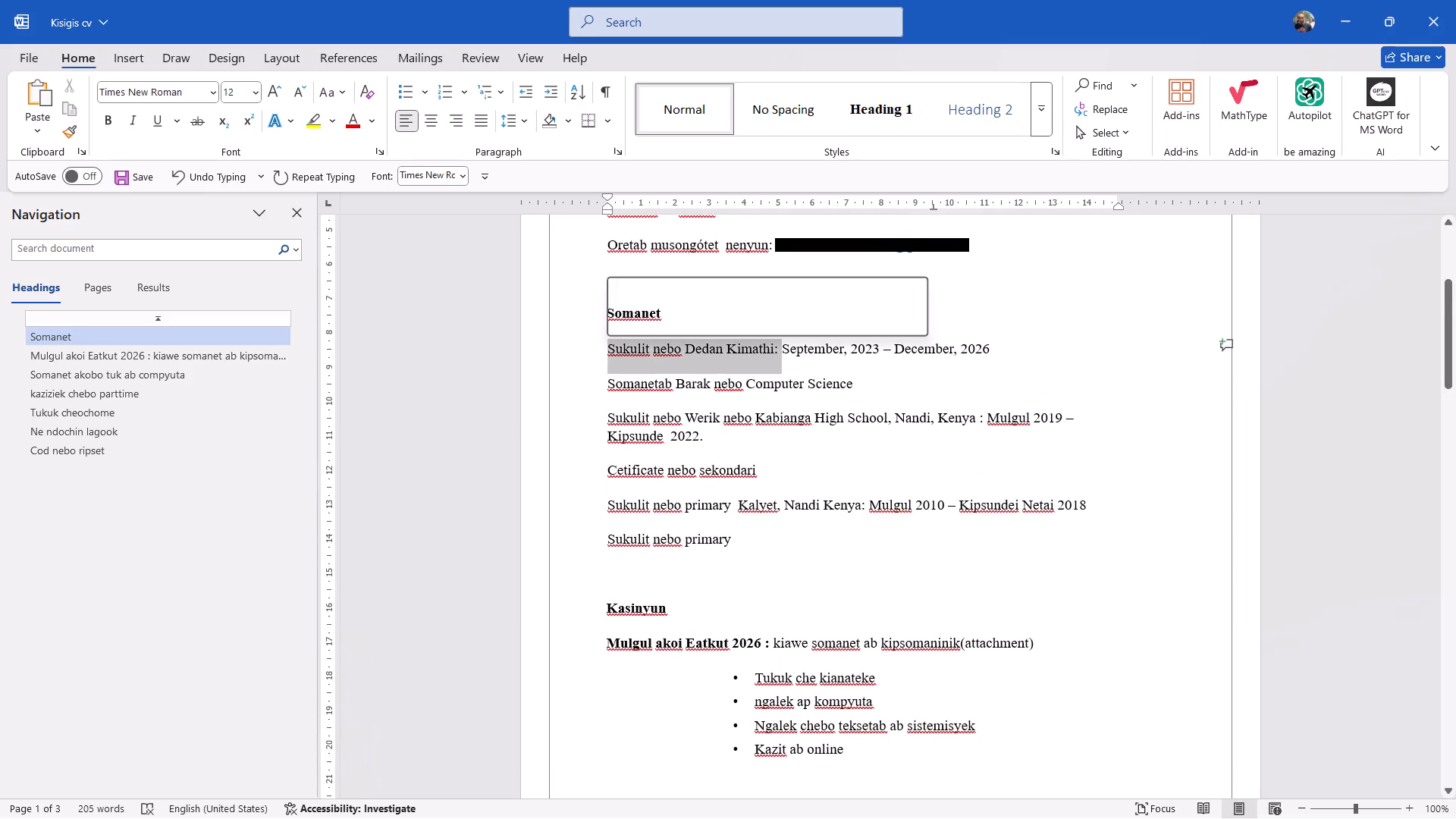
key(ctrl+b)
scroll(742, 417, down, 2)
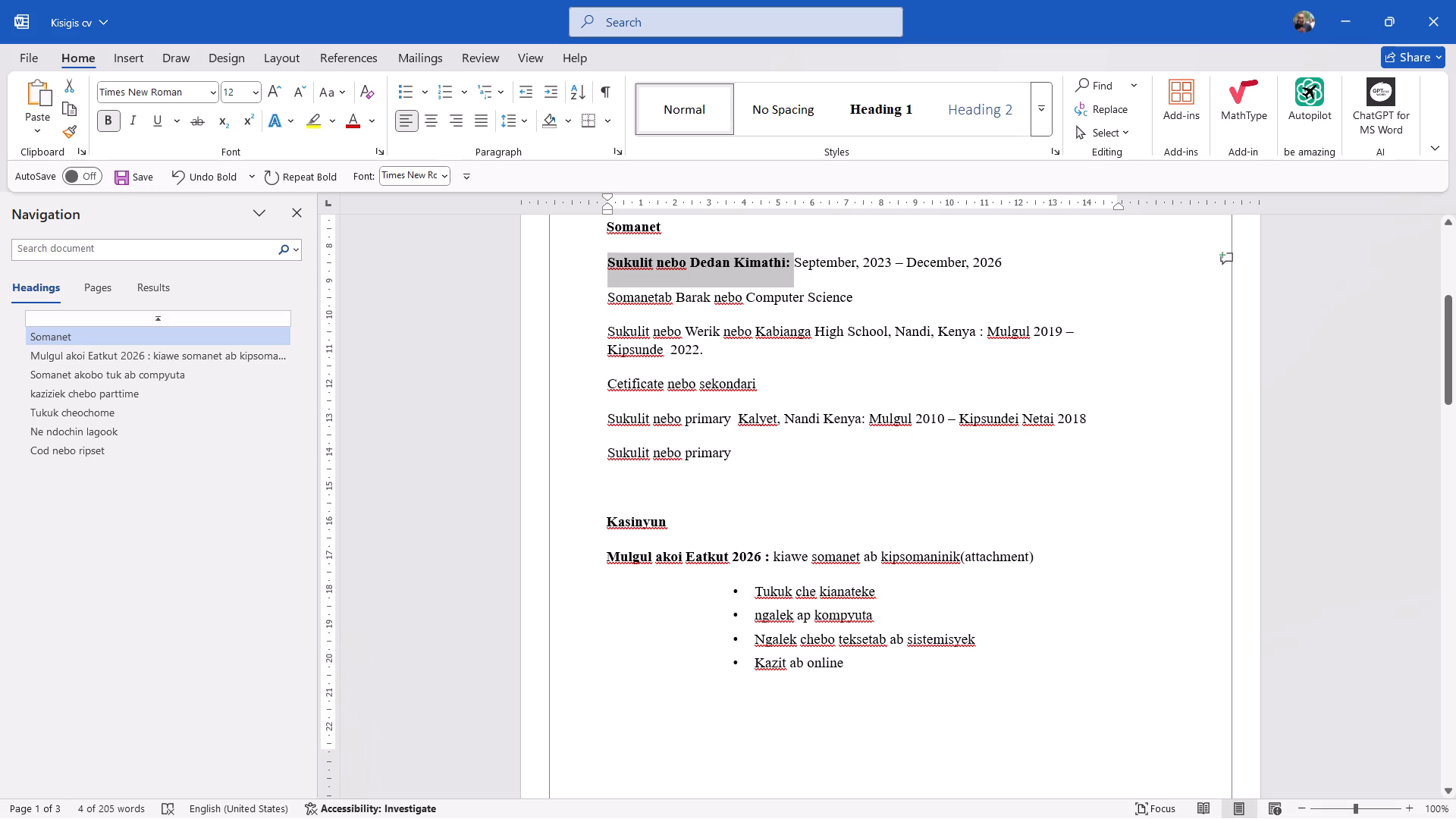
Undo the bold formatting on the label "Sukulit nebo Dedan Kimathi:".
key(ctrl+z)
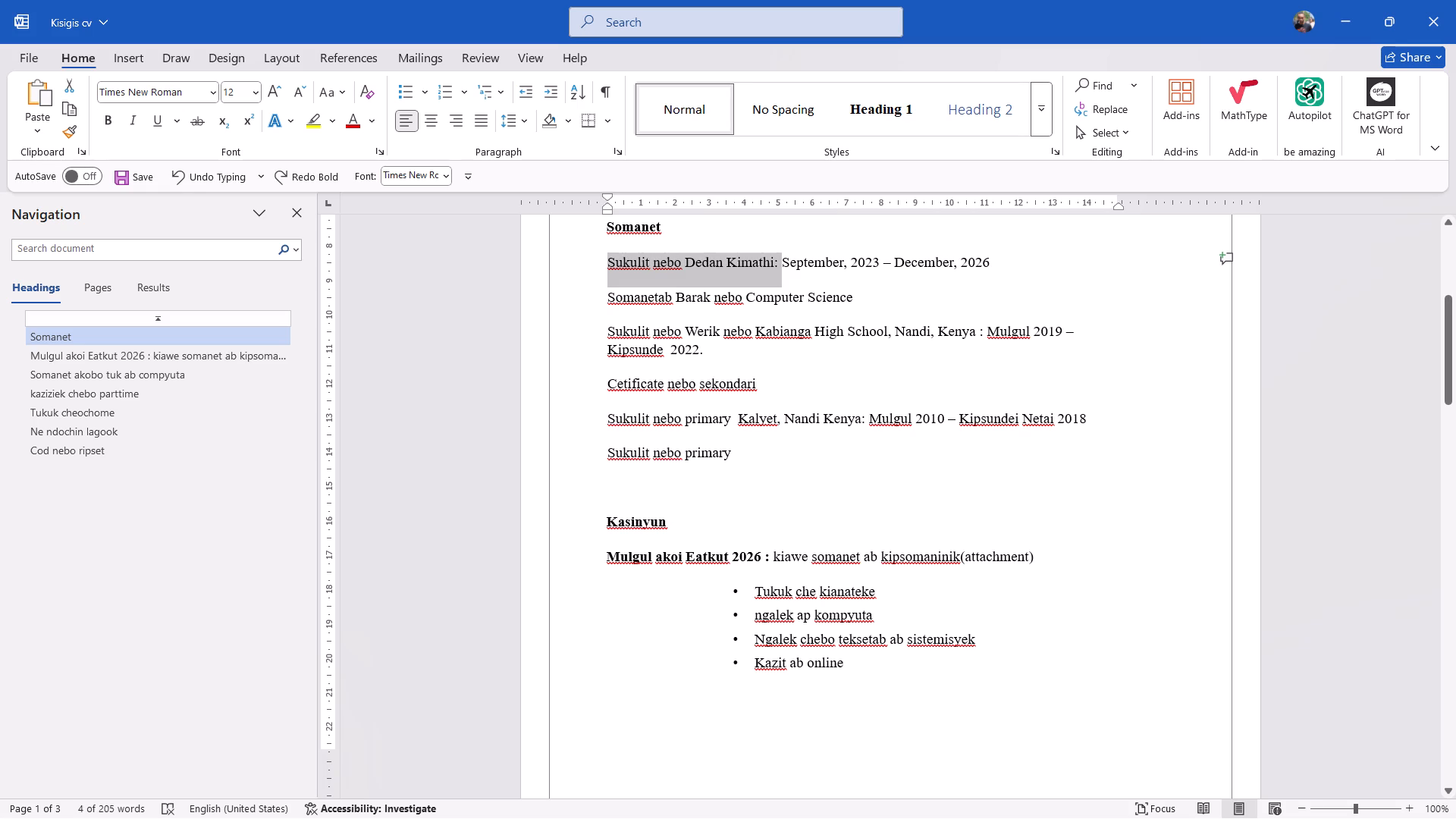
Change the primary school's name and county under Somanet to "Kapchebiswet, Kericho," with a comma before Kenya.
click(774, 419)
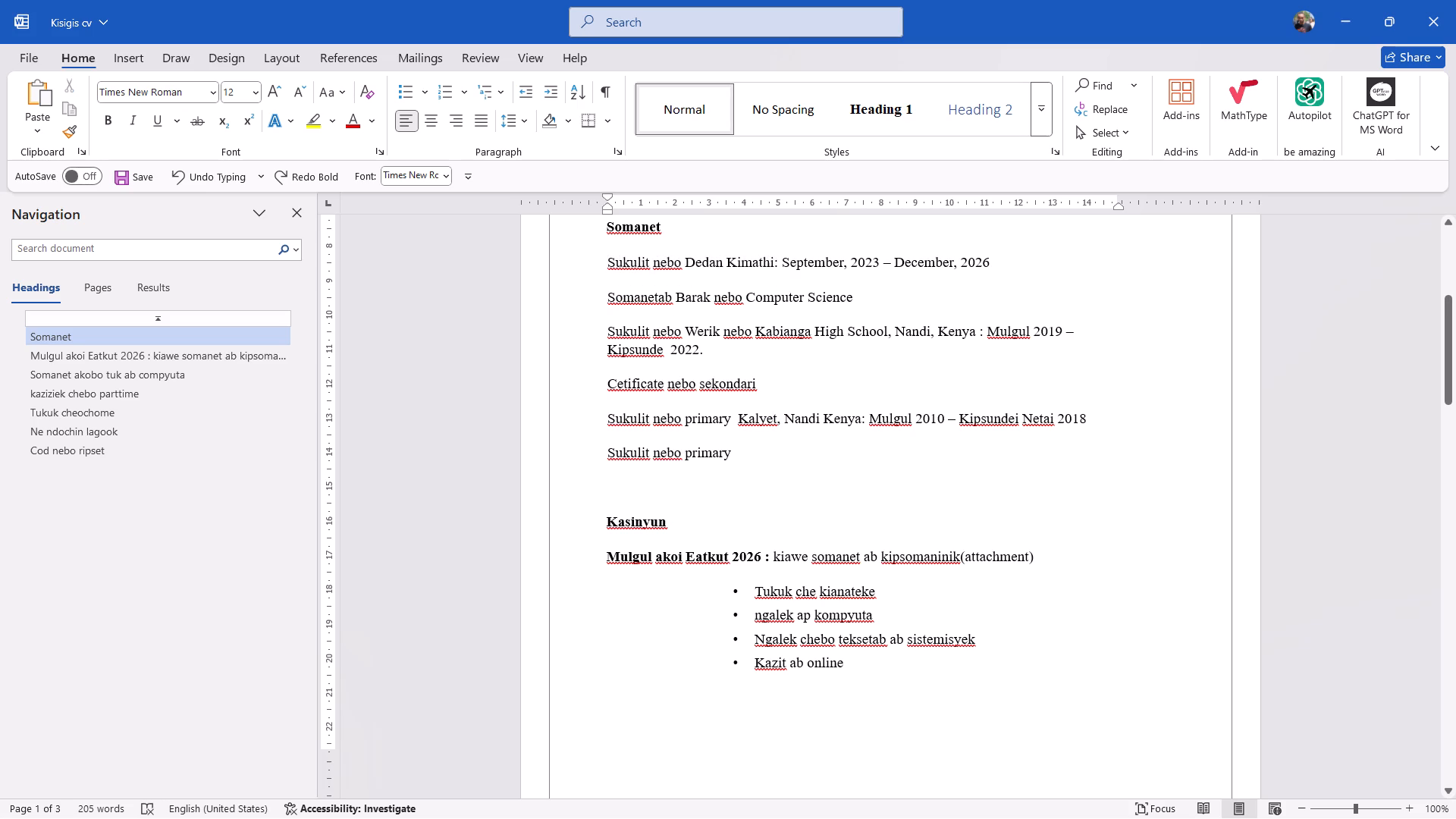
key(Right)
key(BackSpace)
key(BackSpace)
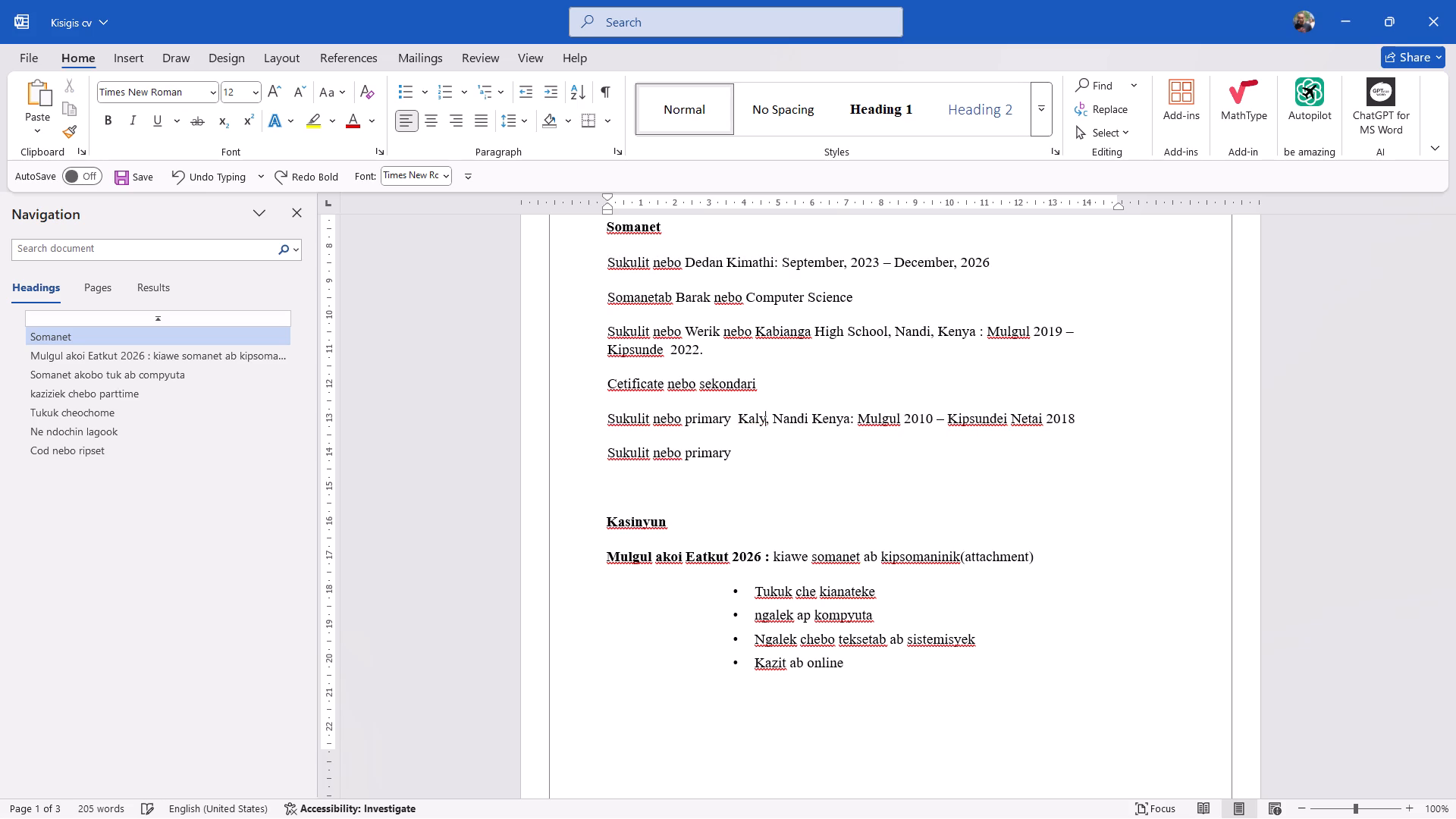
key(BackSpace)
key(BackSpace)
key(BackSpace)
key(BackSpace)
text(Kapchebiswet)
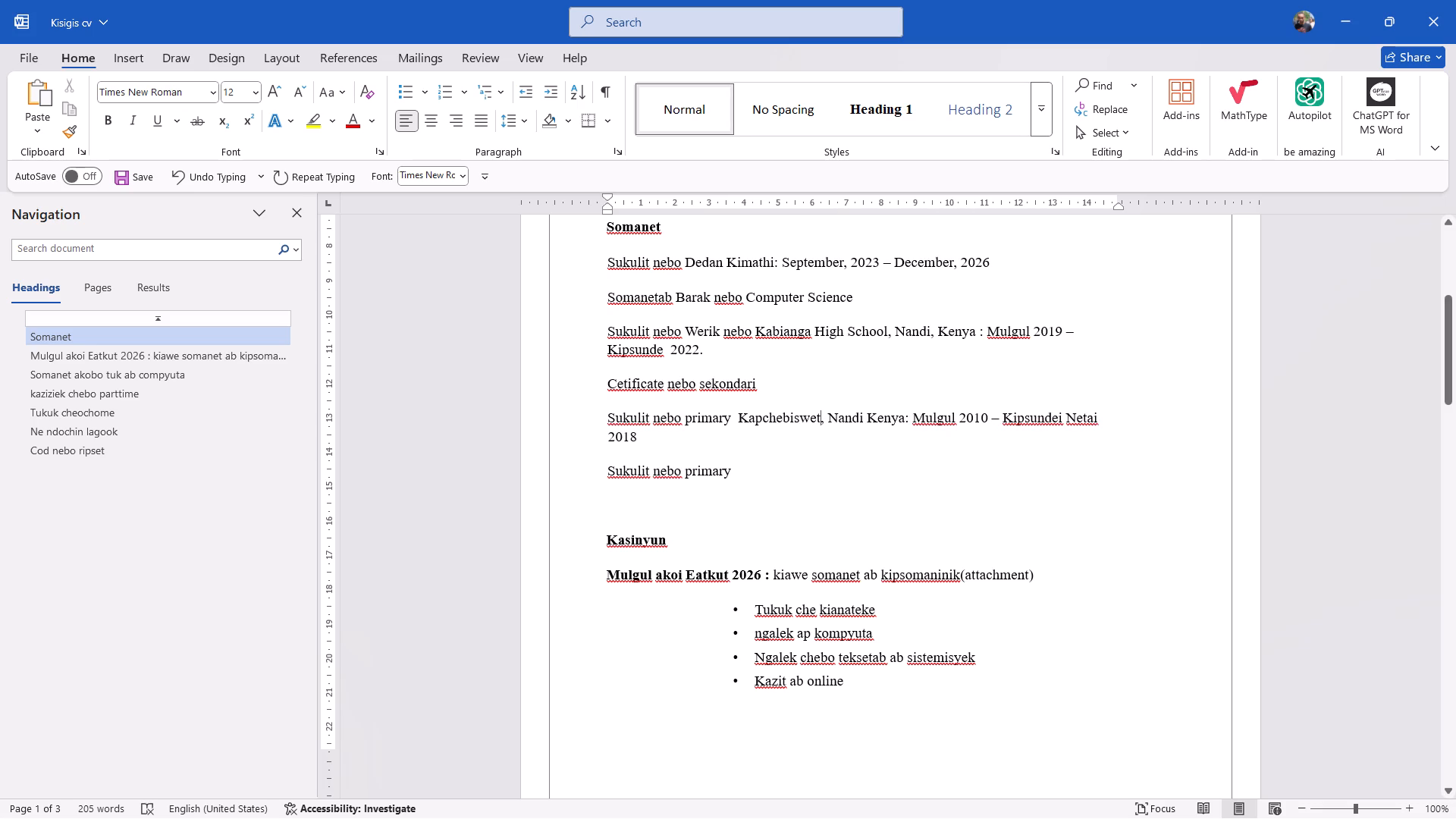
double_click(852, 419)
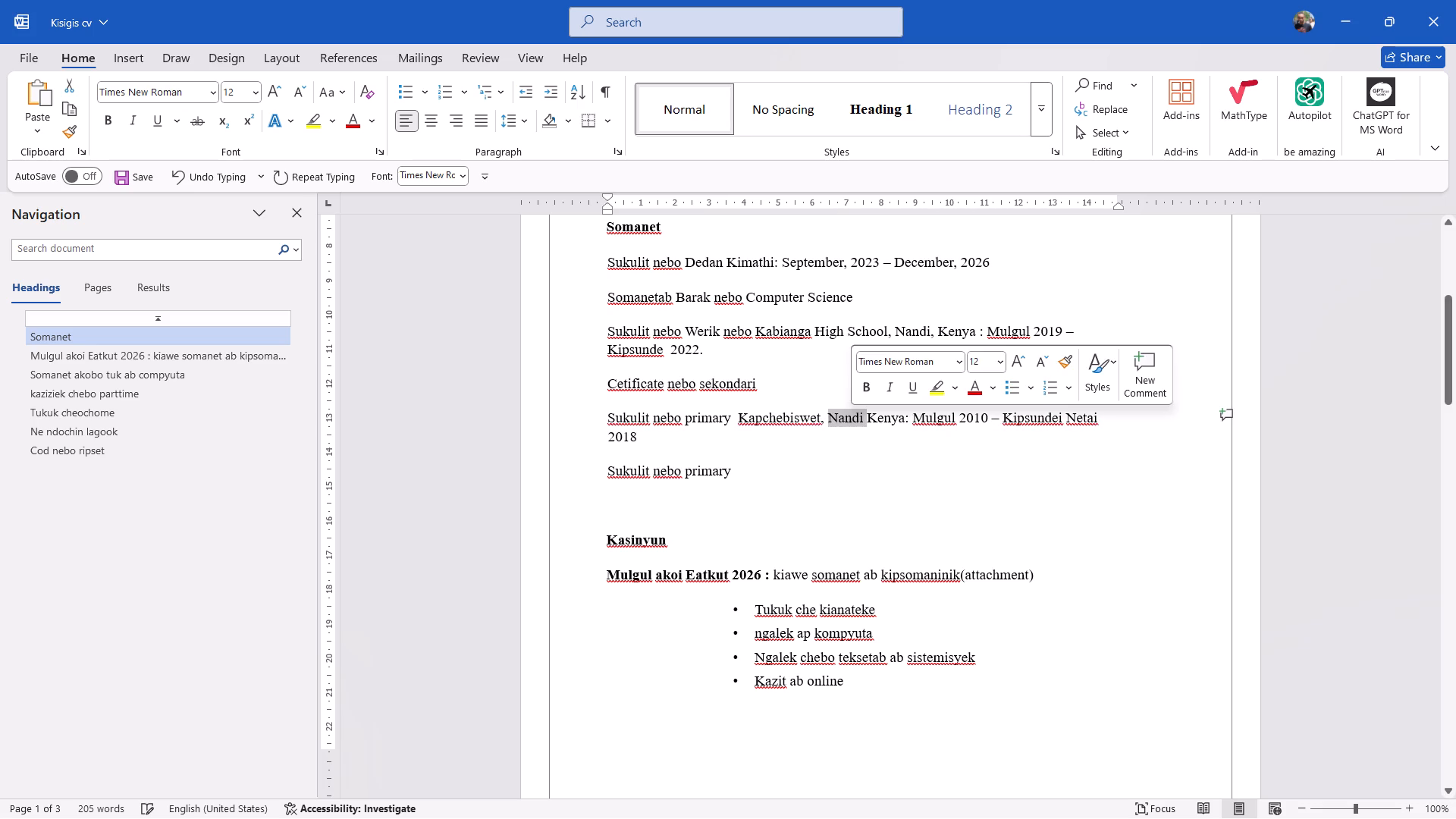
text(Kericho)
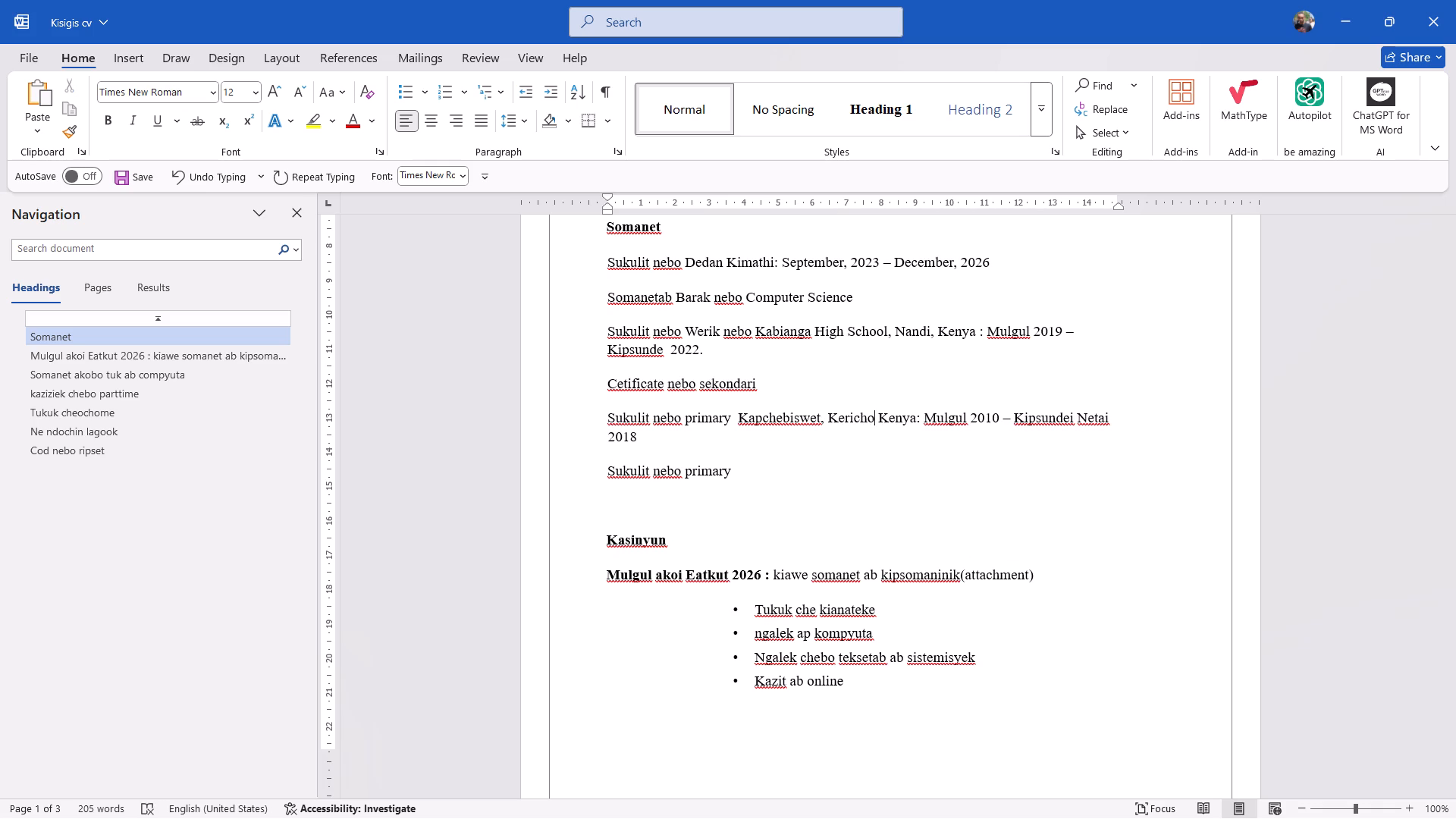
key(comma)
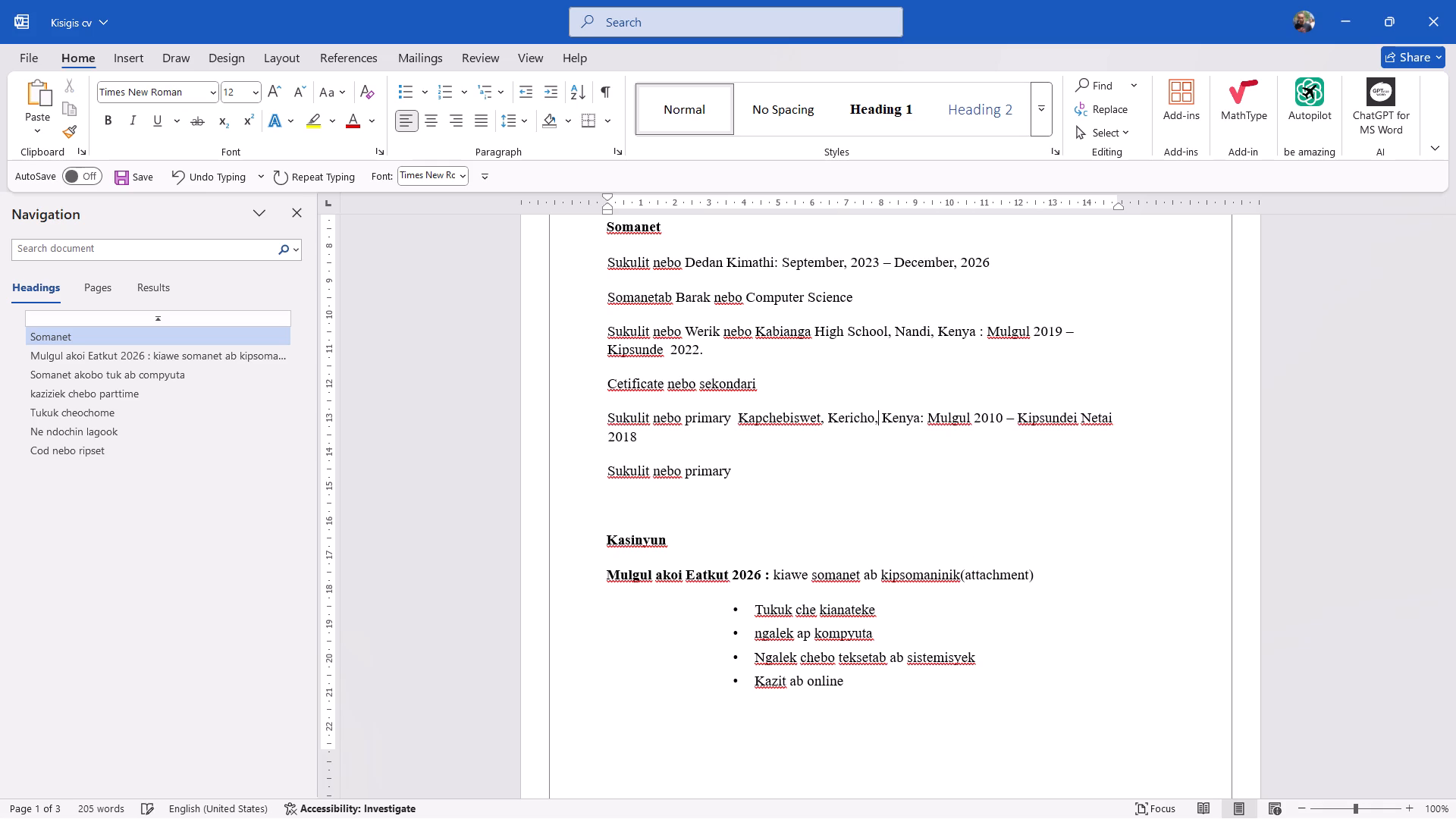
Remove the bullet and indent from "Tukuk che kianateke" under Kasinyun so it stands as a plain line at the margin.
scroll(798, 371, down, 2)
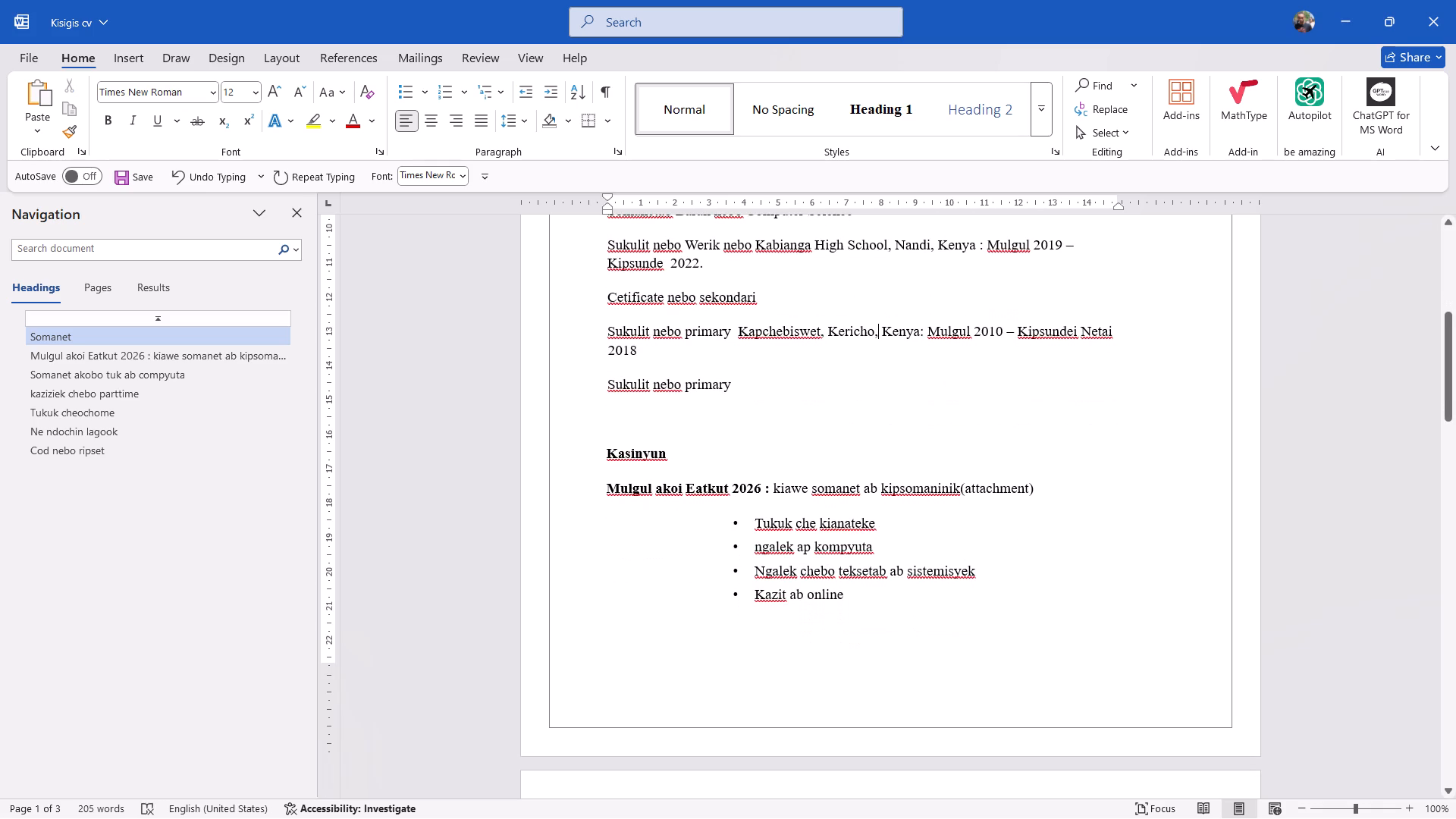
scroll(625, 404, down, 2)
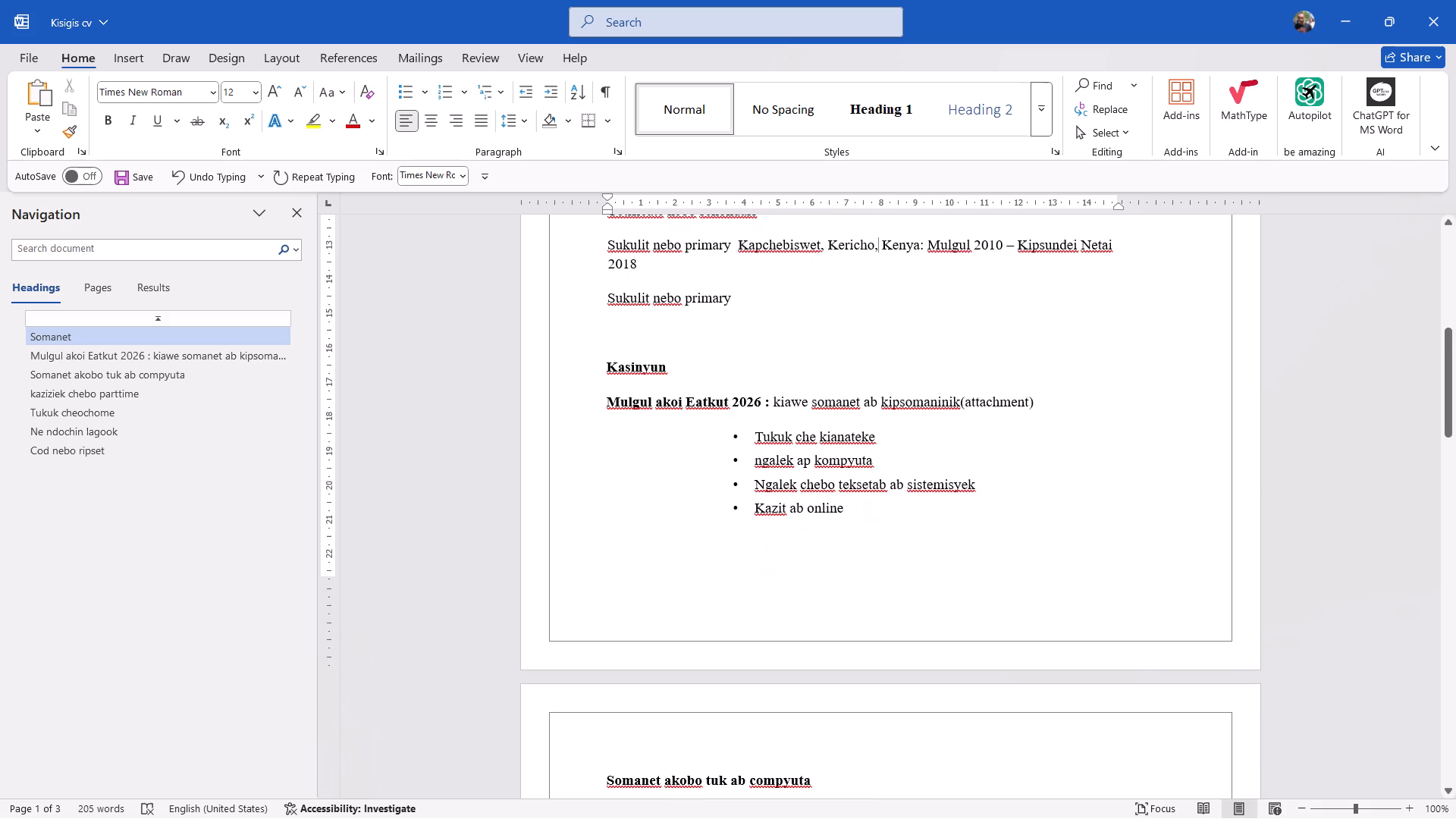
scroll(620, 341, down, 1)
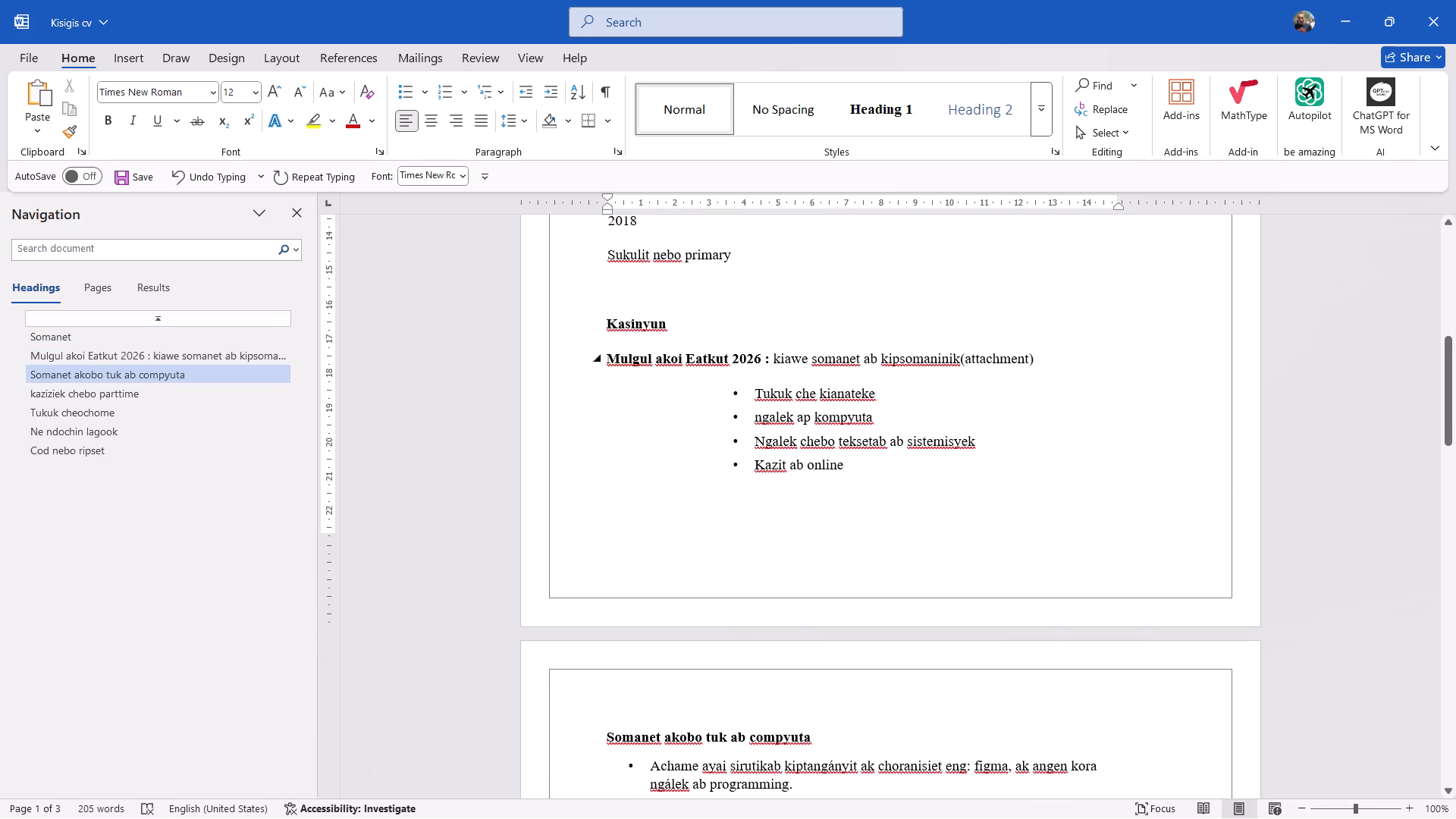
scroll(805, 365, down, 1)
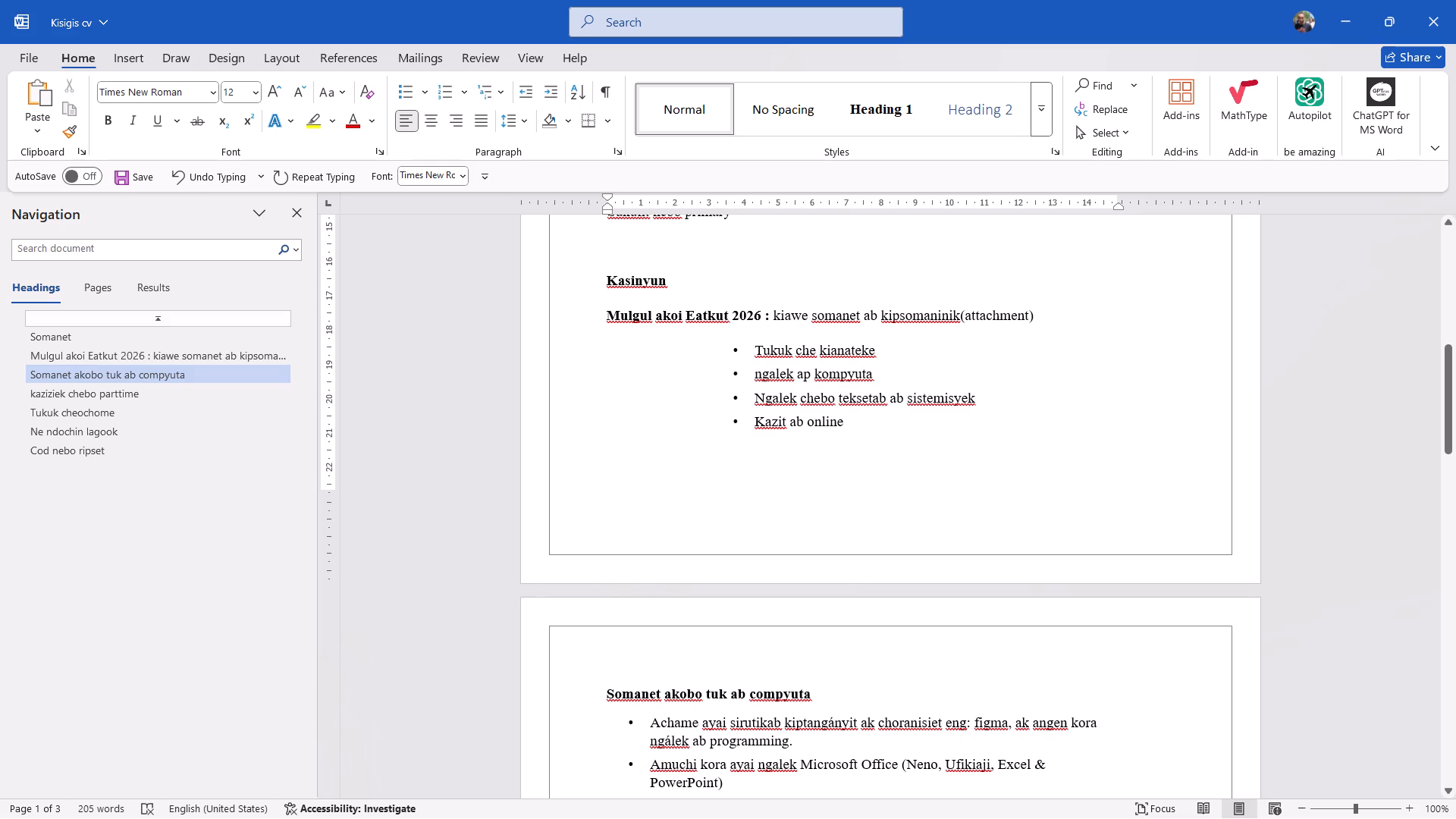
click(750, 347)
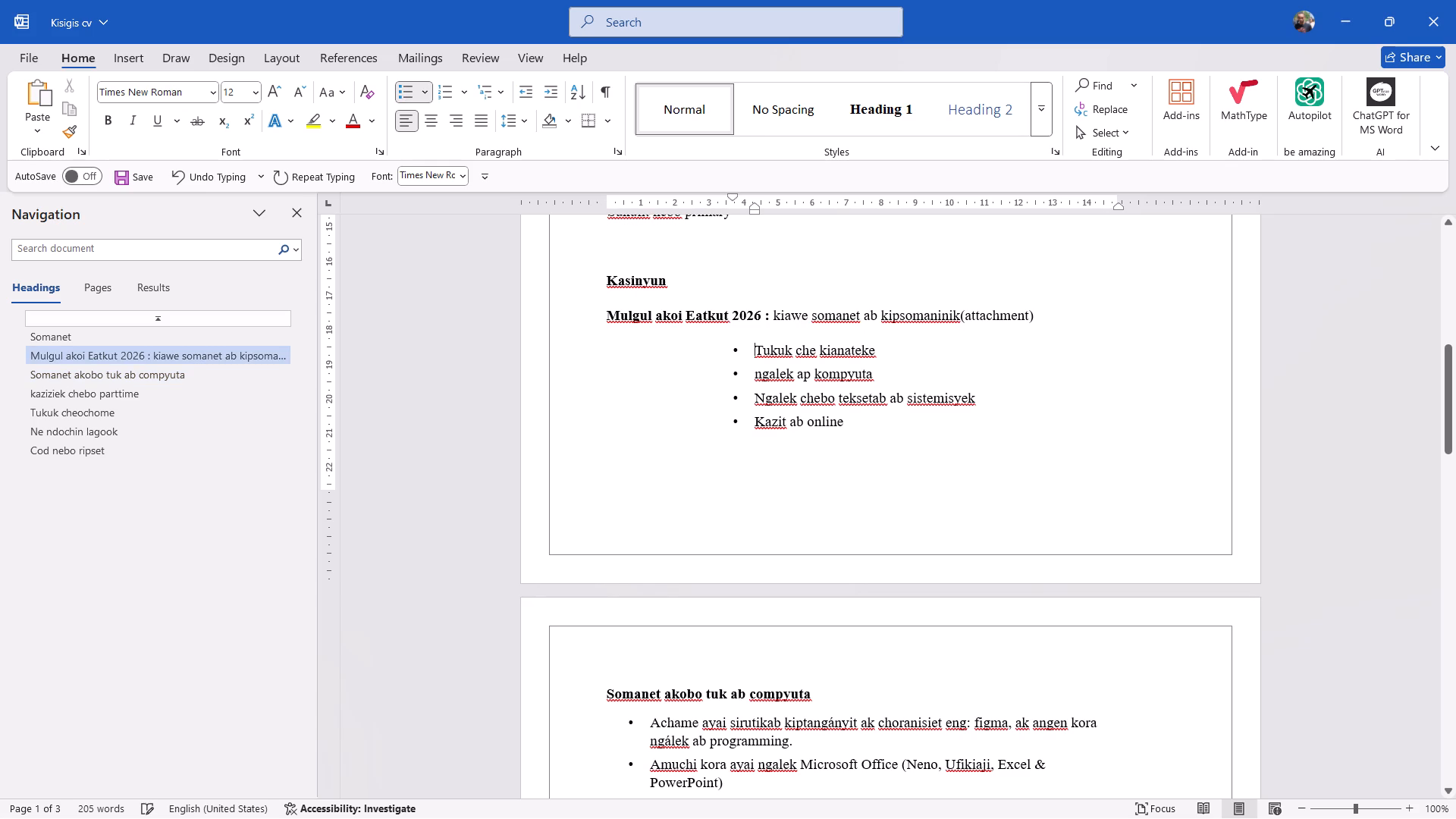
key(BackSpace)
key(BackSpace)
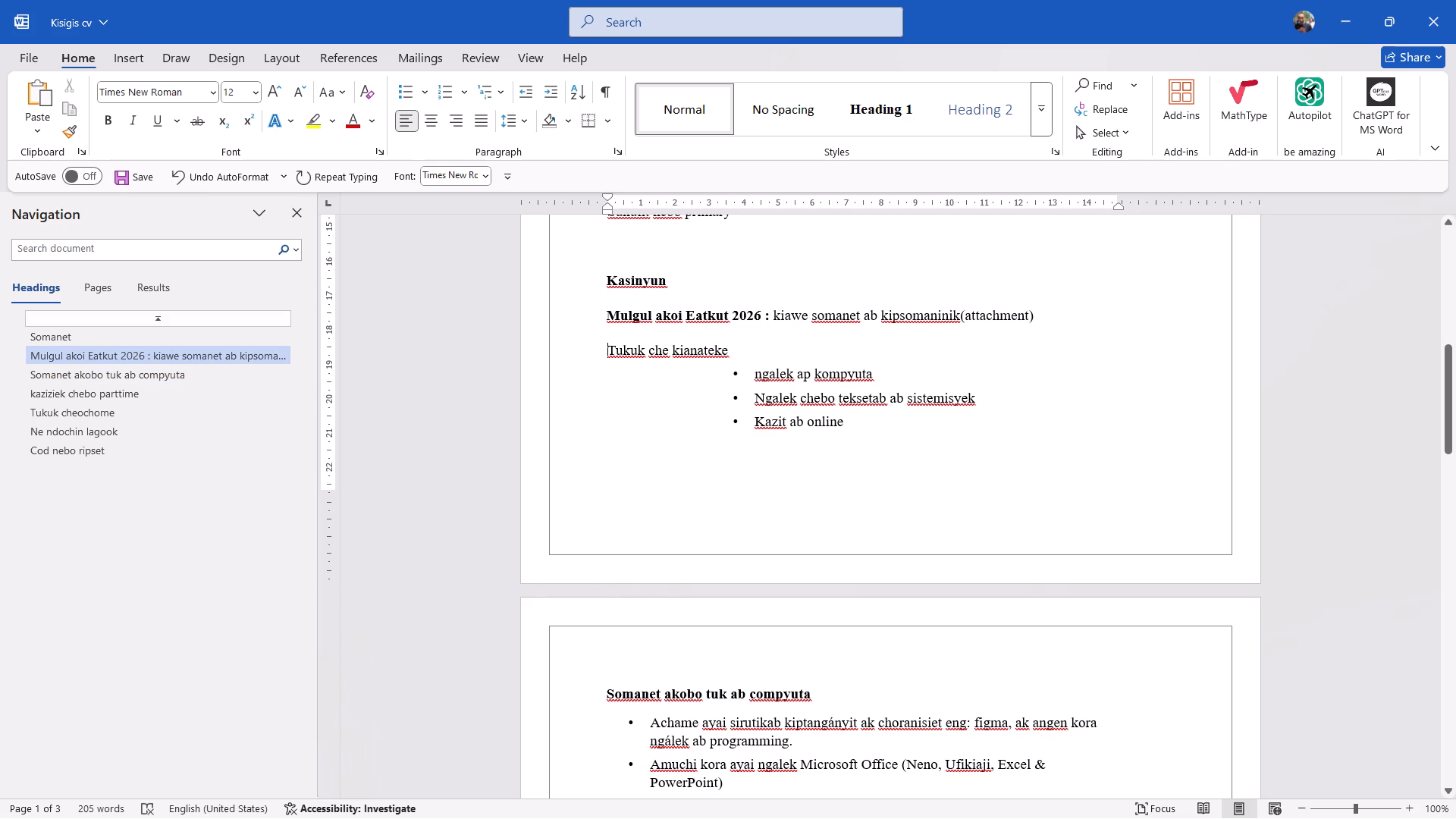
Convert the three bulleted items below "Tukuk che kianateke" into a numbered list with lowercase Roman numerals (i., ii., iii.).
drag(758, 376, 869, 420)
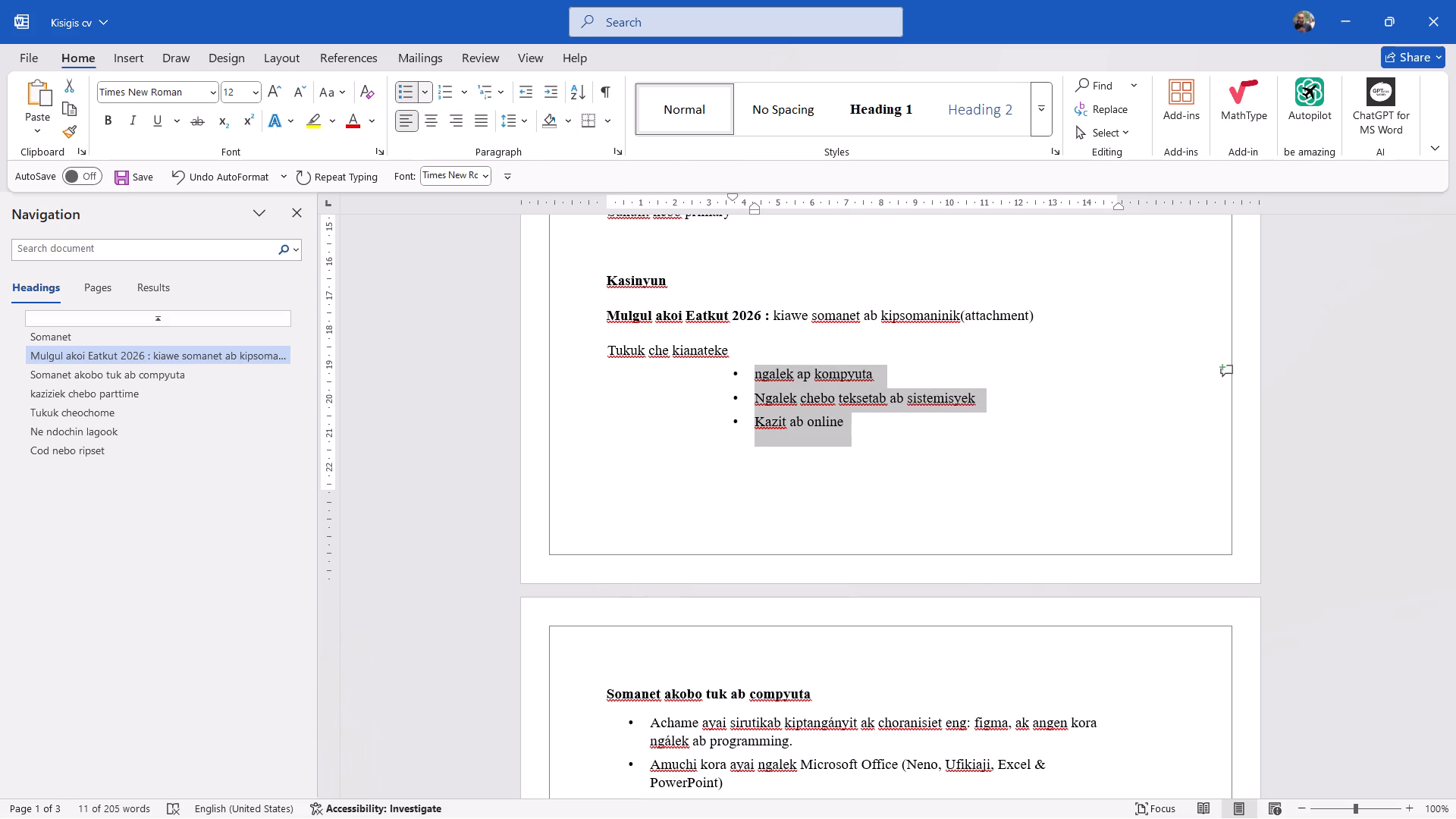
click(429, 97)
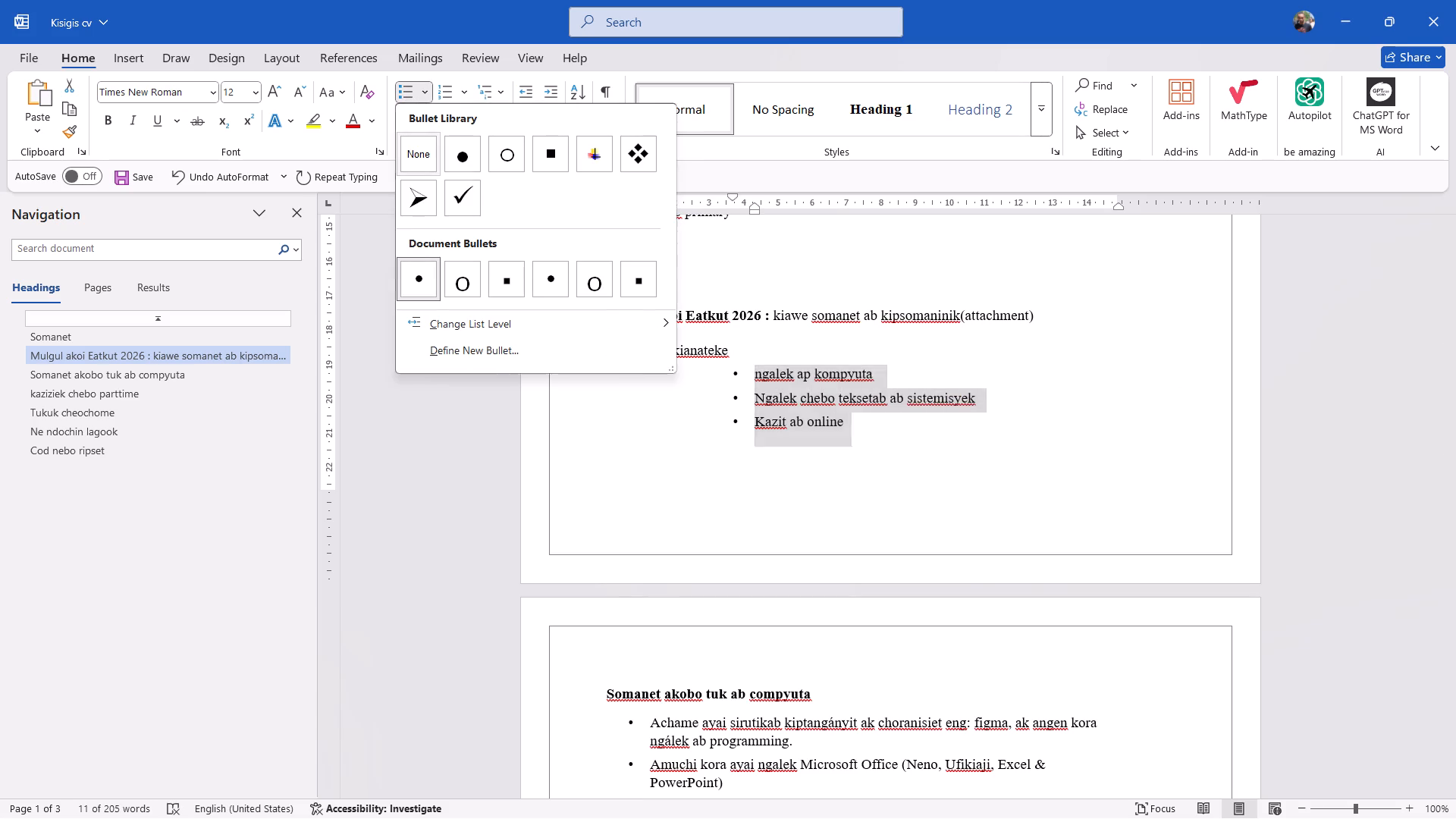
click(424, 148)
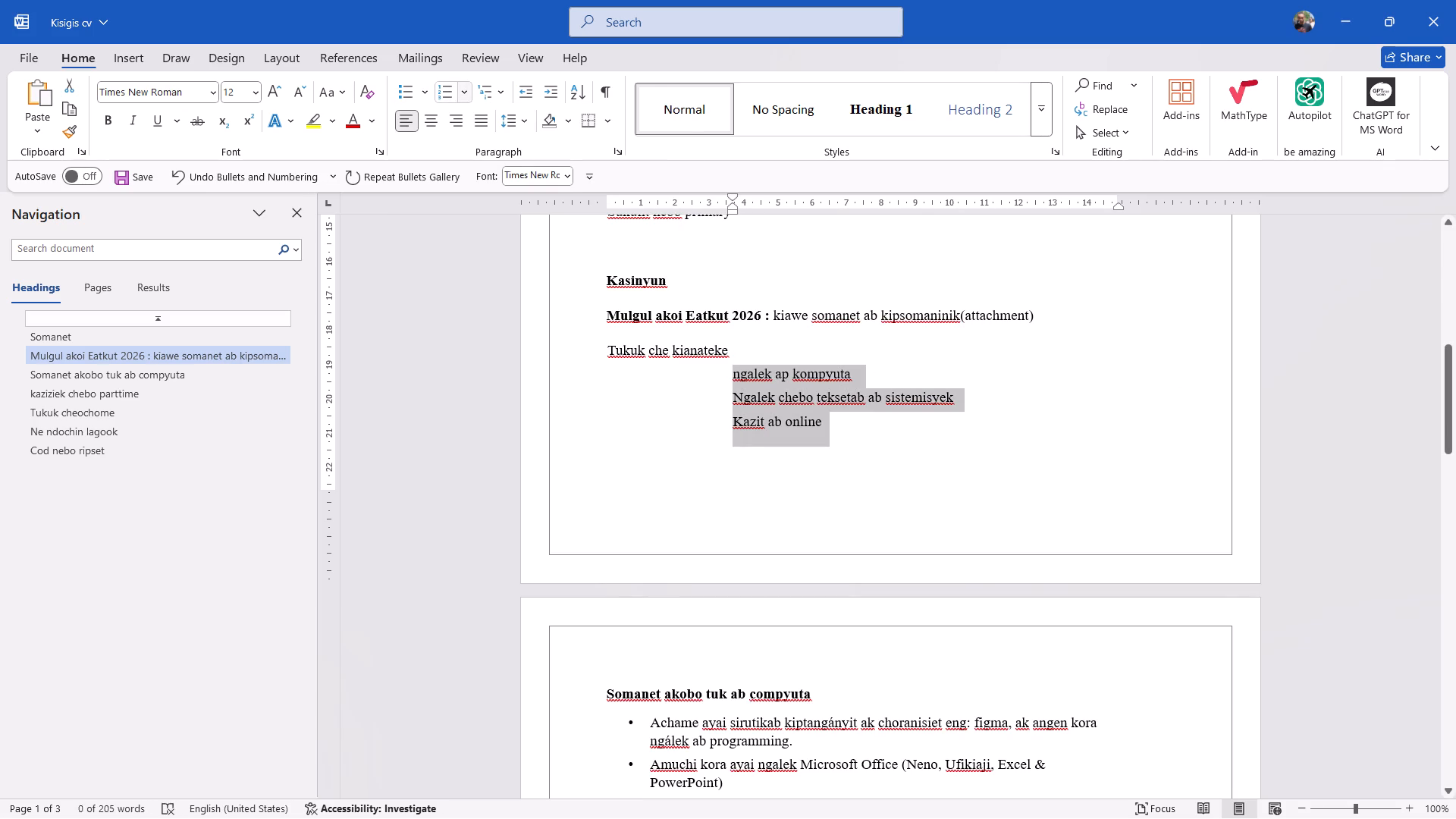
click(461, 94)
click(630, 411)
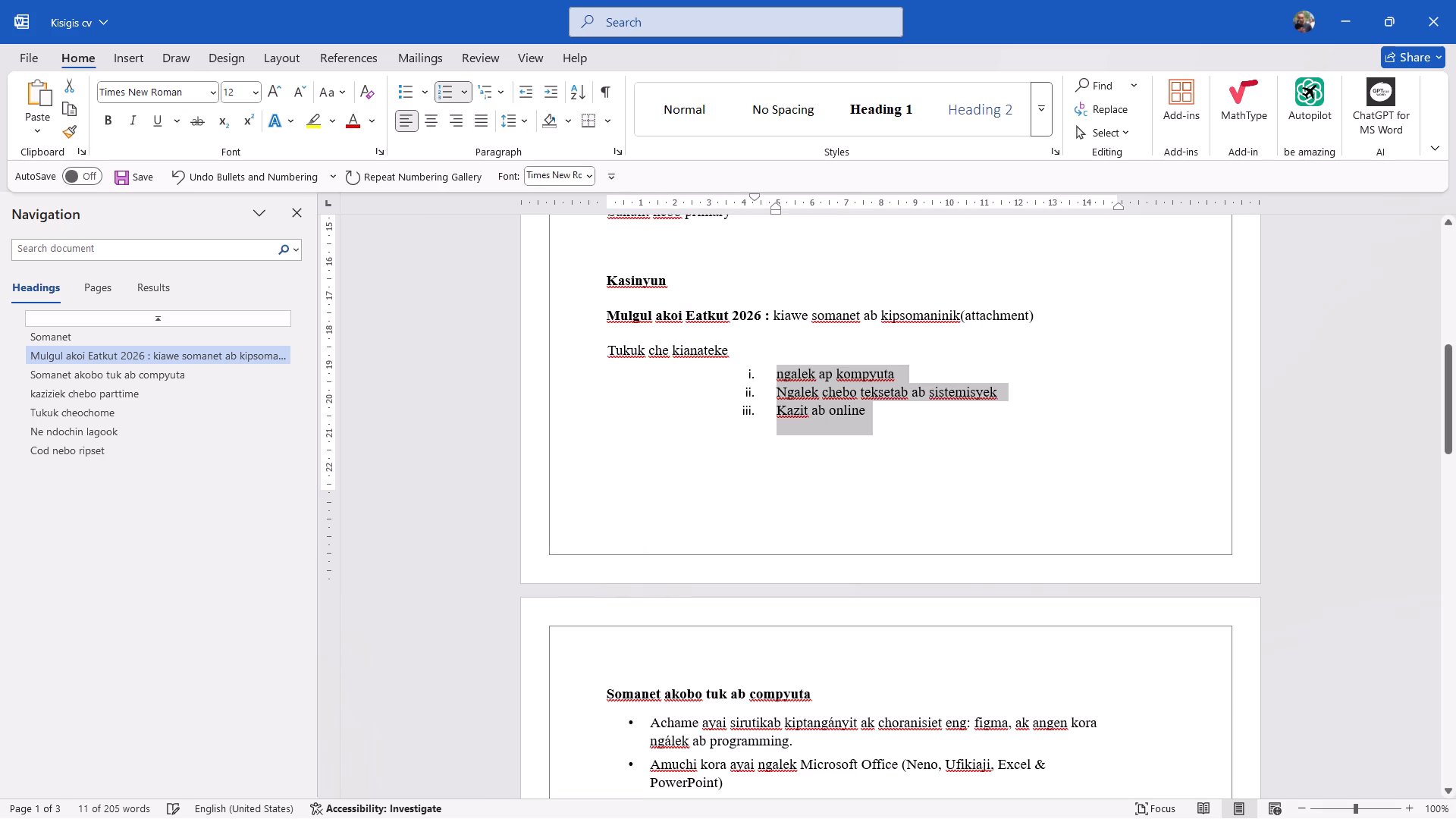
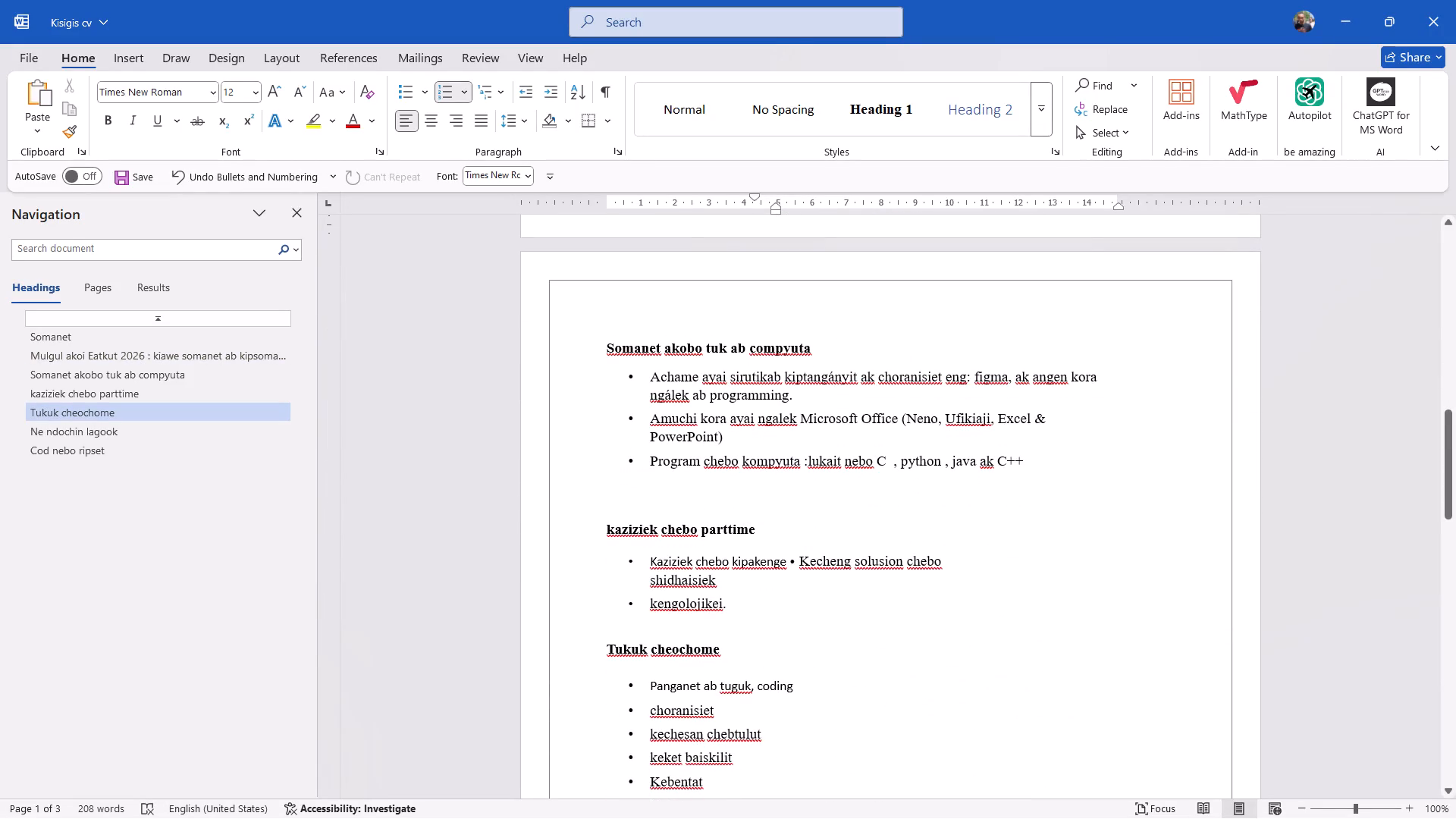
Convert the three bulleted items under "Somanet akobo tuk ab compyuta" into a numbered list with lowercase Roman numerals (i., ii., iii.).
drag(646, 380, 1037, 488)
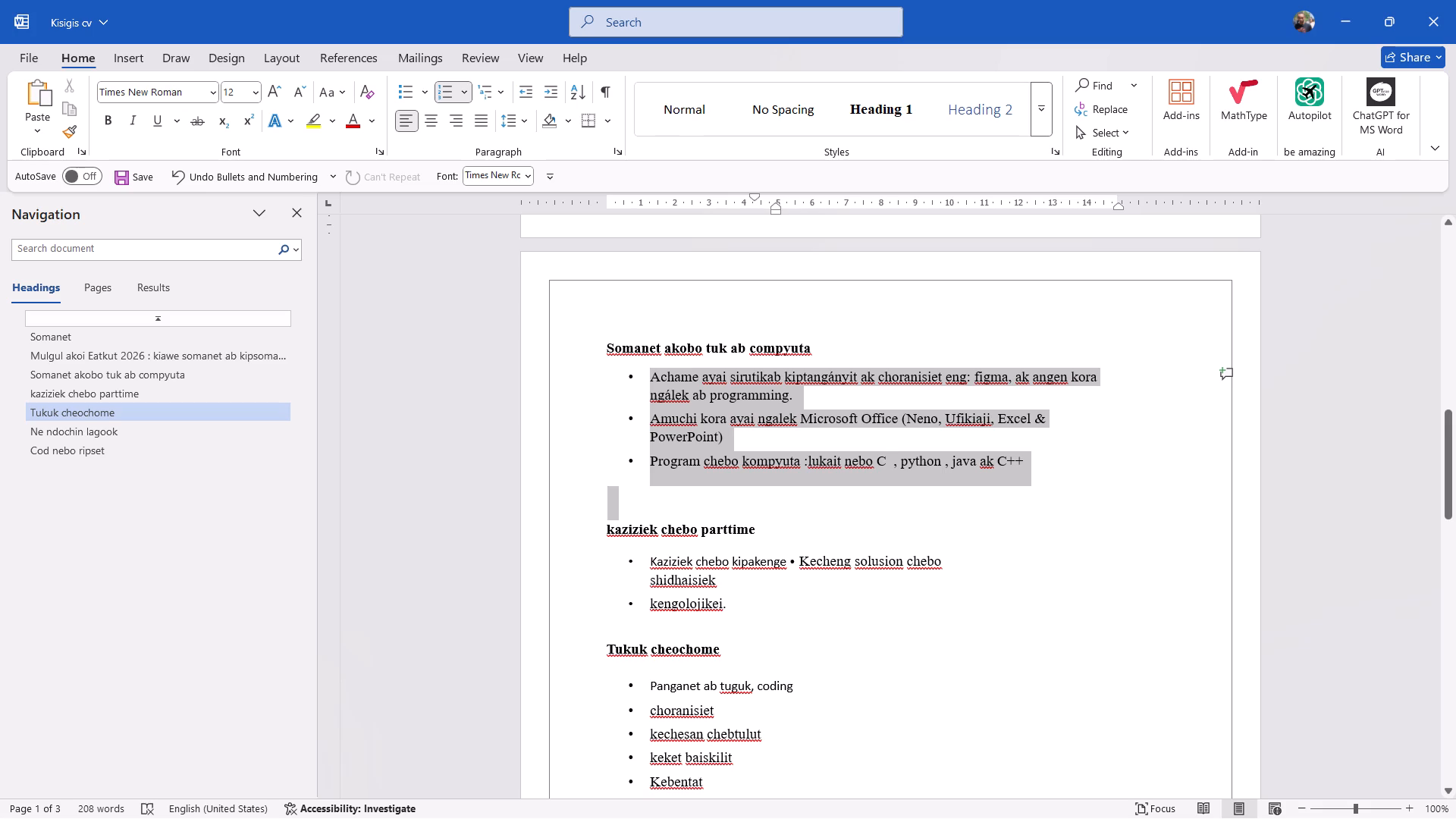
drag(1037, 488, 1037, 481)
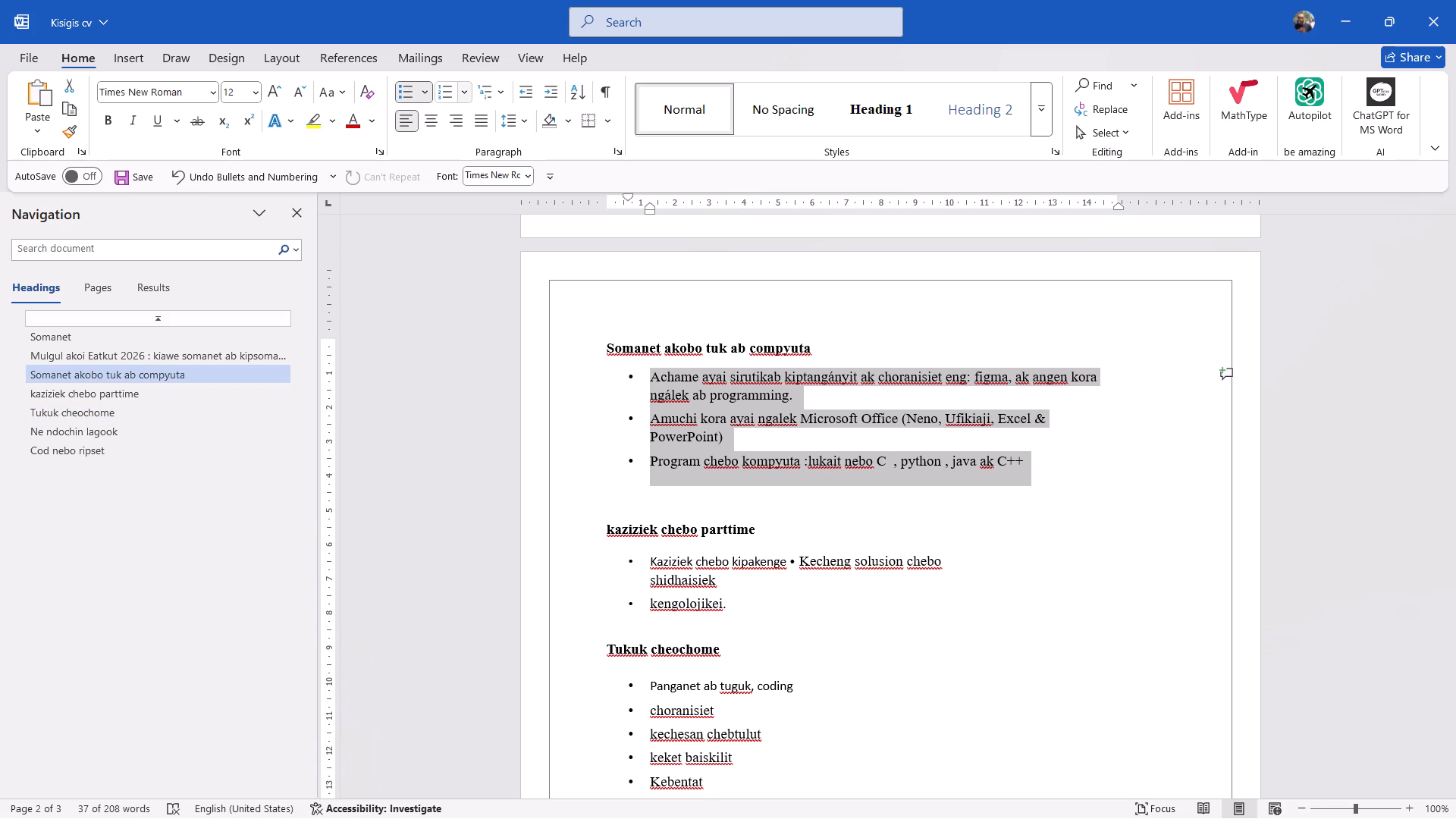
click(421, 88)
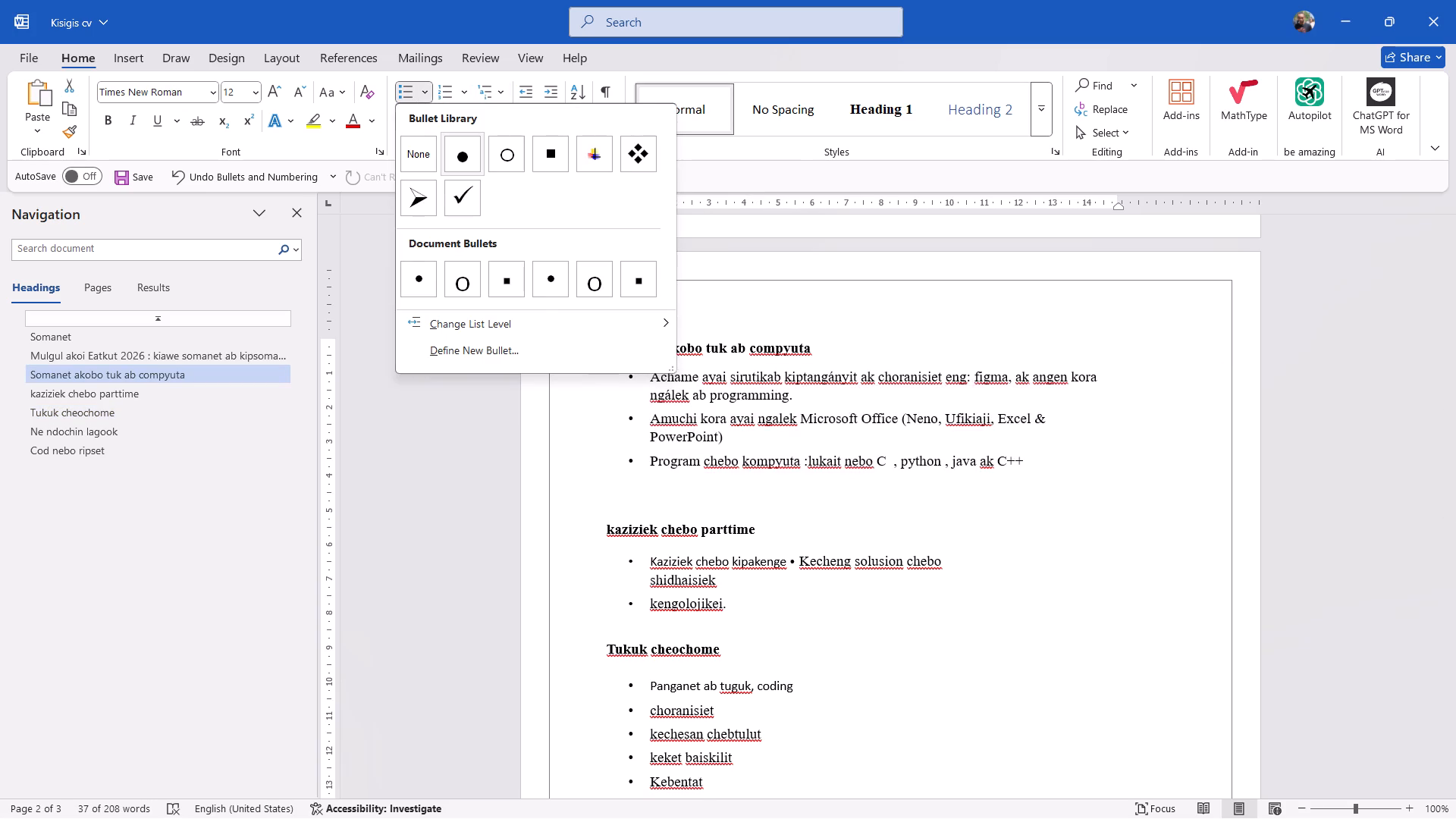
click(416, 149)
click(461, 87)
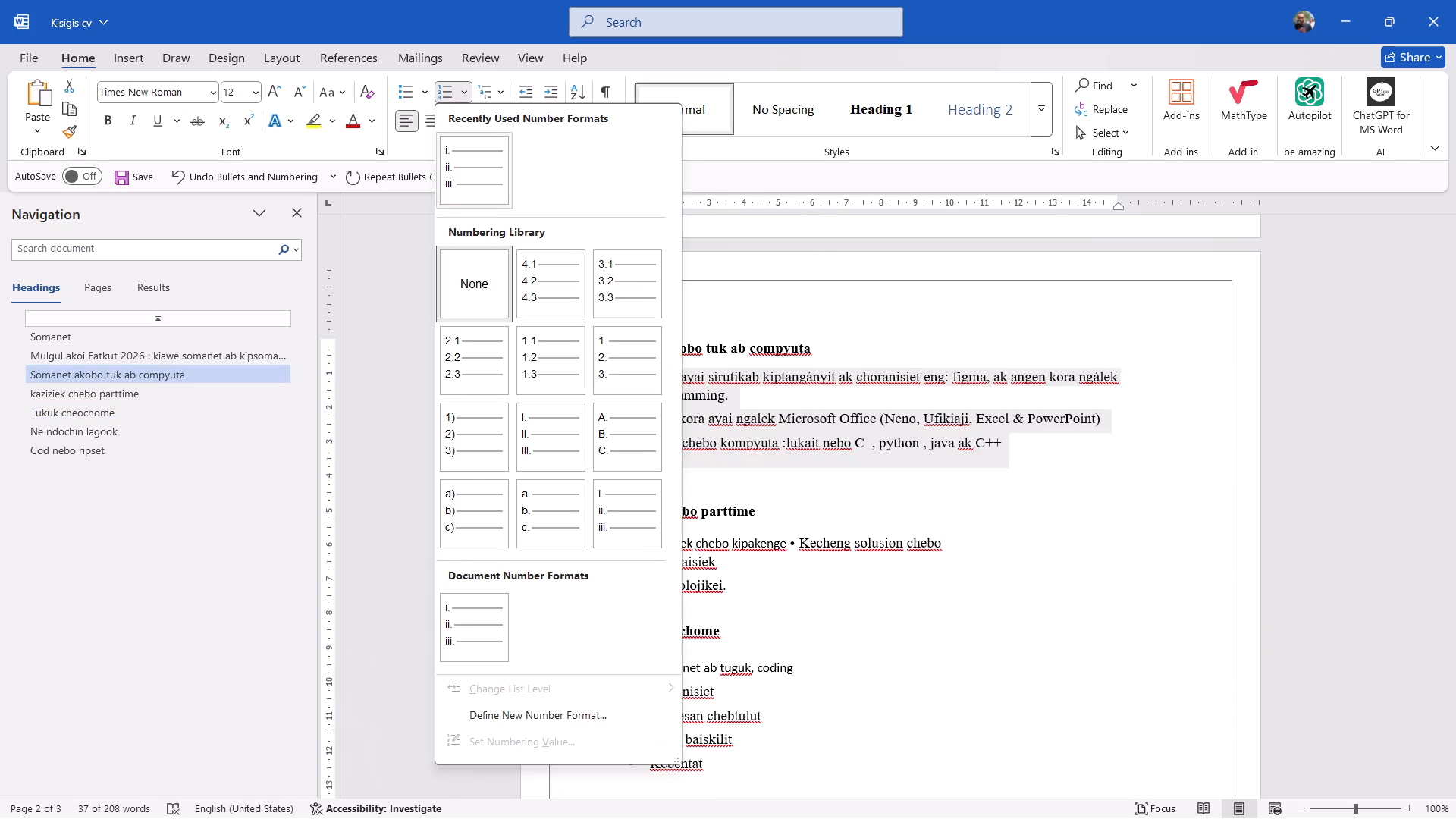
click(463, 141)
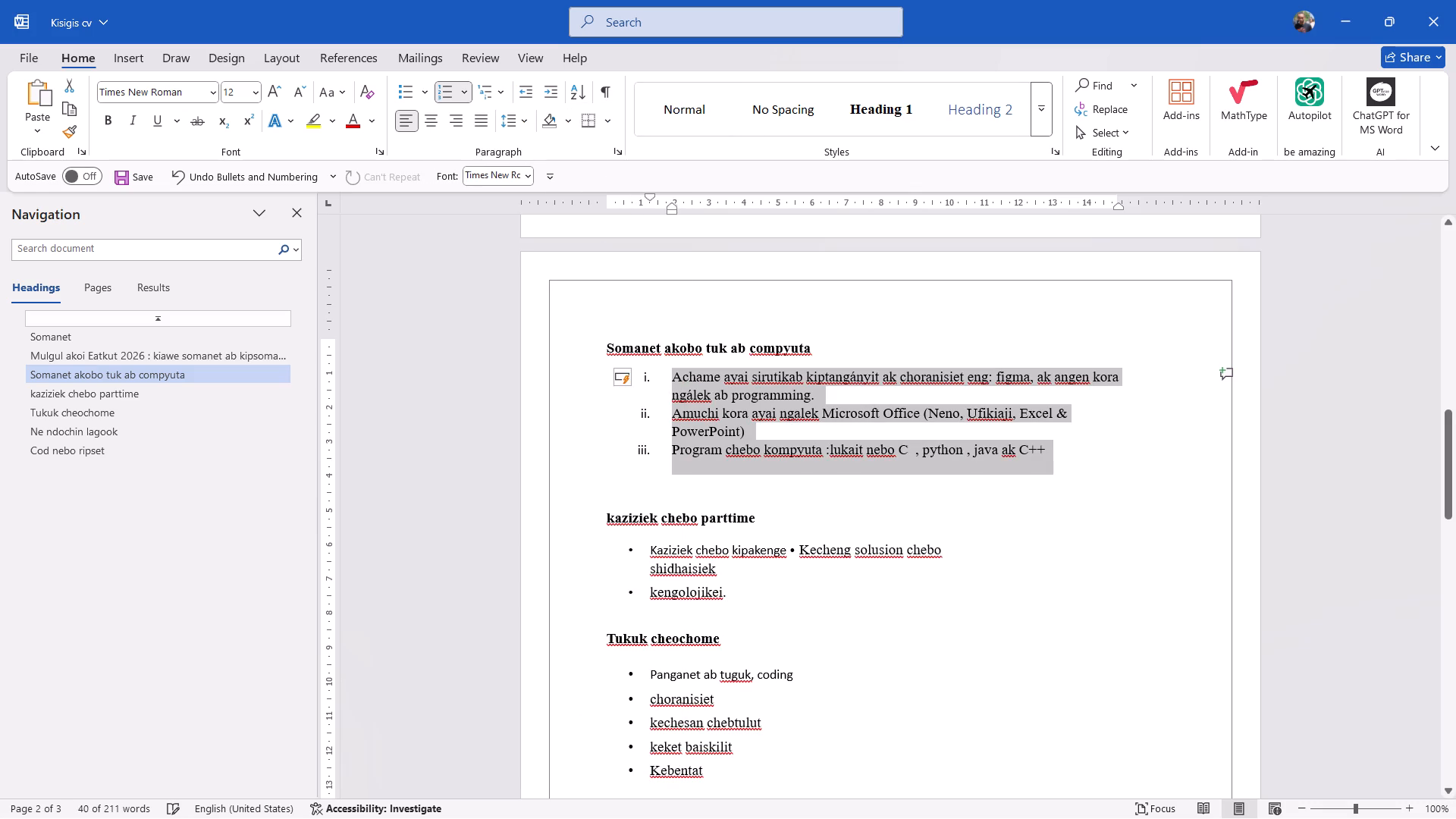
Edit the programming languages in item iii: add ", kotlin" after java, remove the extra spaces after C and end with a full stop.
click(1050, 453)
click(996, 451)
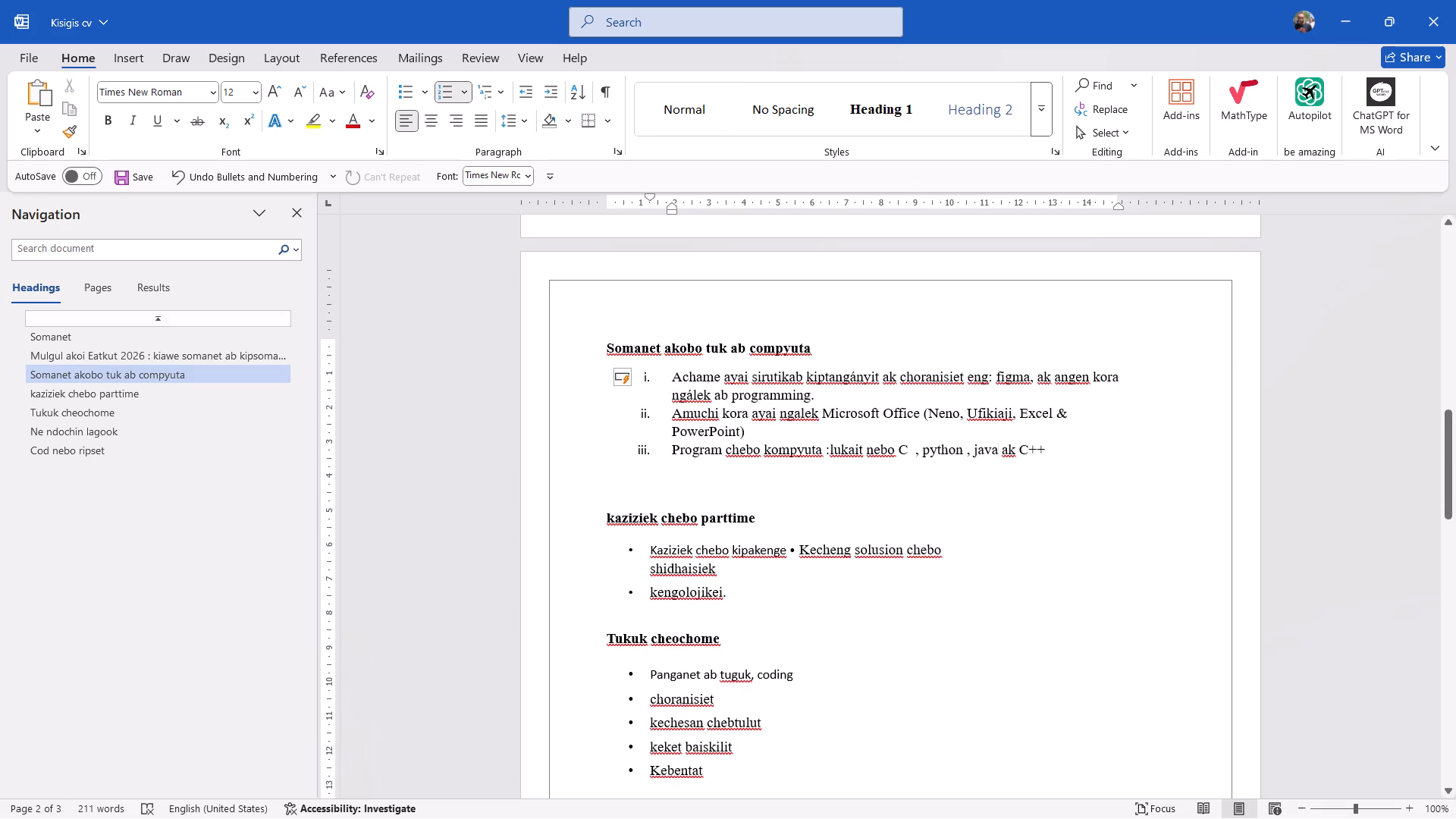
text(, kotlin)
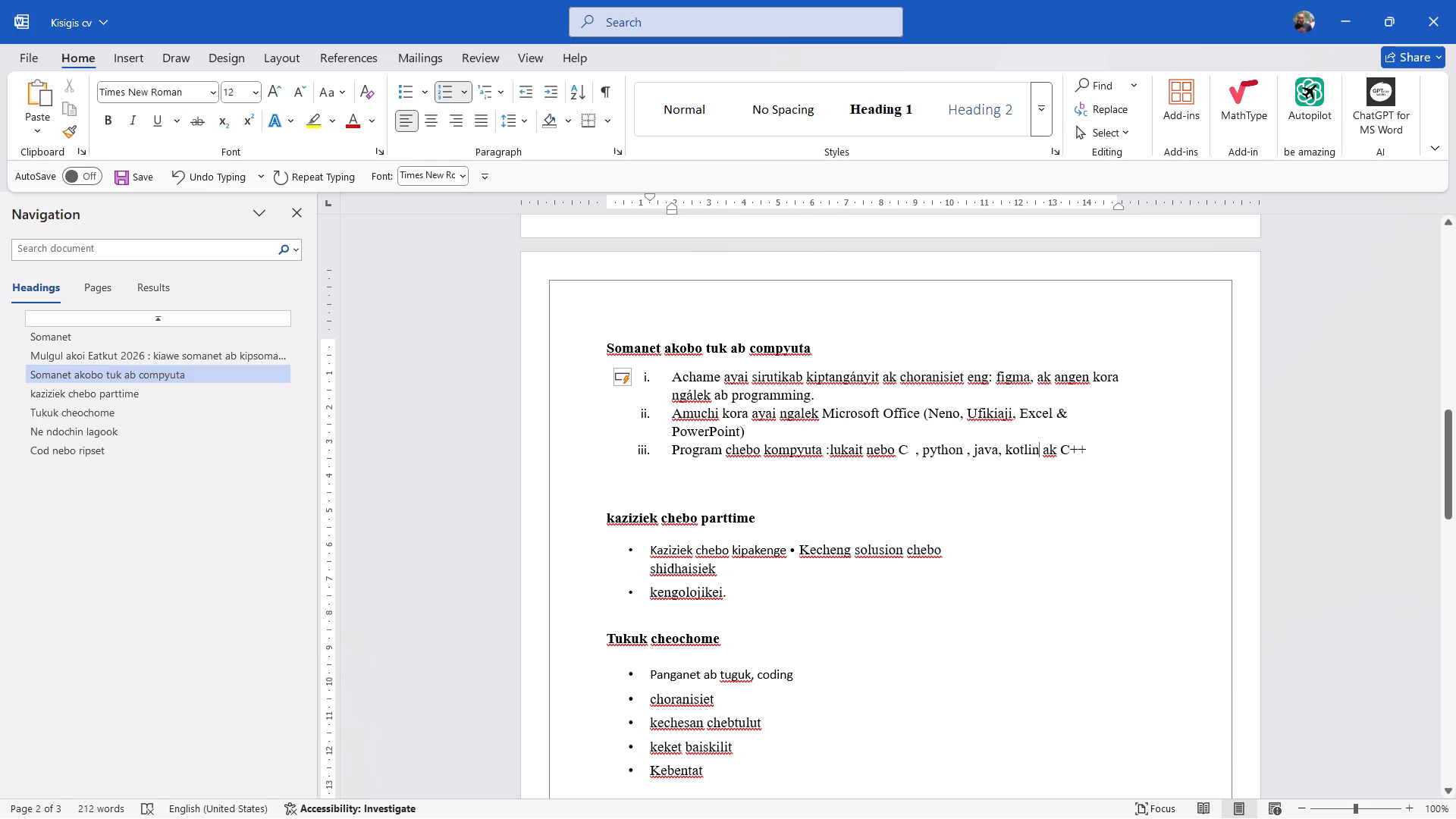
click(914, 451)
key(BackSpace)
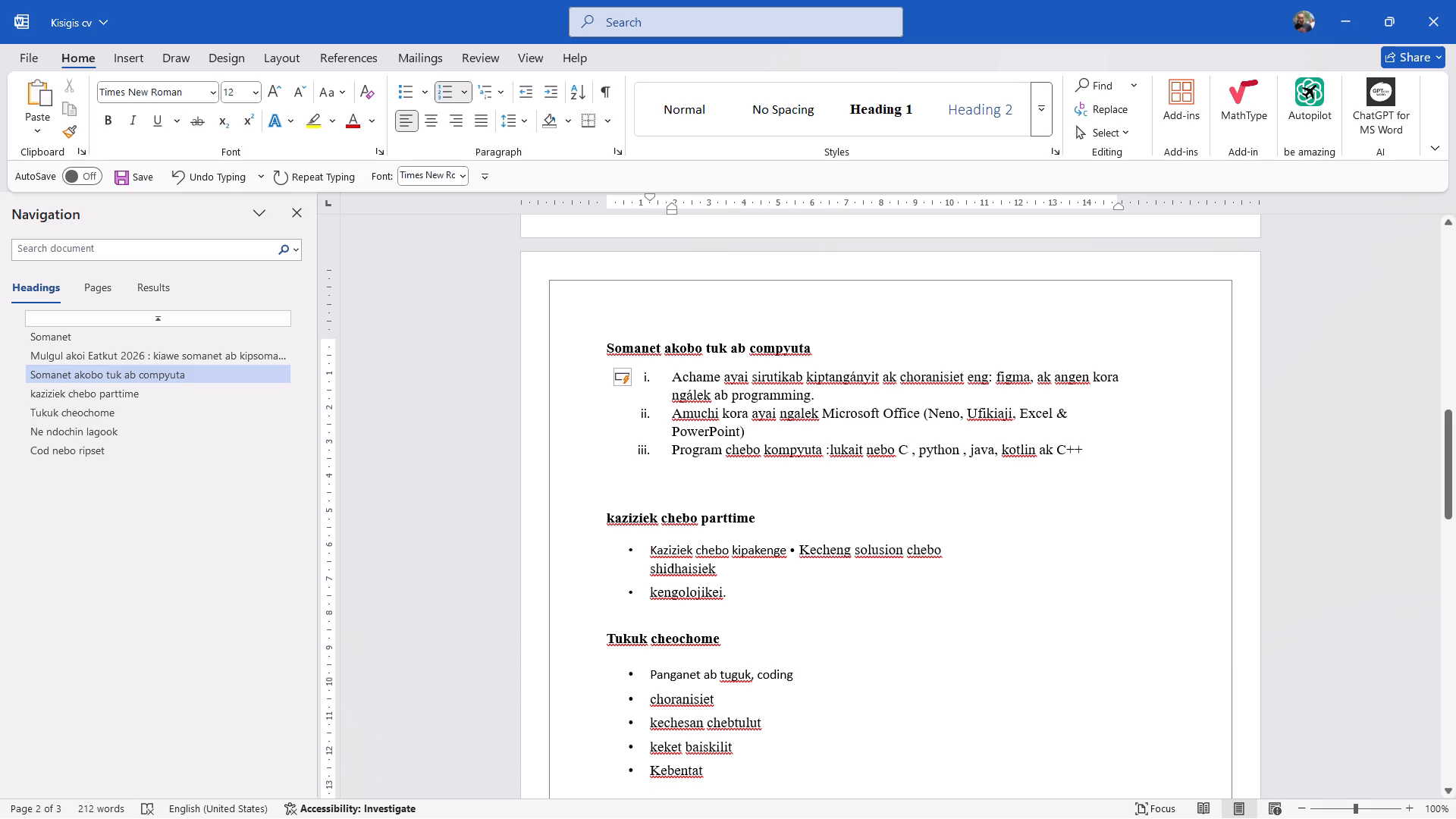
key(BackSpace)
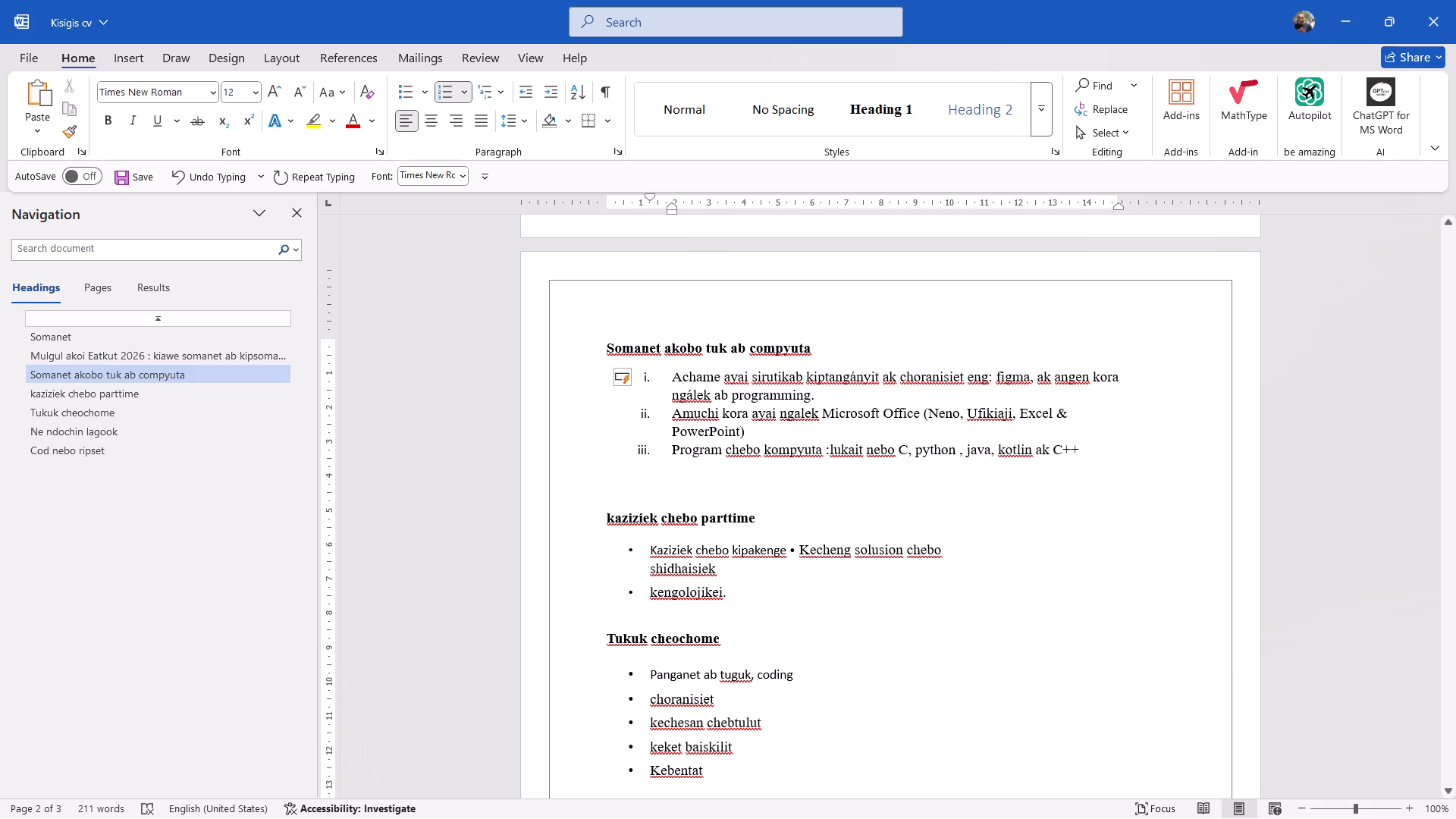
scroll(805, 464, down, 2)
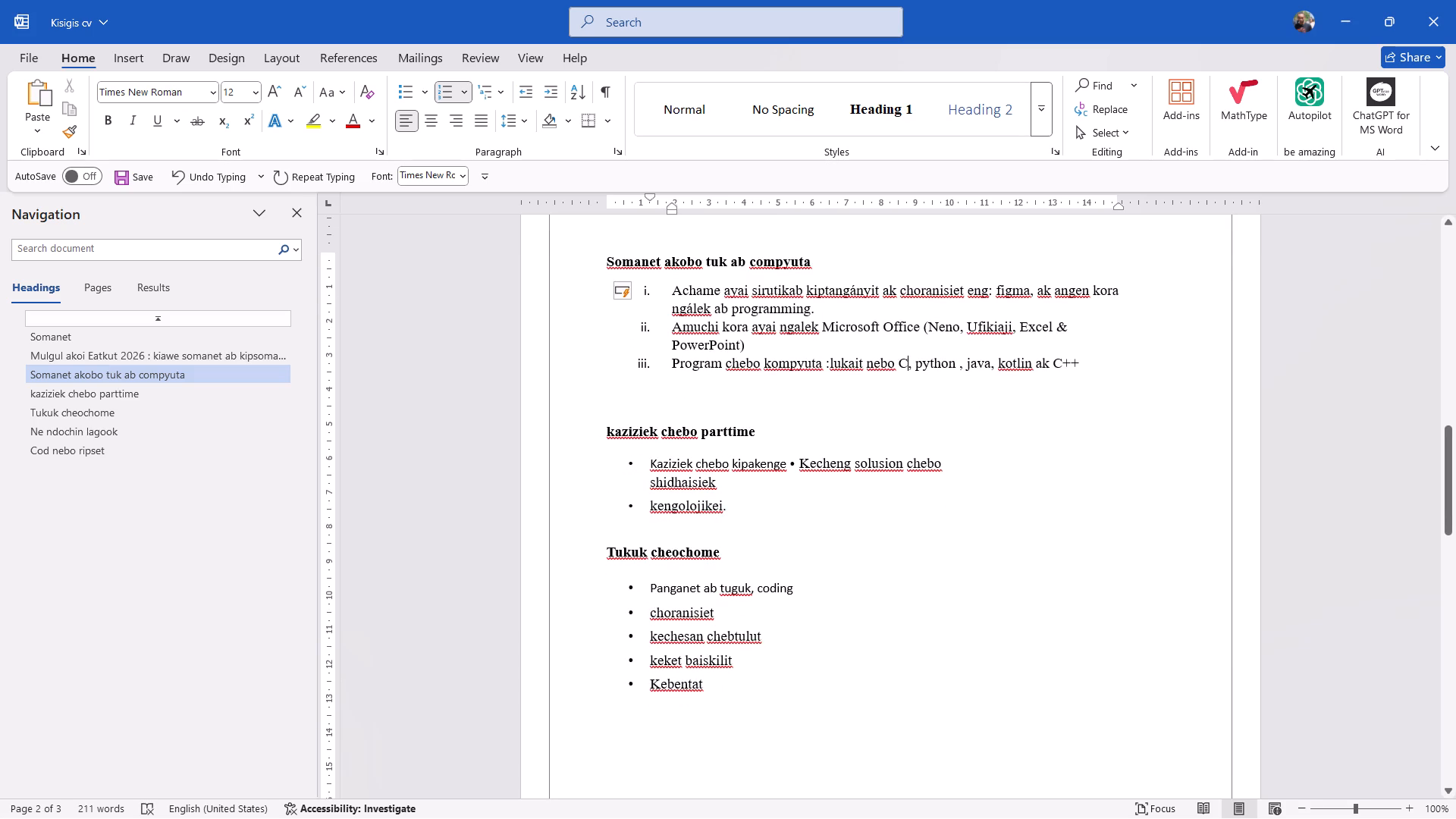
click(1087, 359)
key(period)
Change the heading "kaziziek chebo parttime" to "kaziziek chebo saisyek alak".
scroll(711, 416, down, 2)
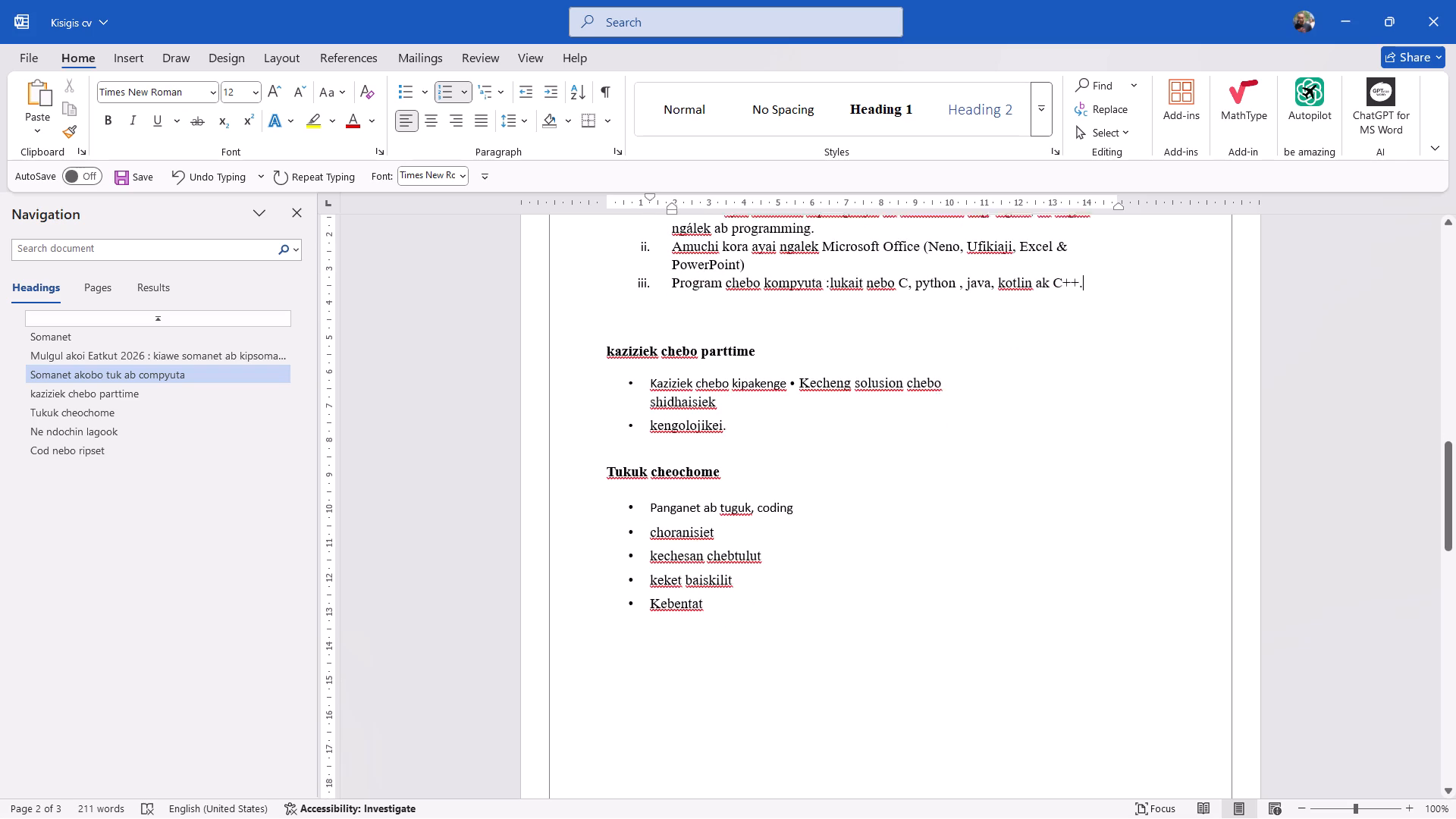
click(755, 346)
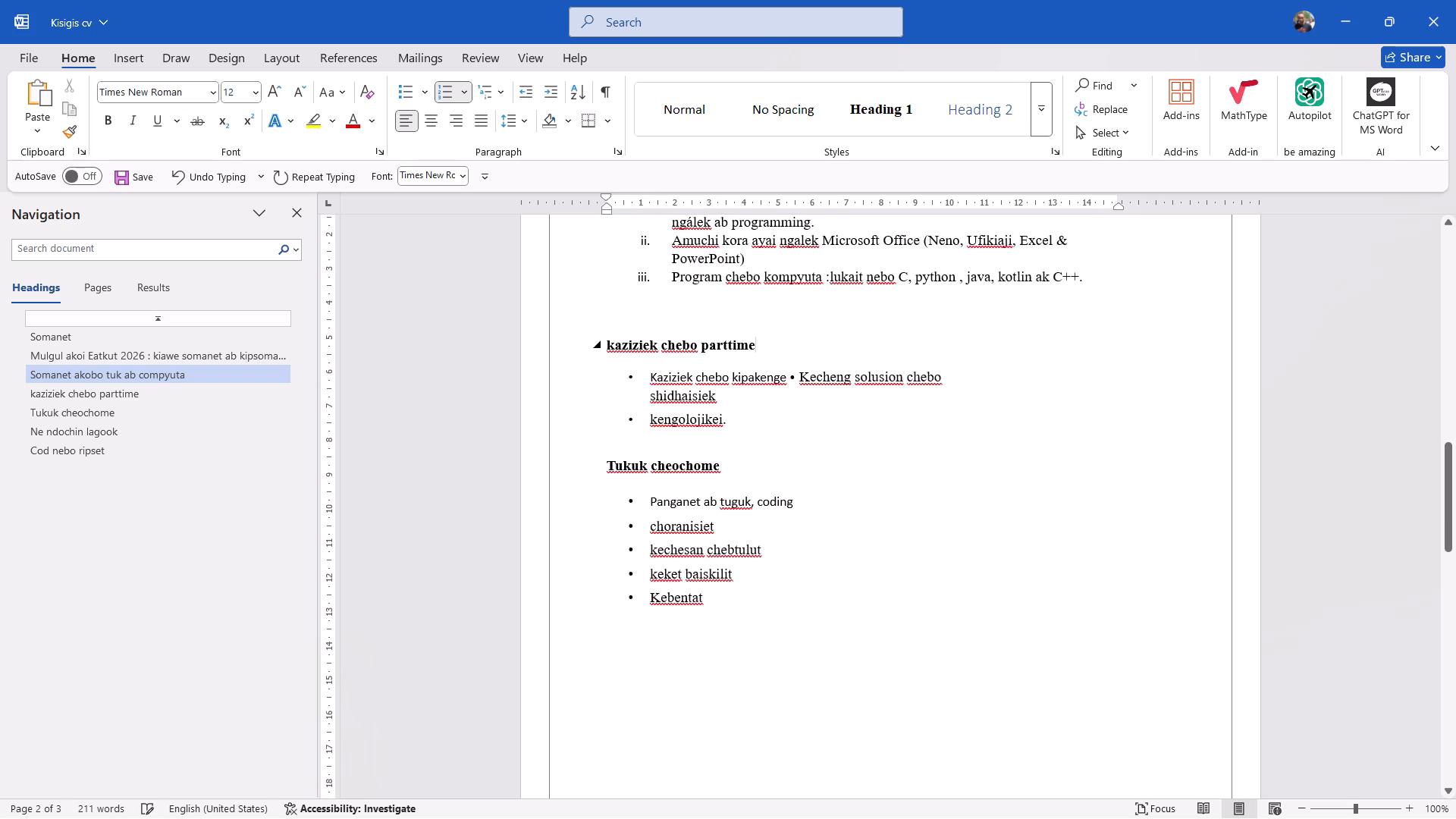
key(BackSpace)
key(BackSpace)
key(BackSpace)
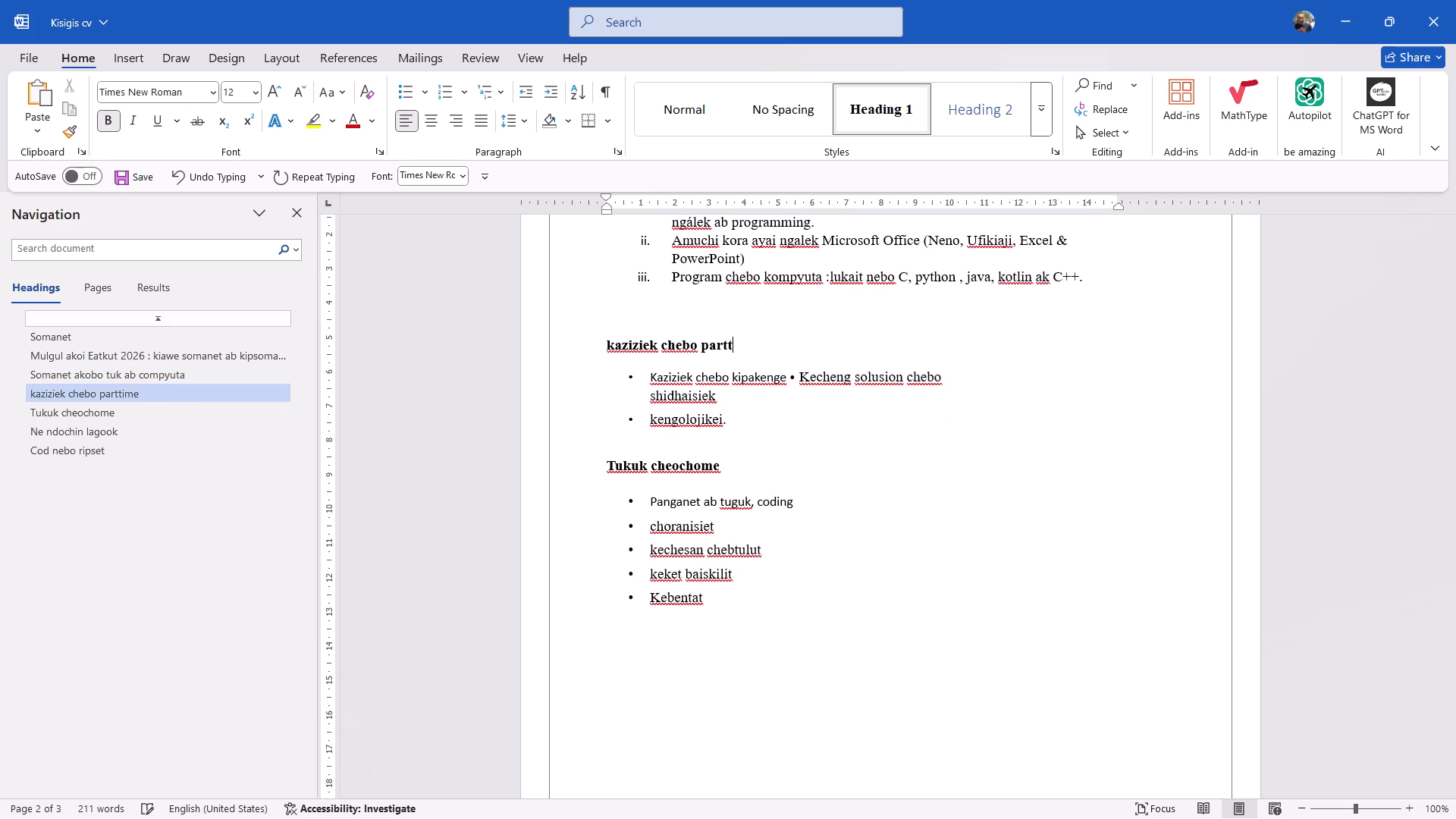
key(BackSpace)
key(BackSpace)
key(BackSpace)
key(BackSpace)
key(BackSpace)
text(sai)
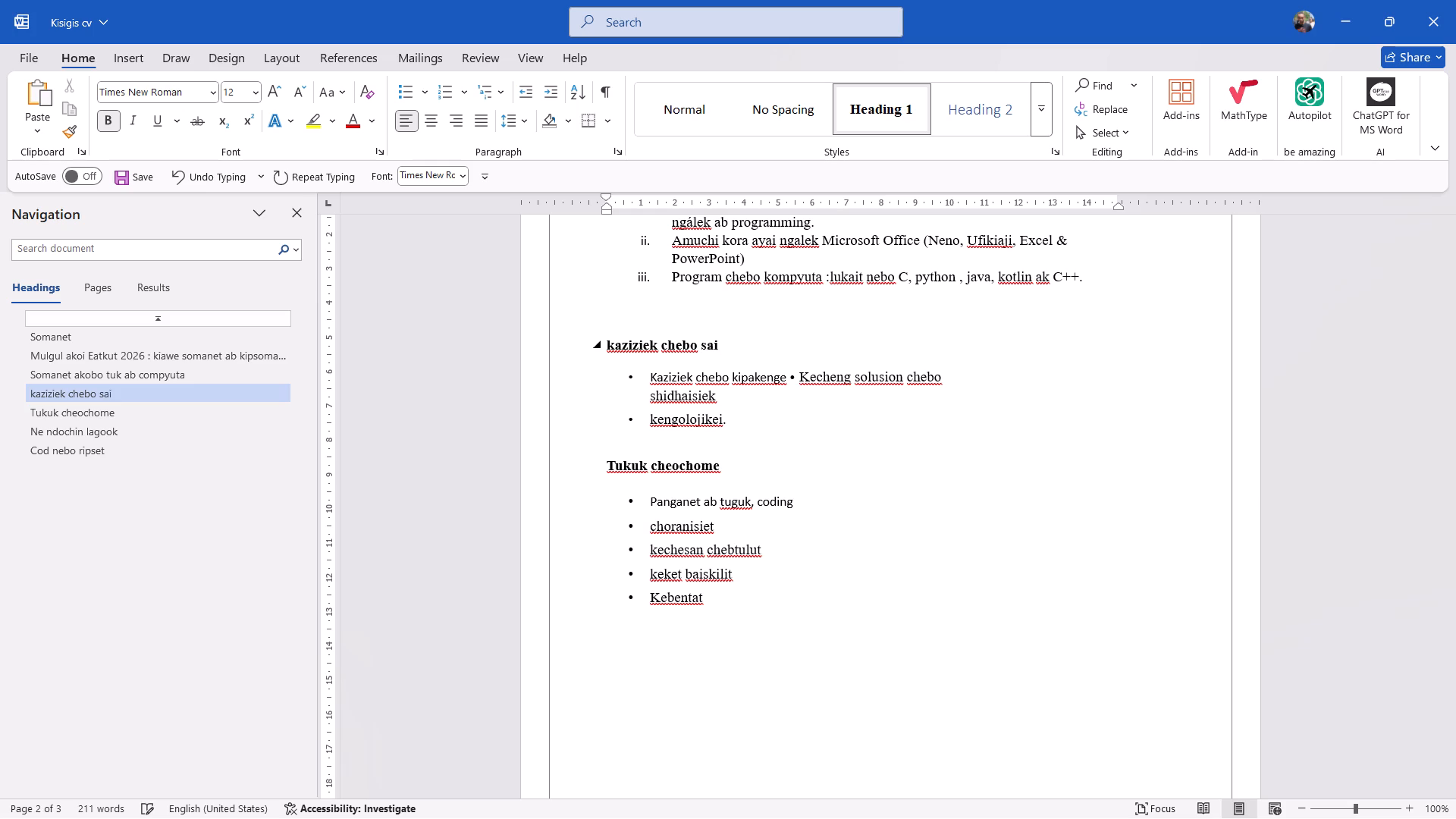
text(sye)
key(k)
key(space)
text(alak)
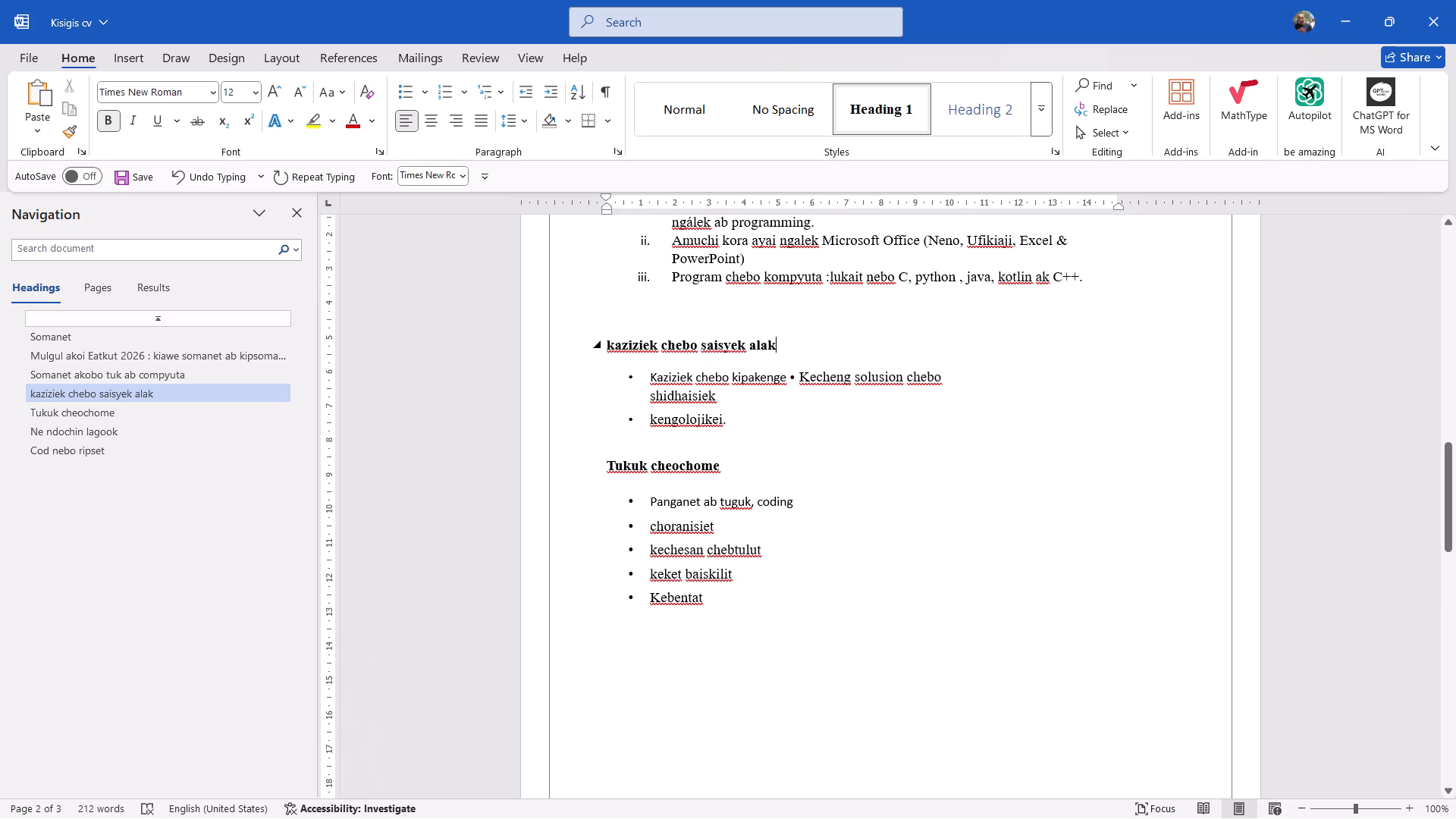
Respell the first word of the first bullet under "kaziziek chebo saisyek alak" as "Kasisiek".
click(689, 375)
key(BackSpace)
key(BackSpace)
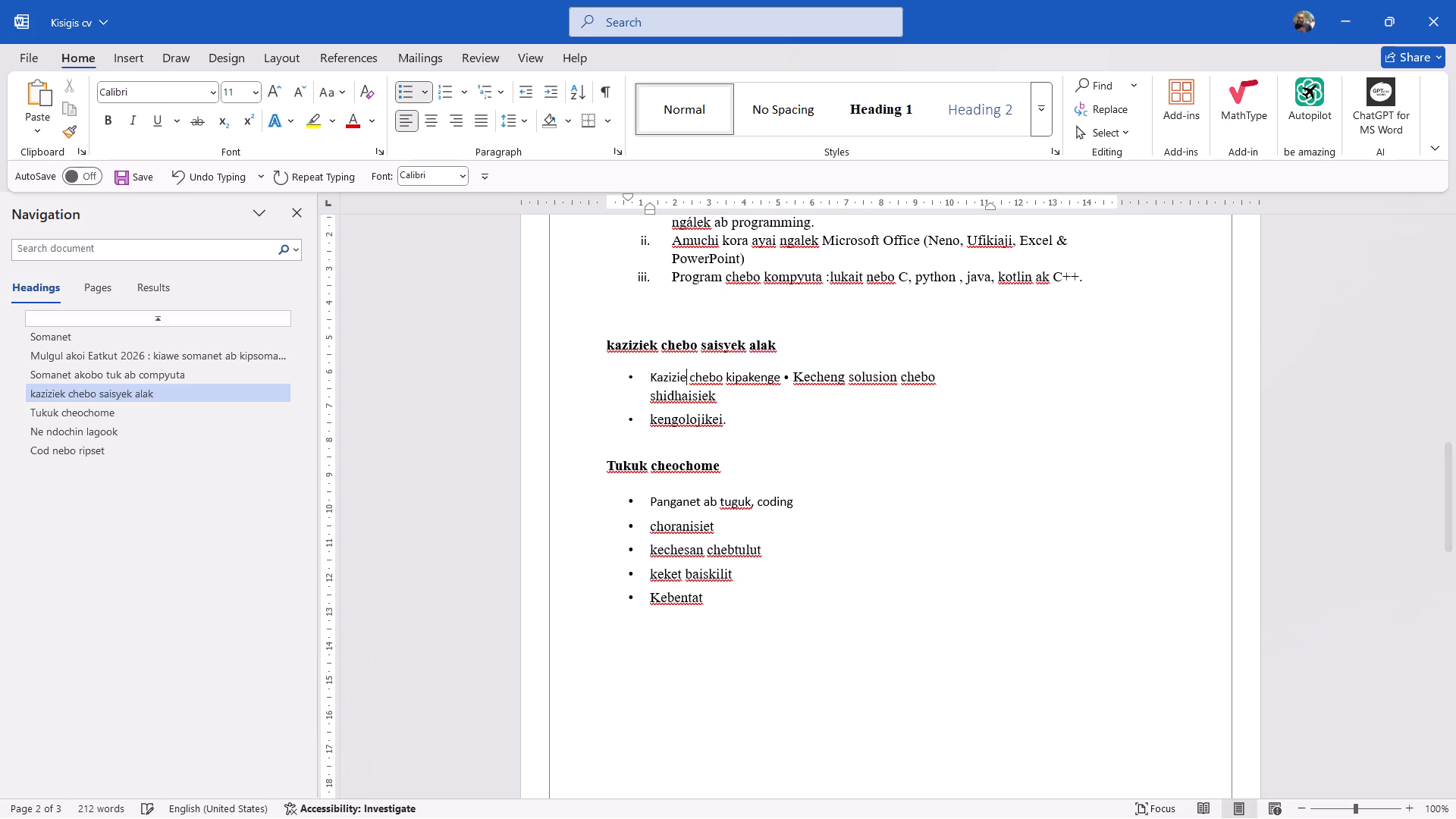
key(BackSpace)
key(BackSpace)
key(BackSpace)
key(BackSpace)
text(sisiek)
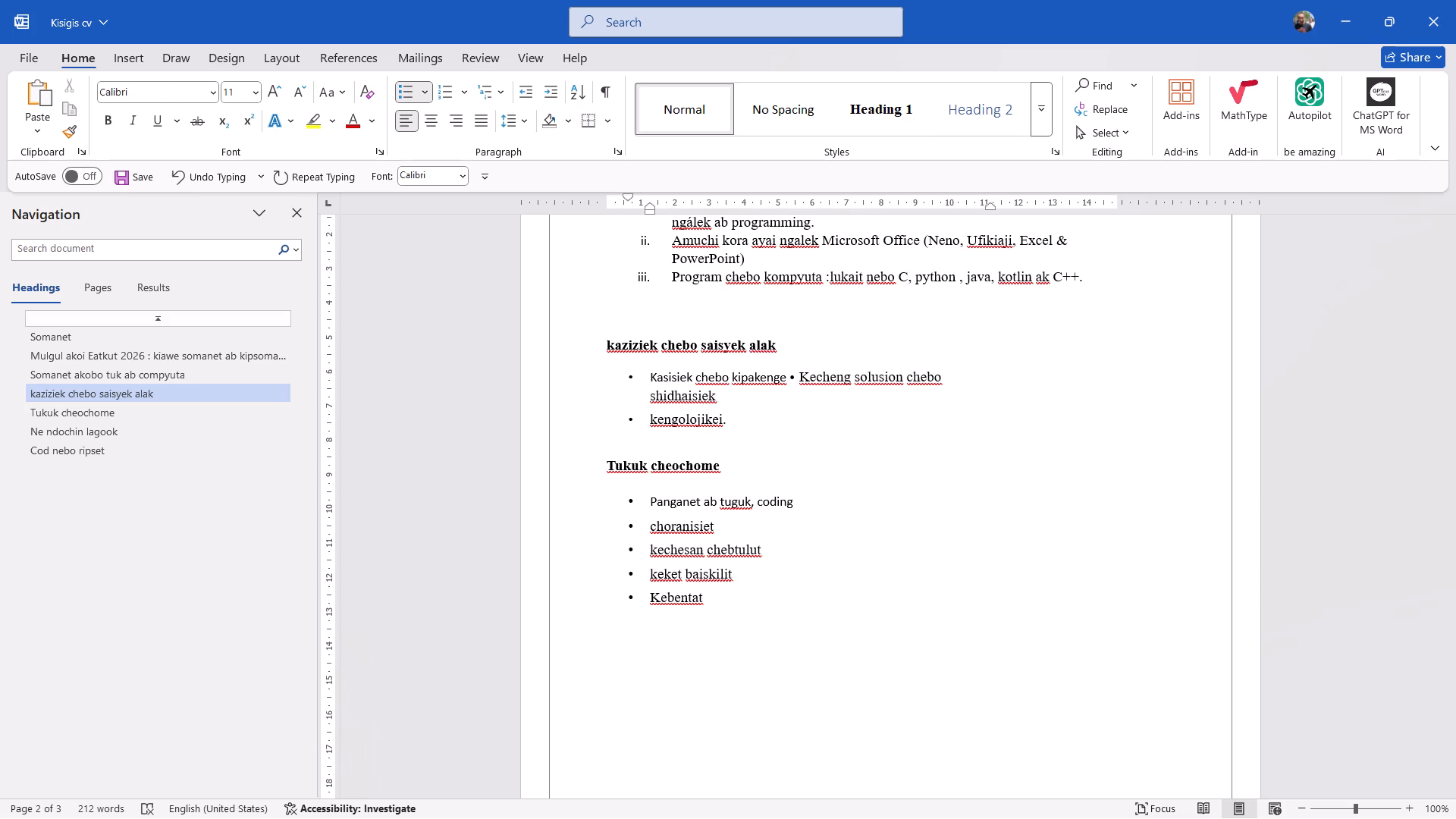
Split "Kecheng solusion chebo shidhaisiek" onto its own line after "Kasisiek chebo kipakenge" and delete its stray bullet character.
click(786, 375)
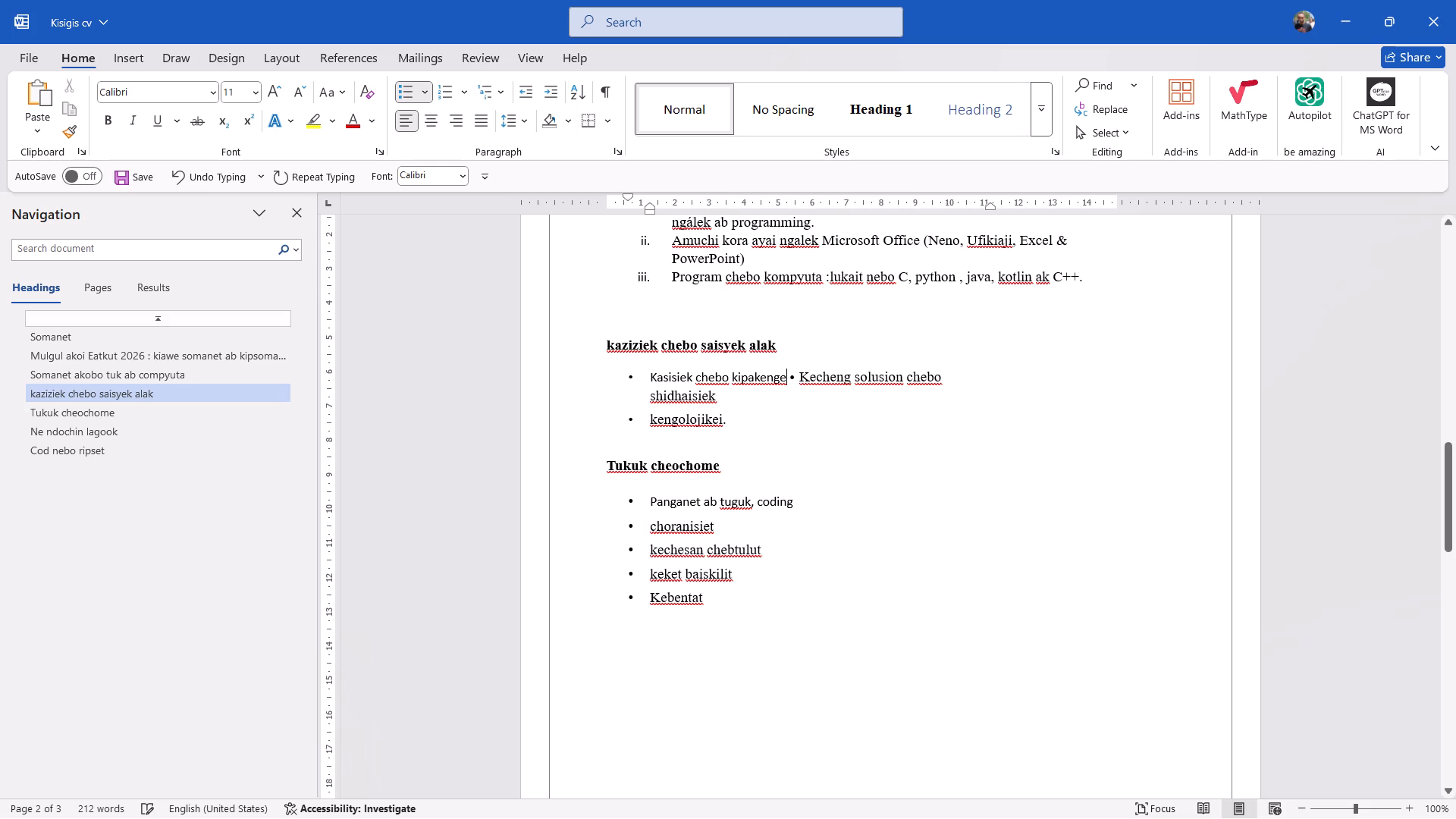
key(Return)
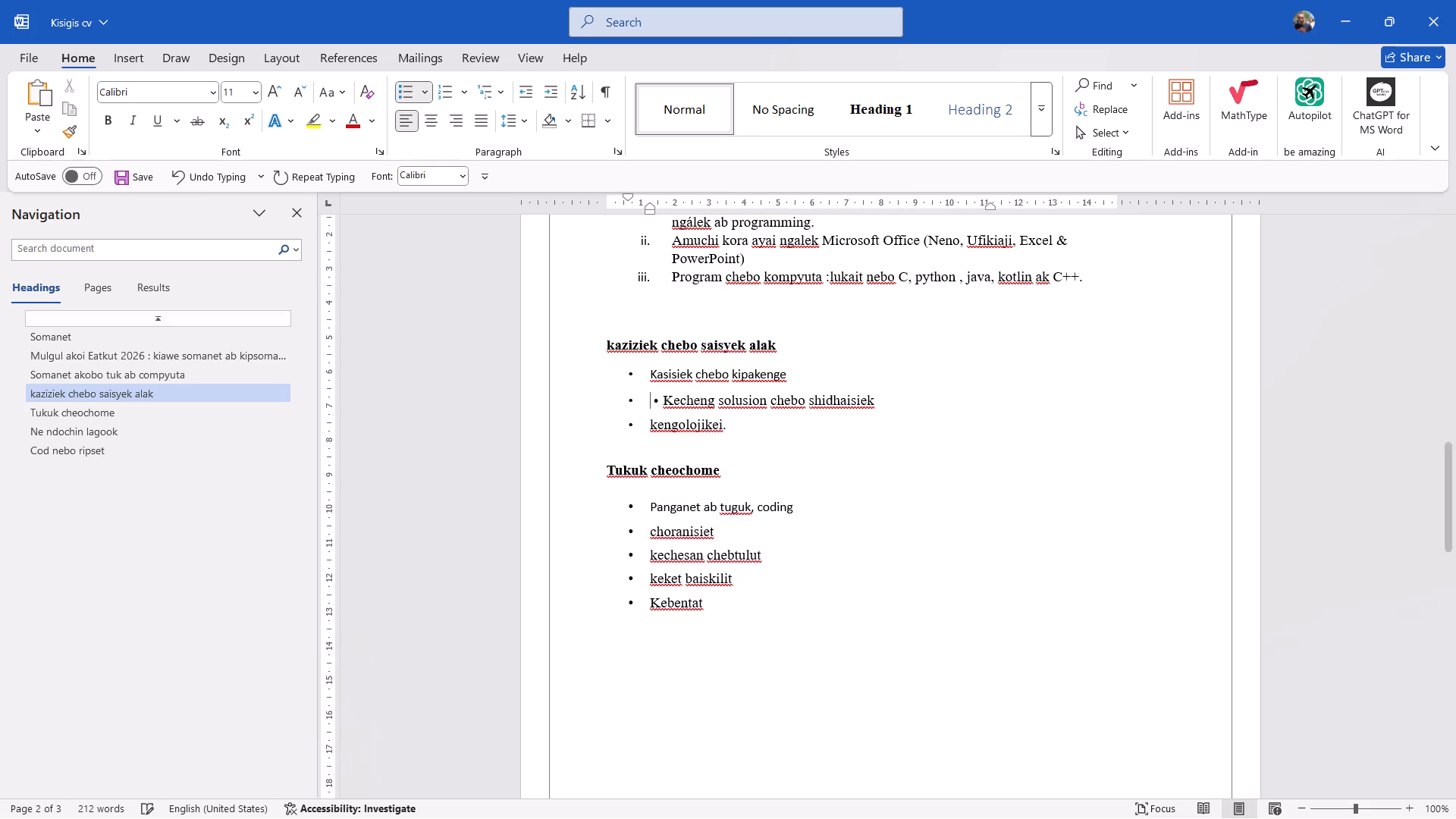
key(BackSpace)
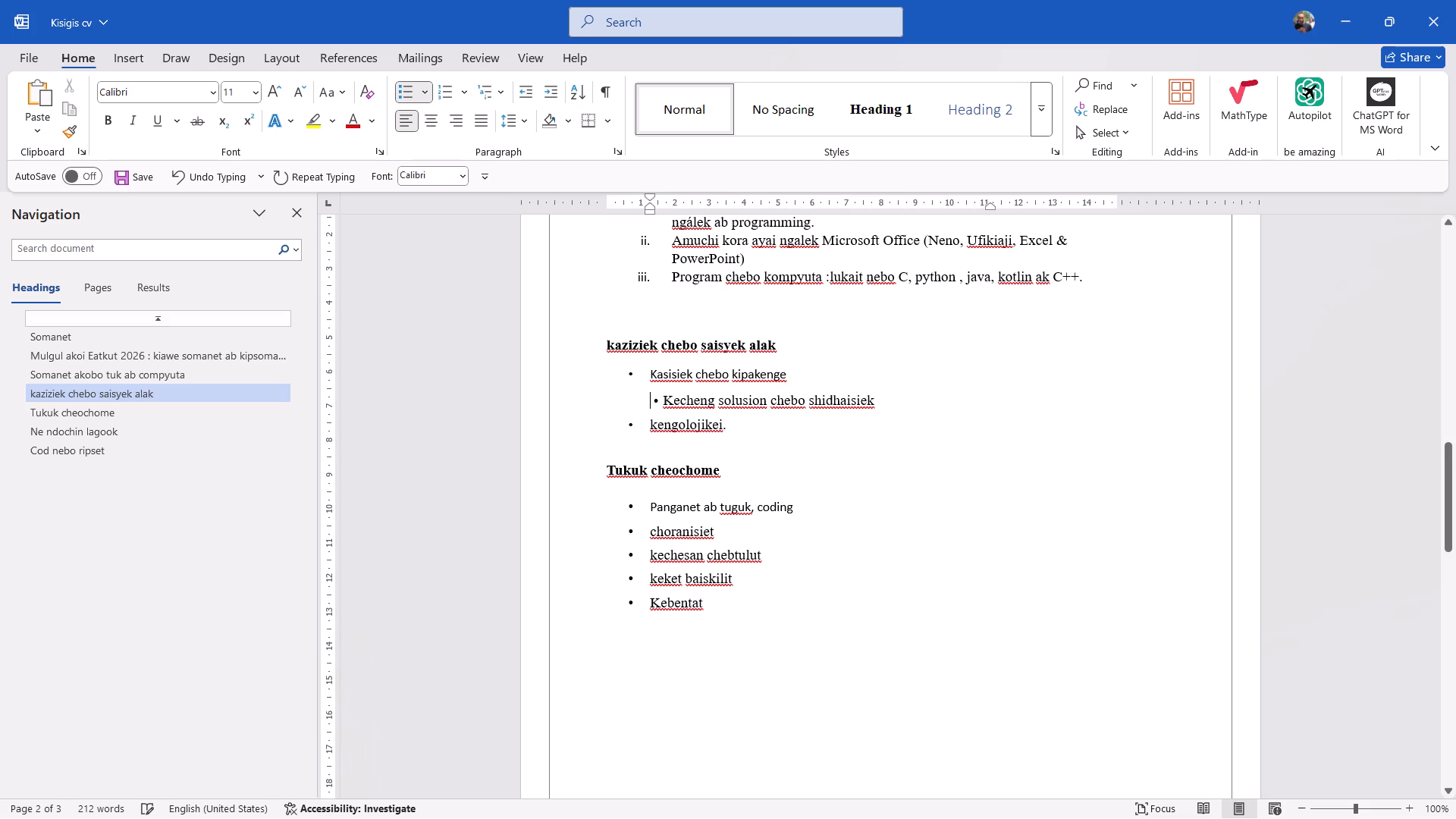
key(BackSpace)
drag(752, 431, 639, 409)
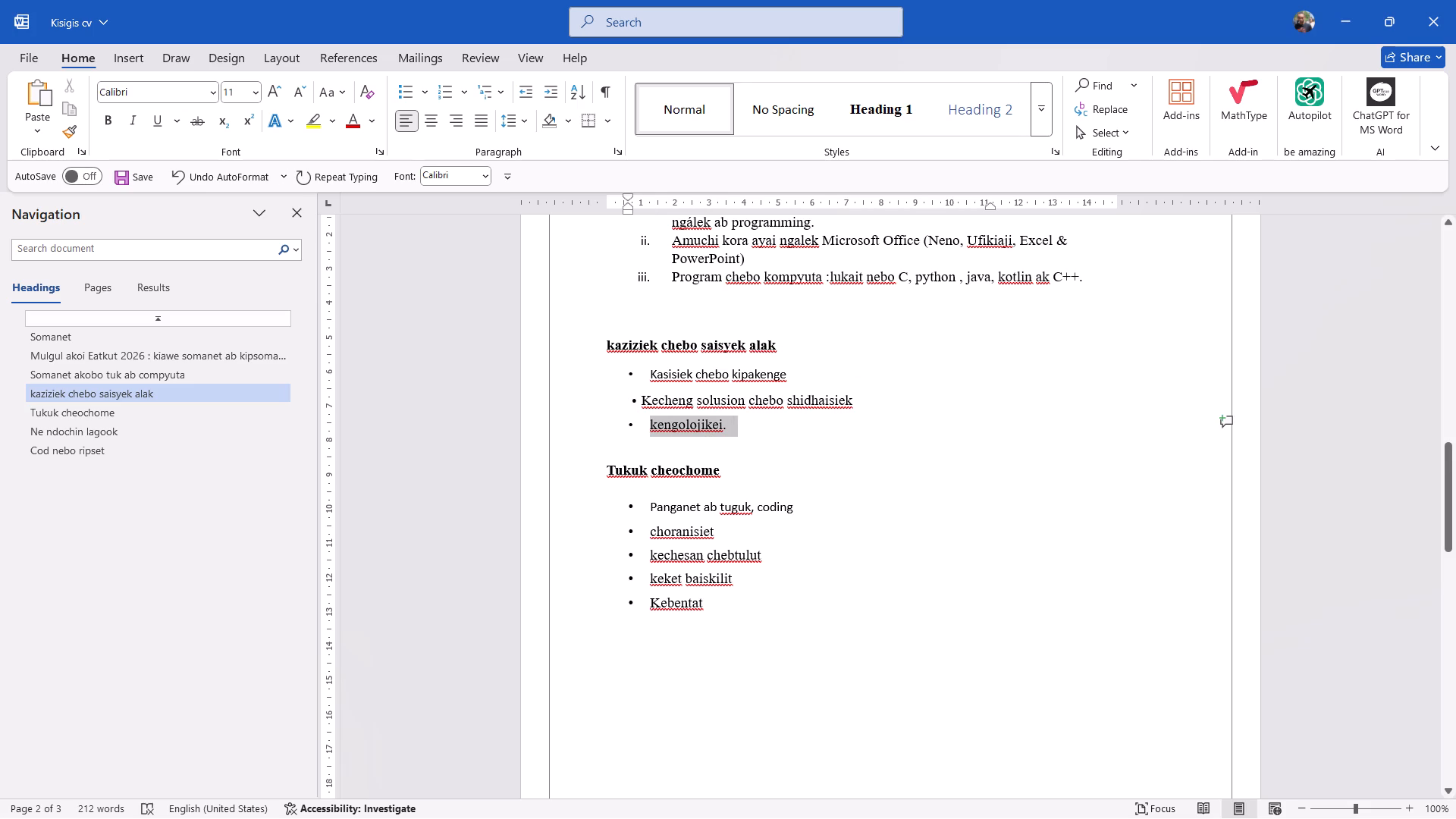
drag(639, 409, 613, 376)
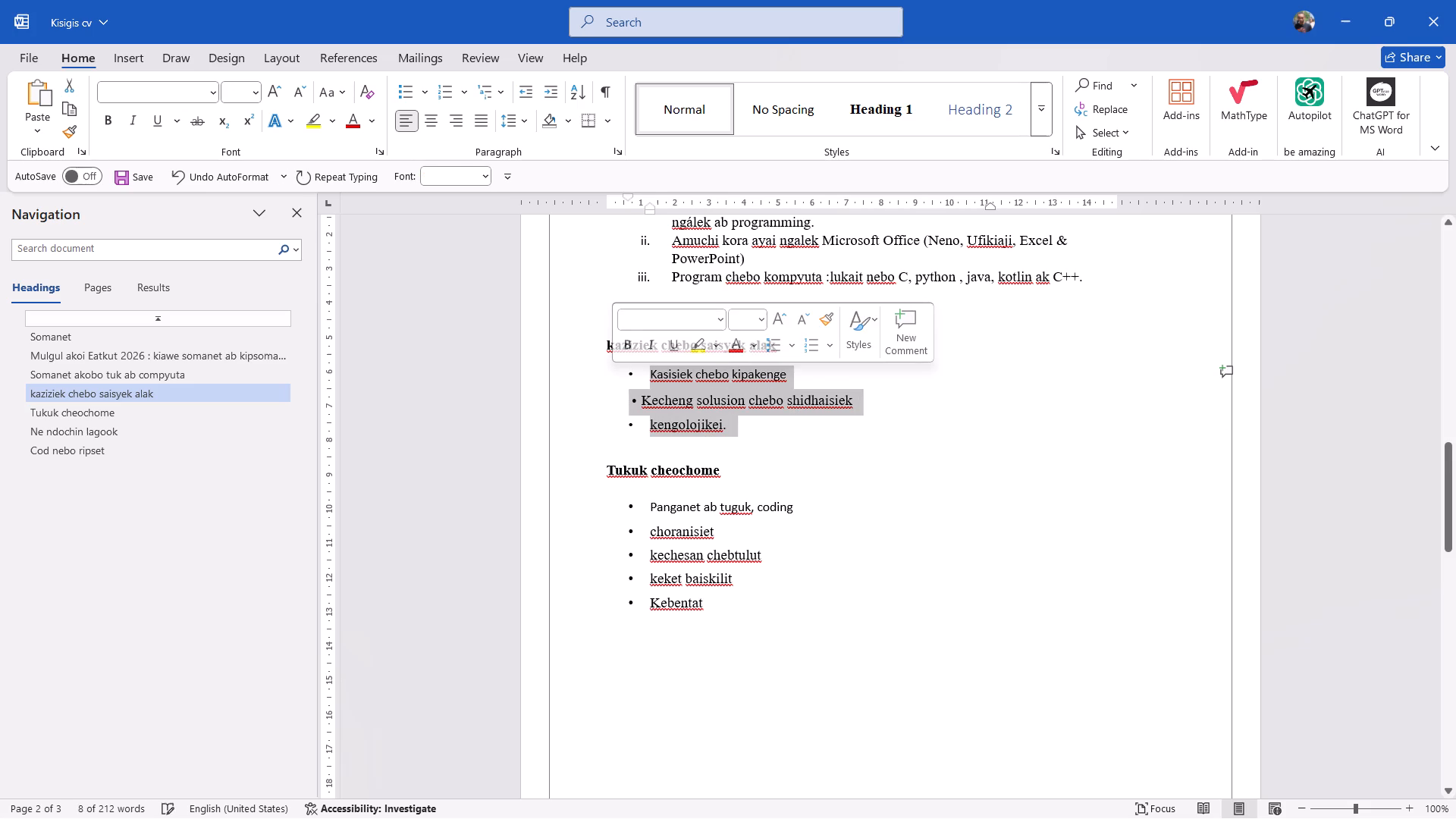
click(637, 398)
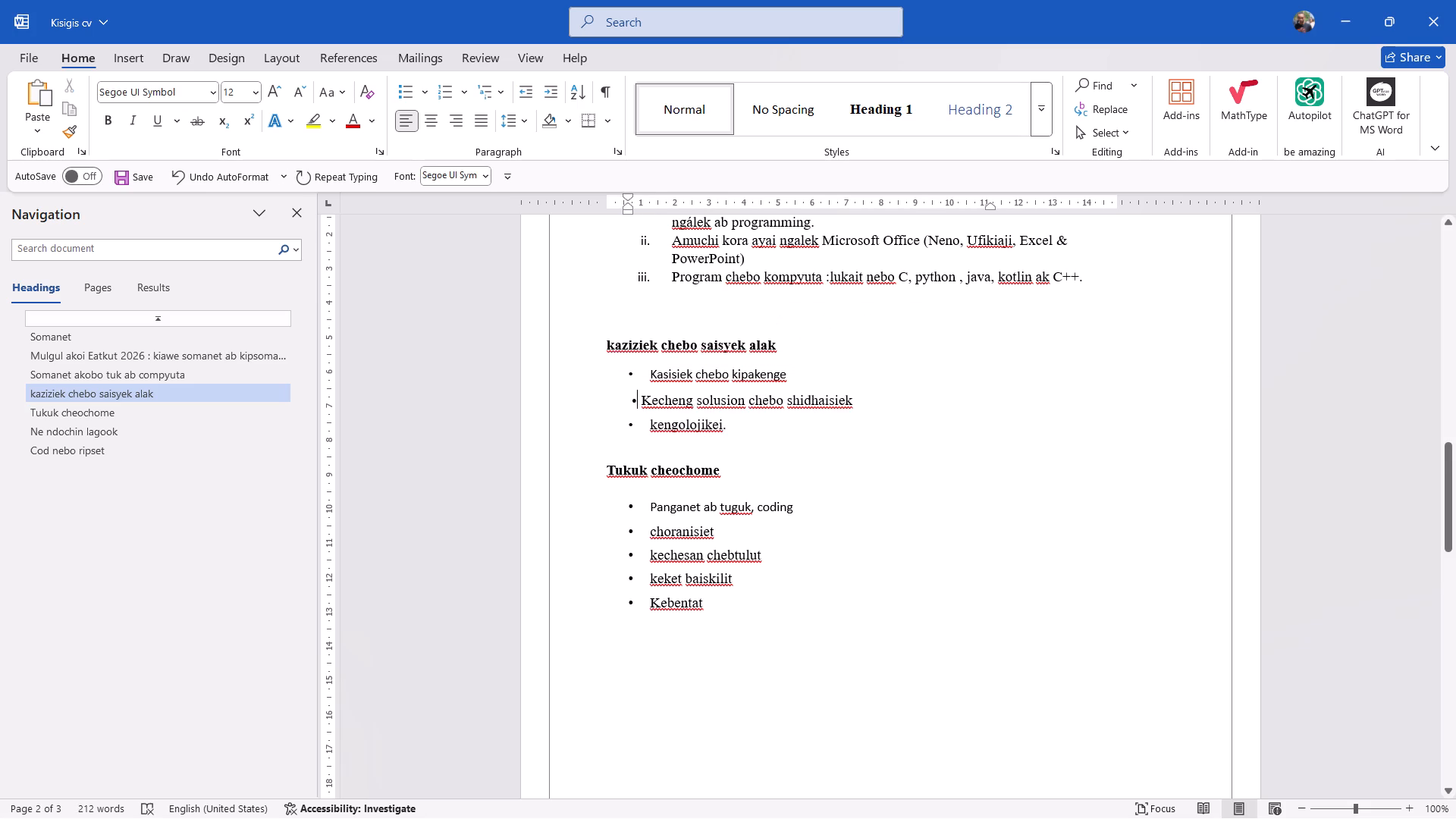
key(BackSpace)
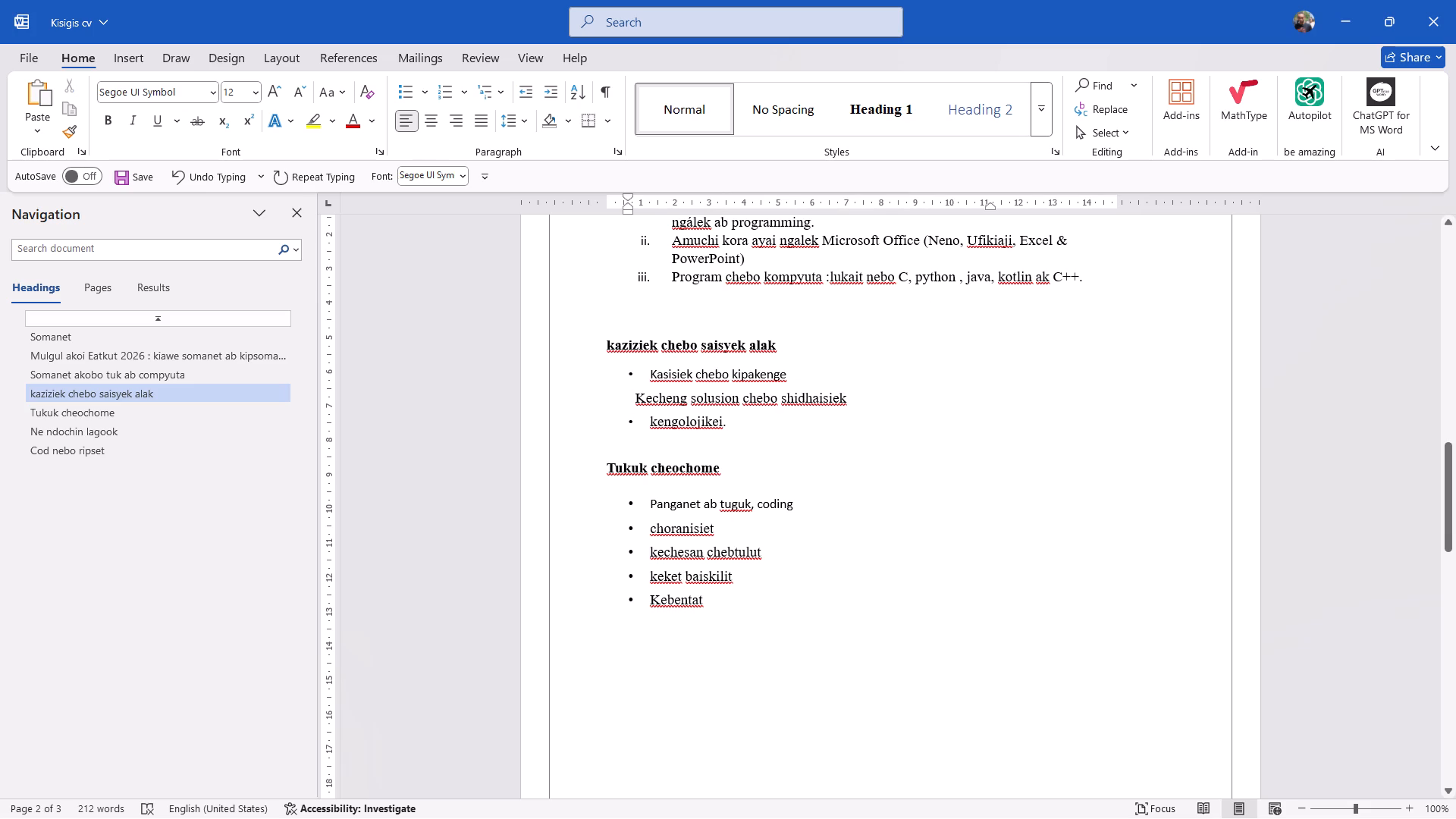
Clear the bullets and indents from the three lines under "kaziziek chebo saisyek alak" and number them with lowercase Roman numerals (i., ii., iii.).
click(650, 379)
key(BackSpace)
key(BackSpace)
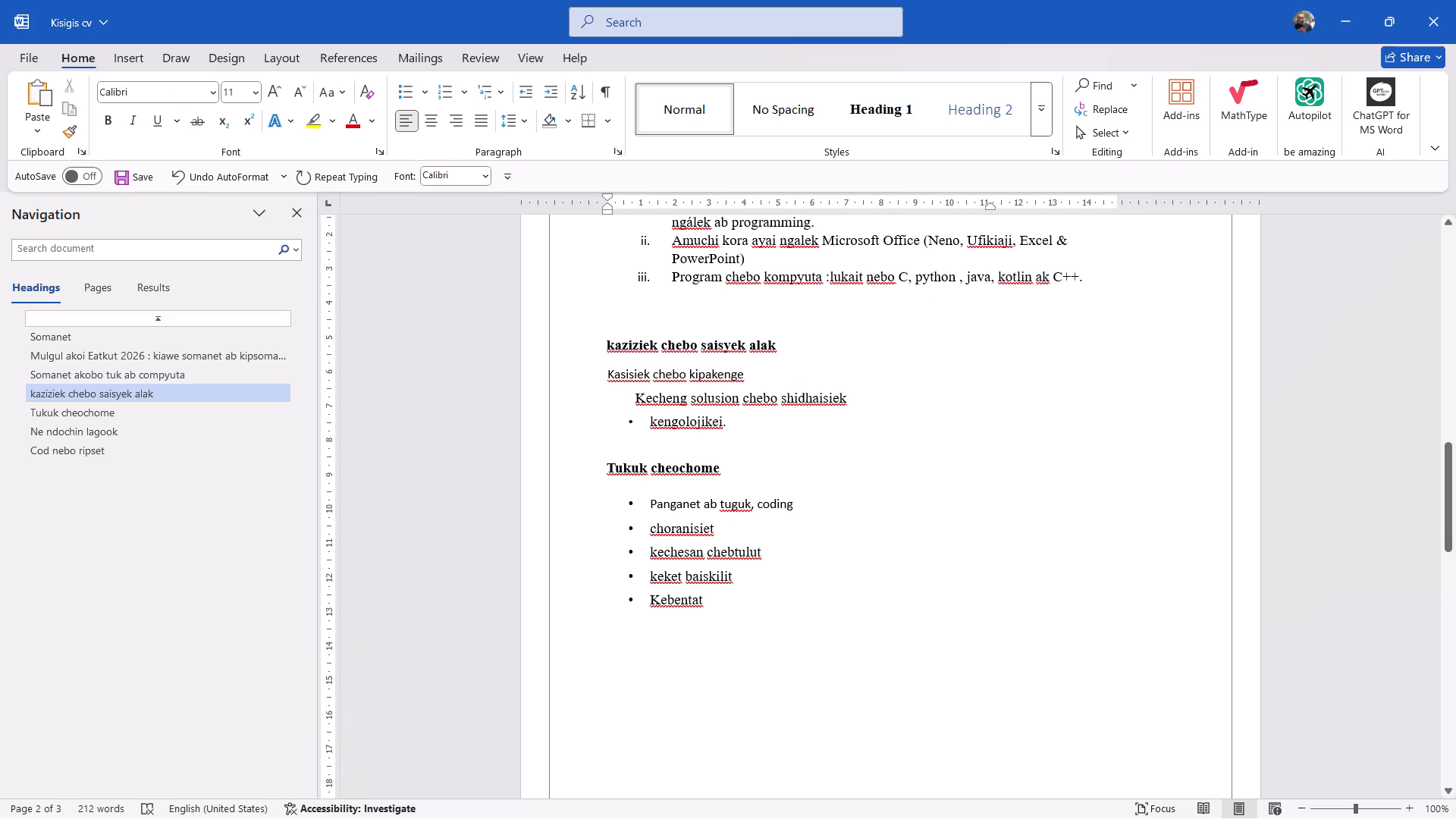
click(634, 402)
key(BackSpace)
key(BackSpace)
key(BackSpace)
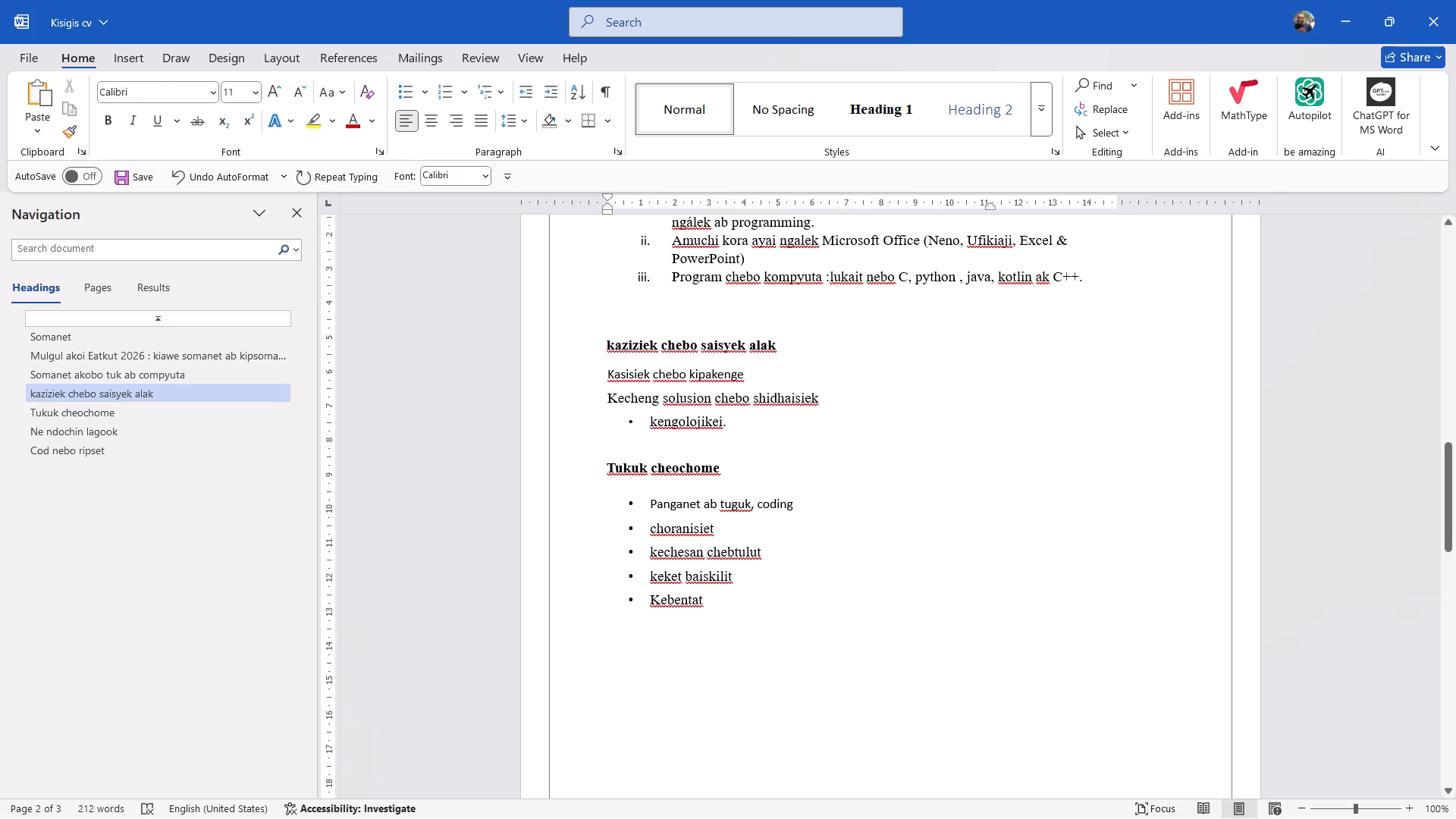
click(651, 424)
key(BackSpace)
key(BackSpace)
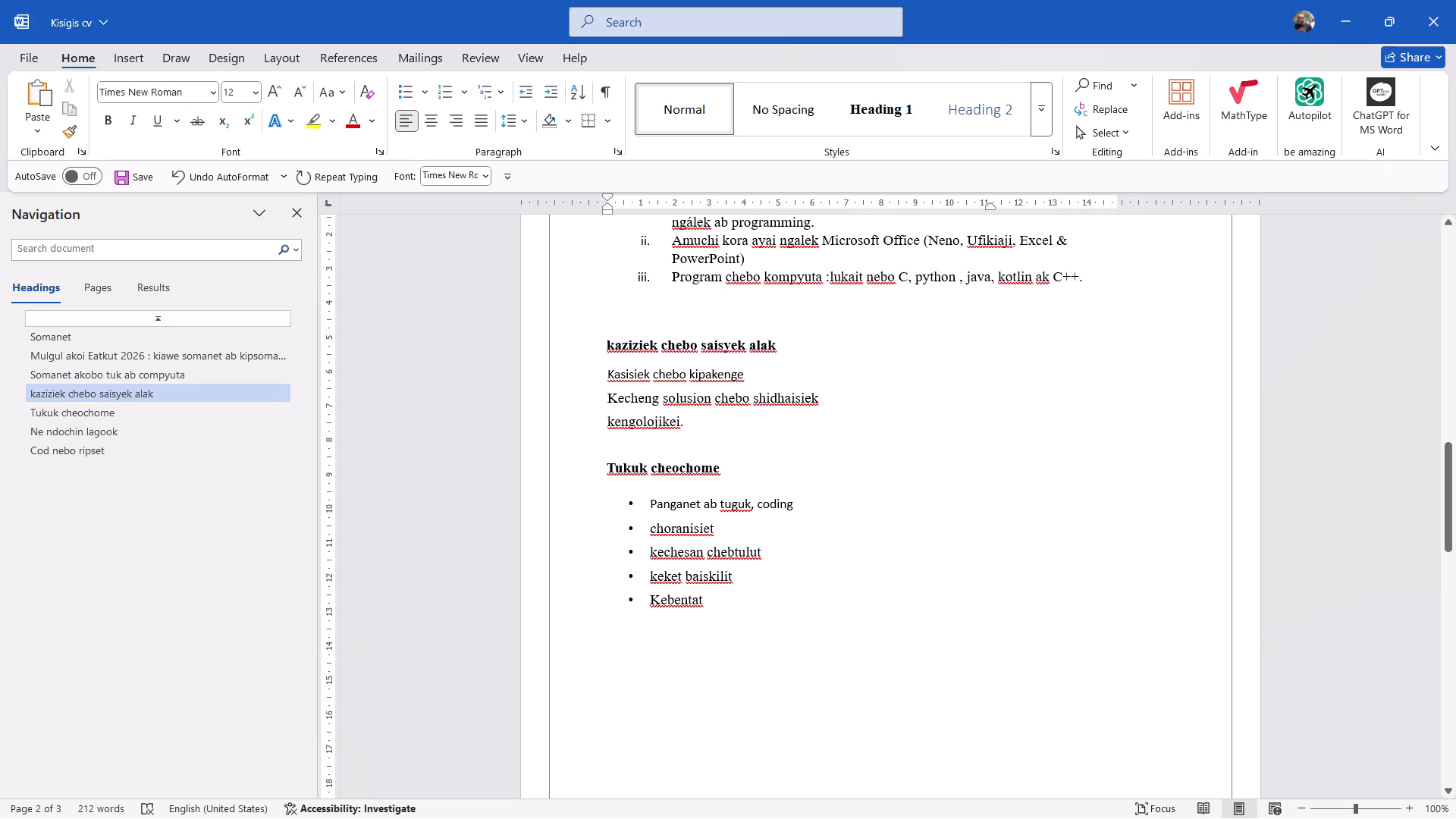
drag(604, 372, 704, 420)
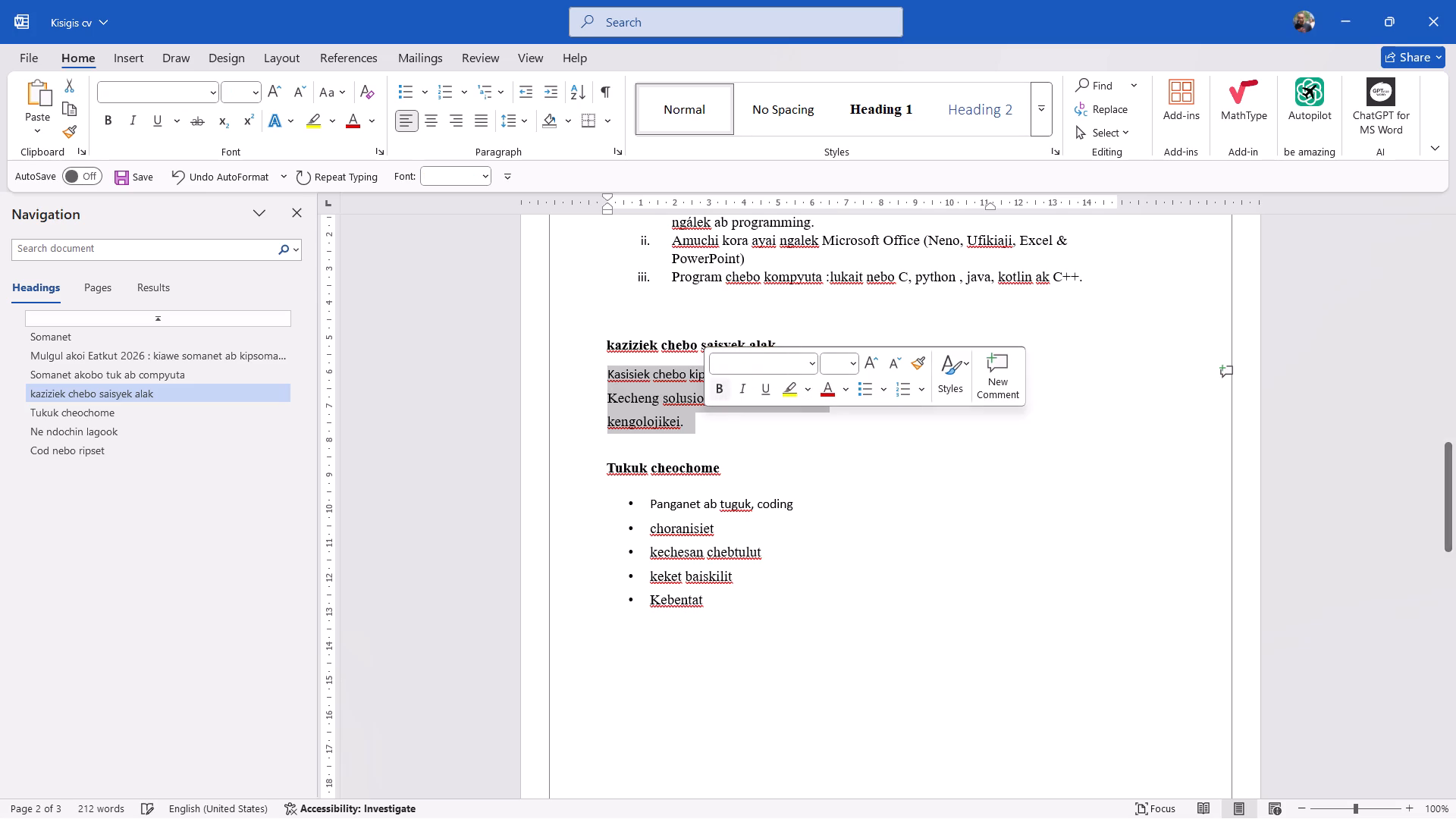
click(921, 393)
click(934, 496)
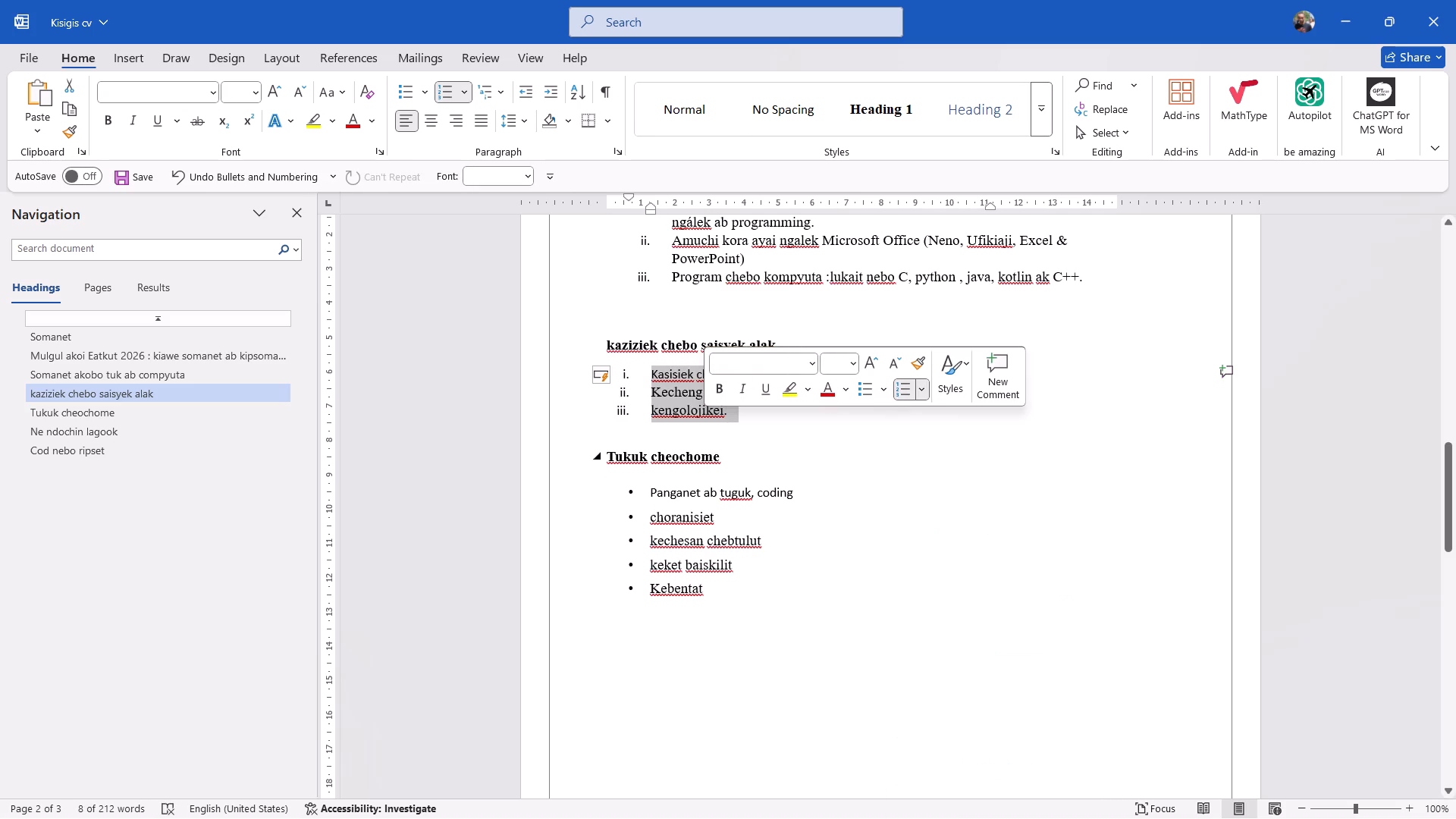
Replace the word "solusion" with "walutyet" in item ii under "kaziziek chebo saisyek alak".
click(769, 426)
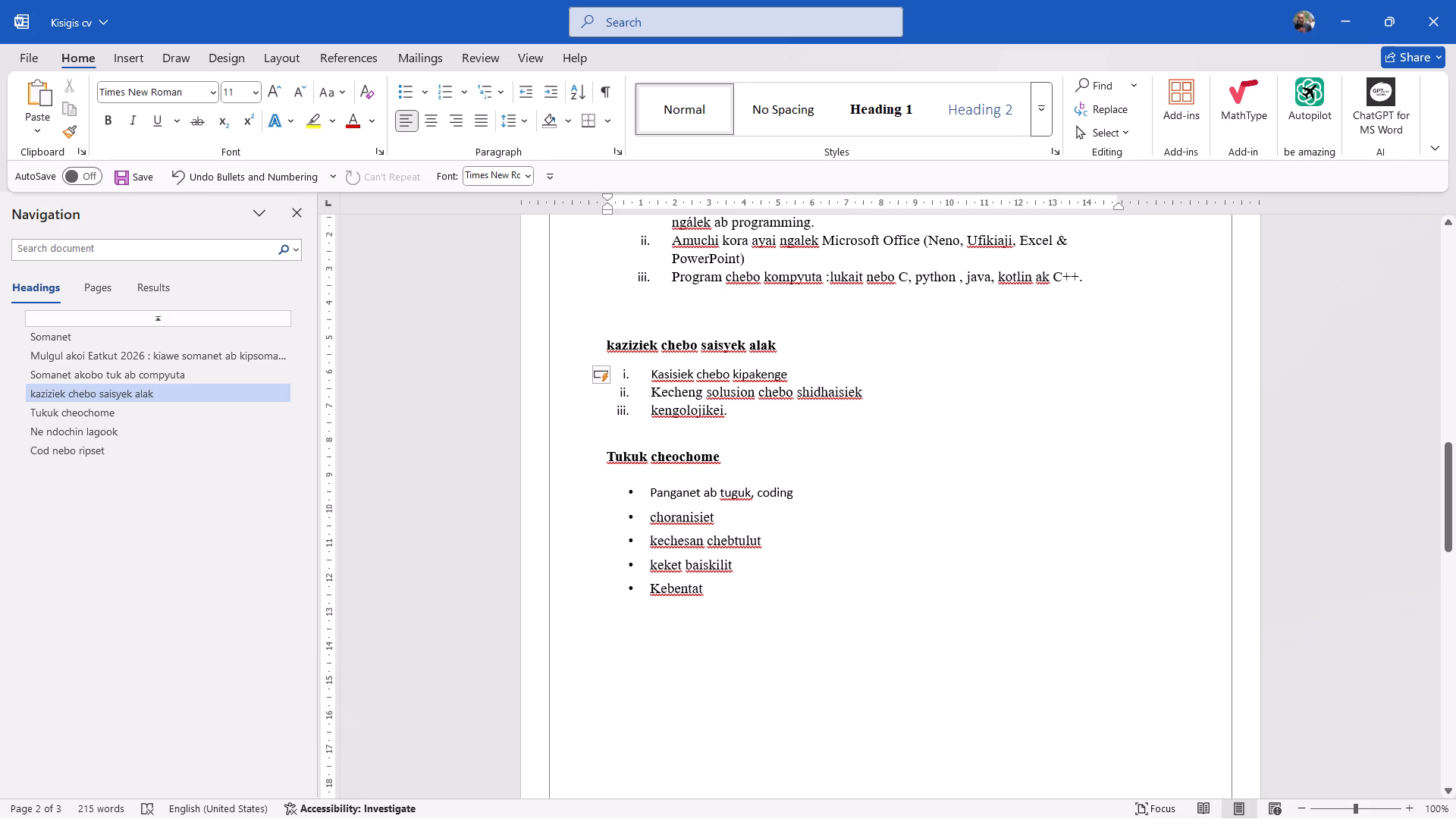
drag(758, 394, 720, 391)
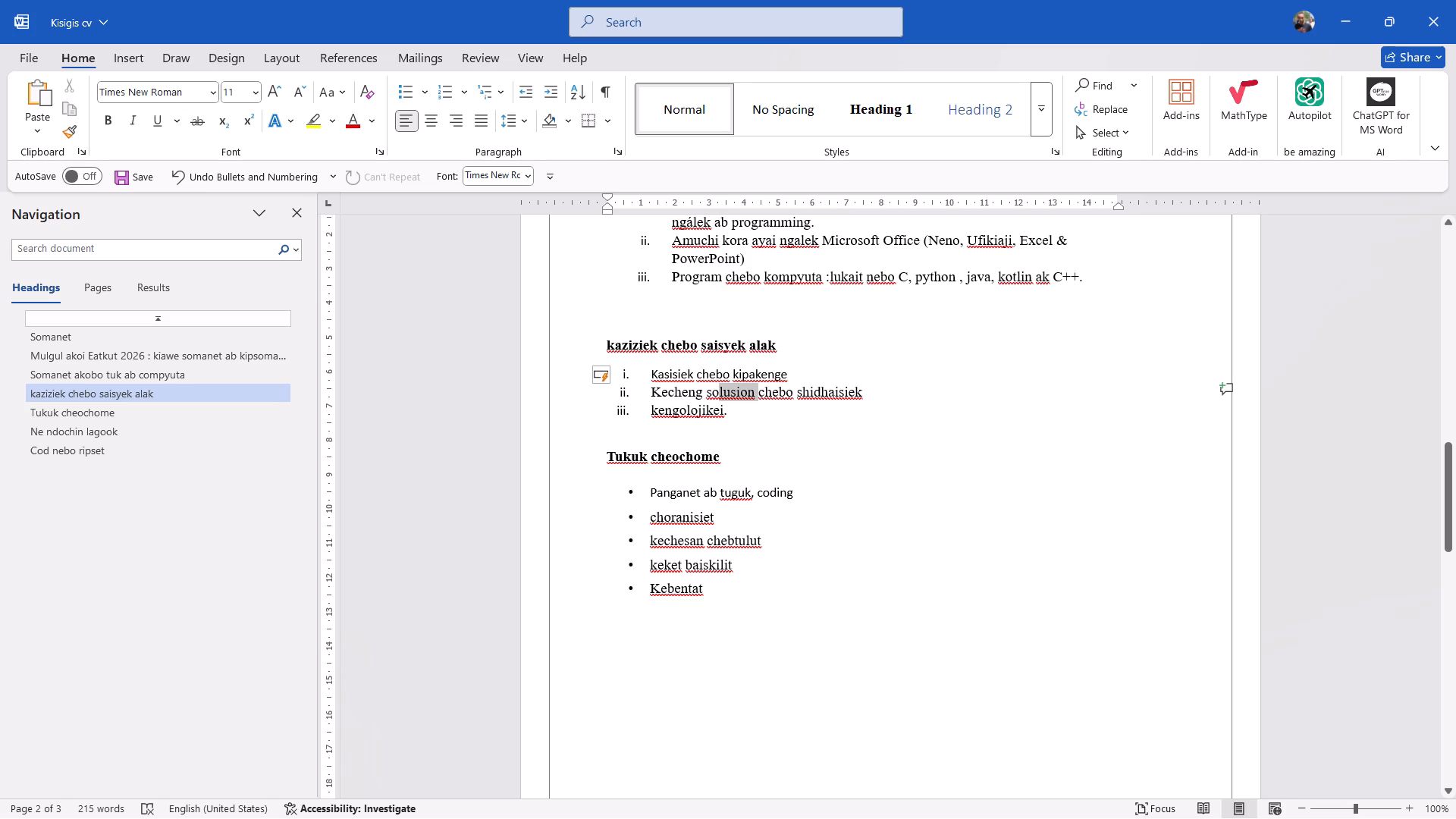
drag(720, 391, 711, 391)
click(711, 391)
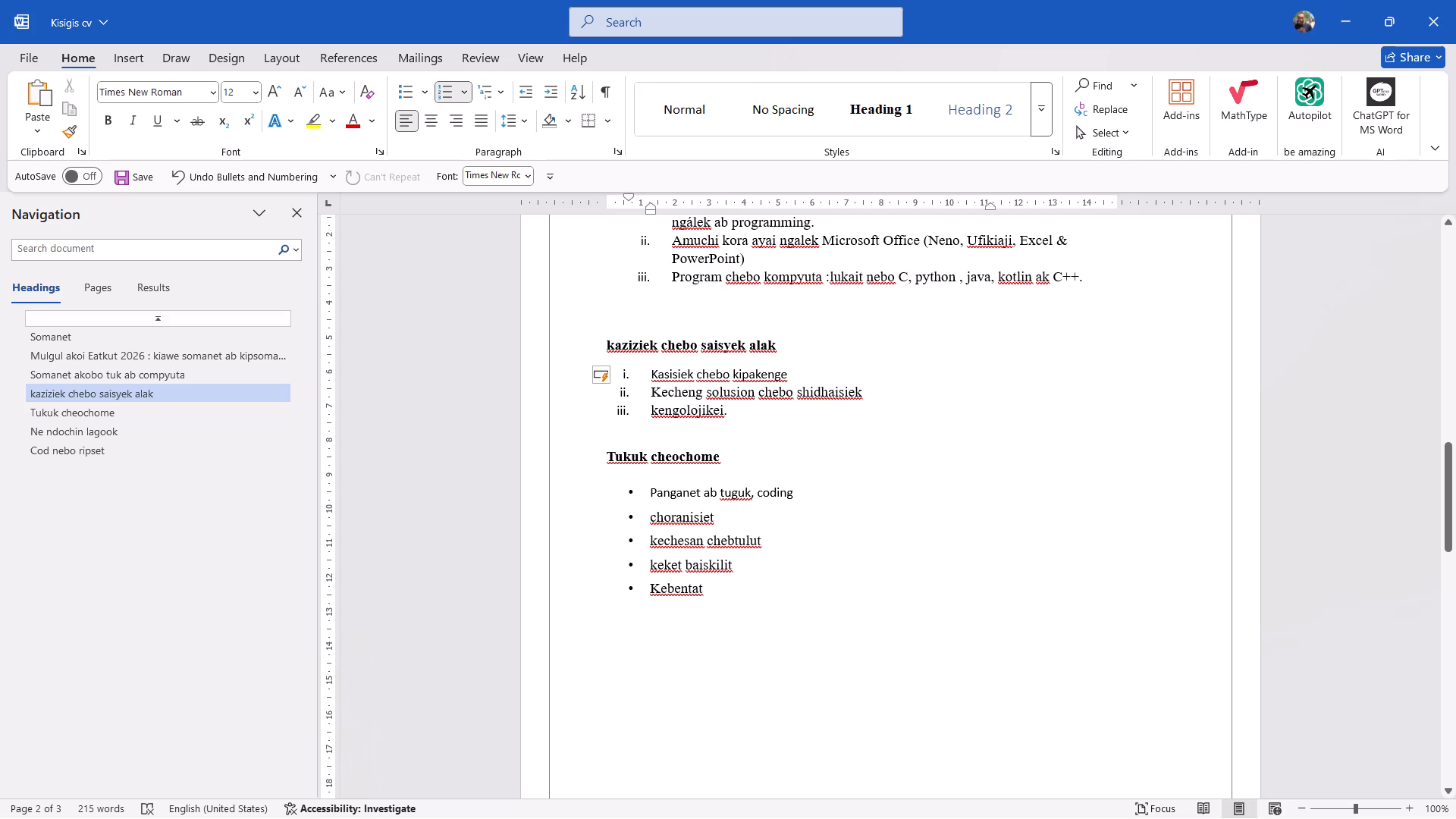
drag(752, 395, 705, 394)
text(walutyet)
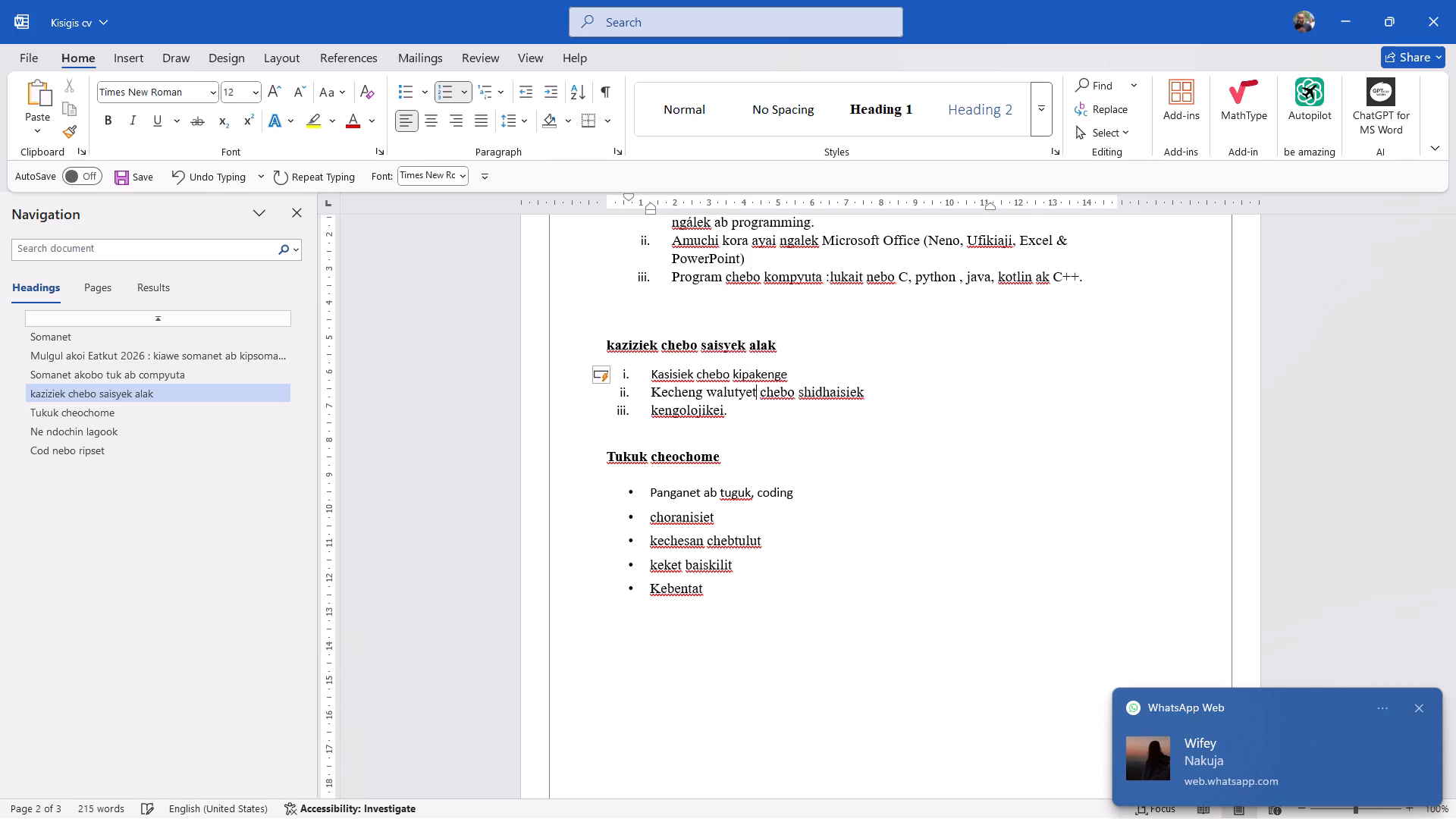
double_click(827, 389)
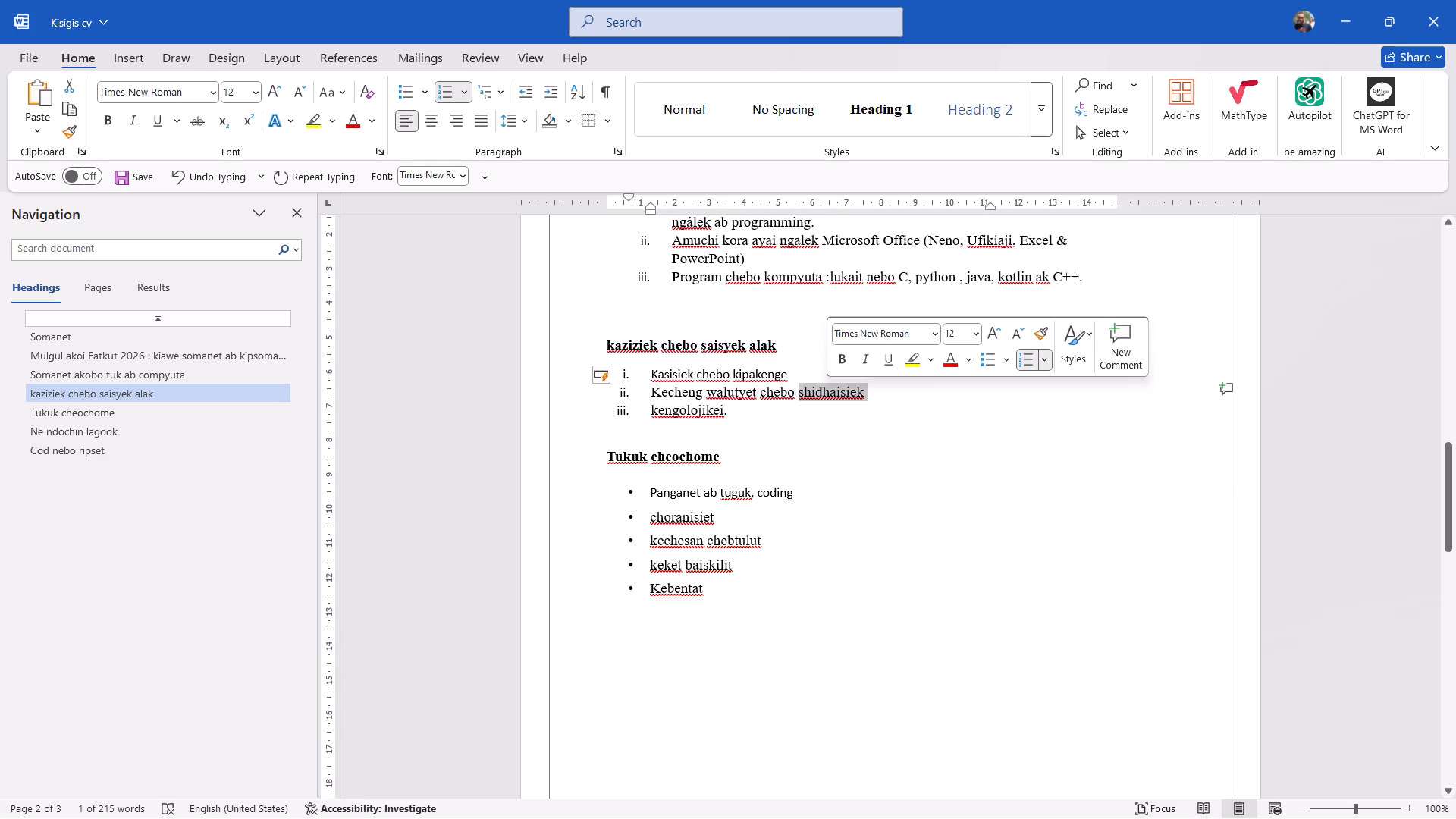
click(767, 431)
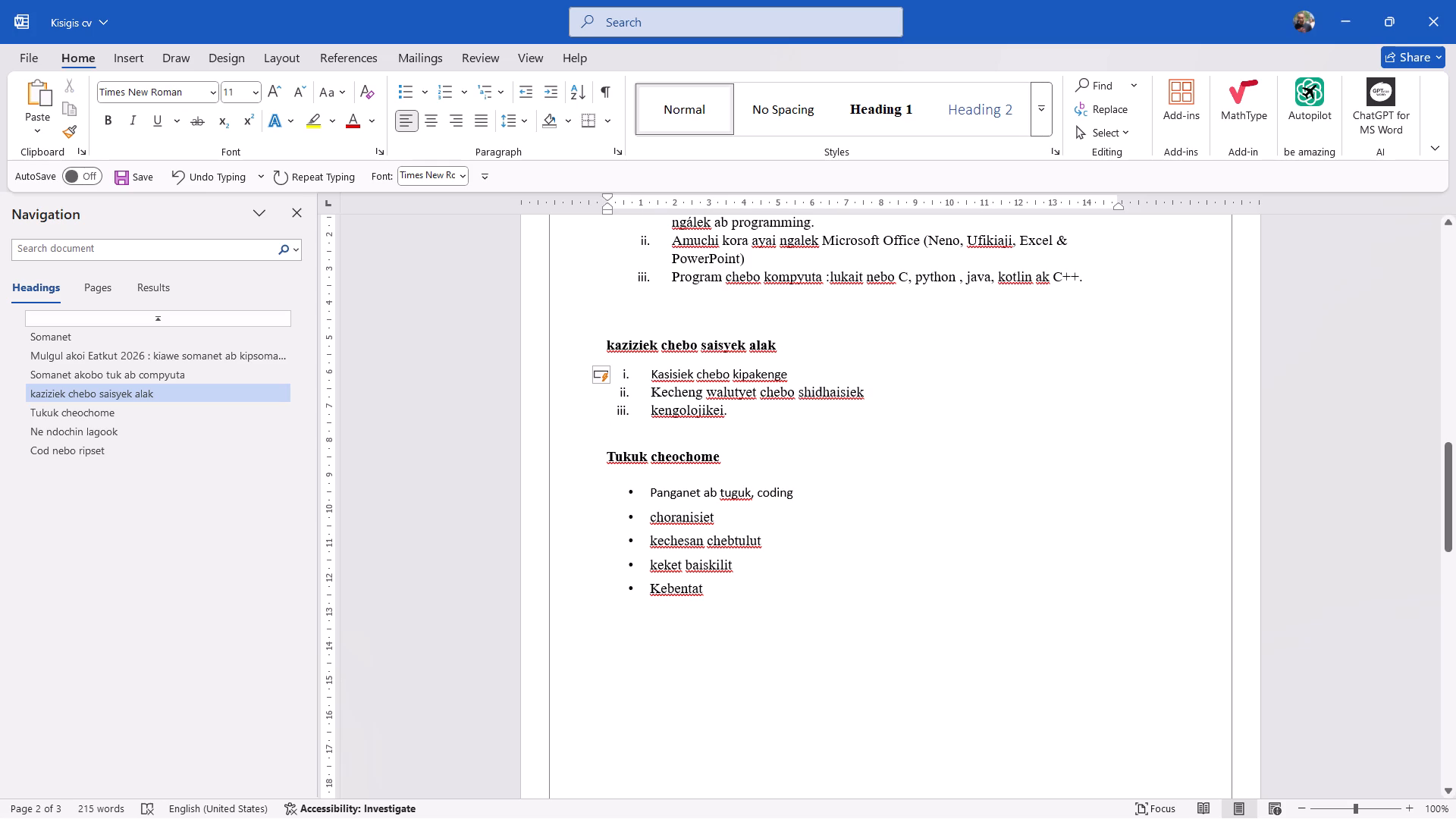
Respell the third item under "kaziziek chebo saisyek alak" as "Keng'olojikei", with a capital K and an apostrophe after "Keng".
click(675, 410)
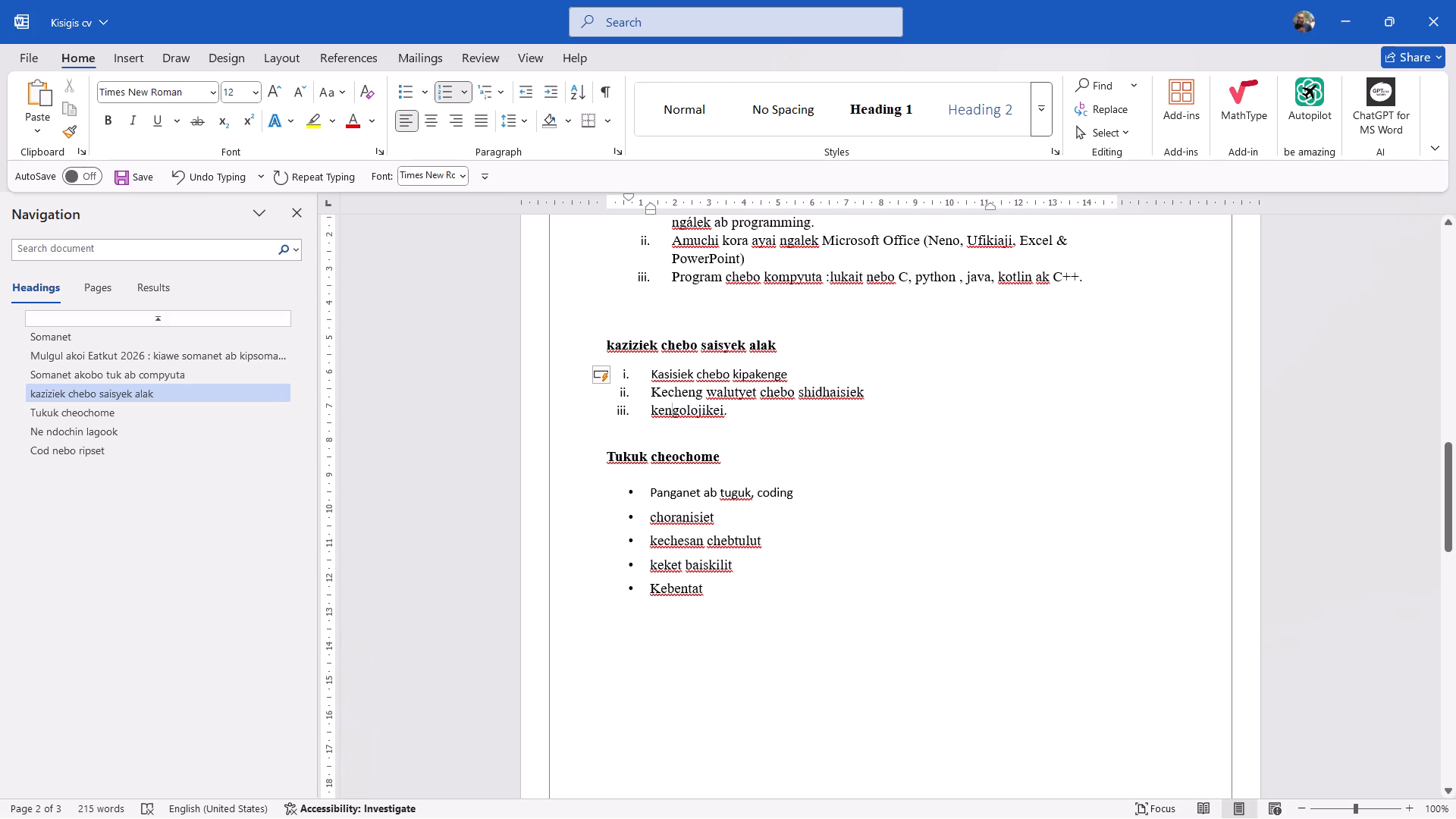
click(676, 409)
key(semicolon)
key(BackSpace)
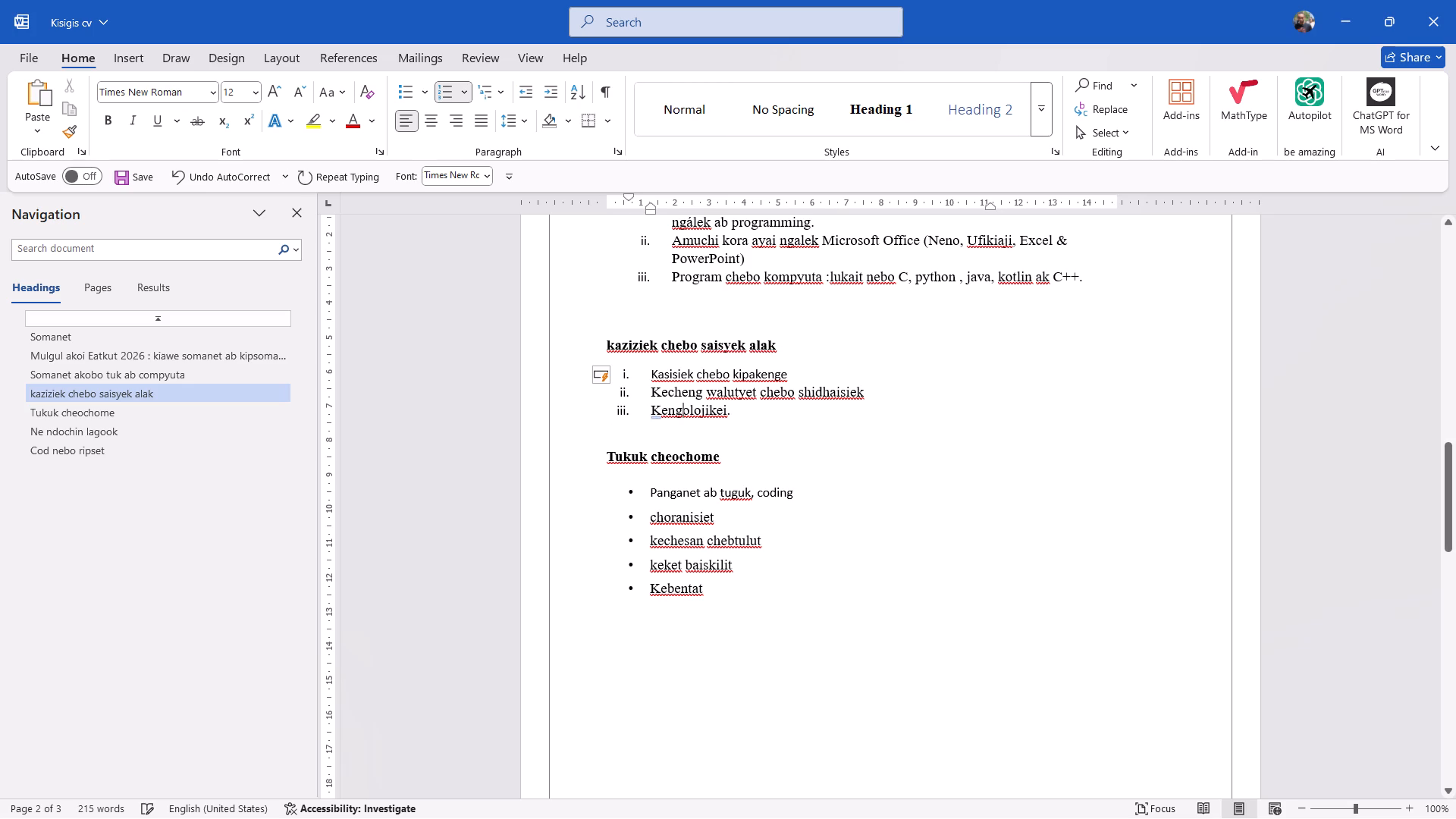
key(apostrophe)
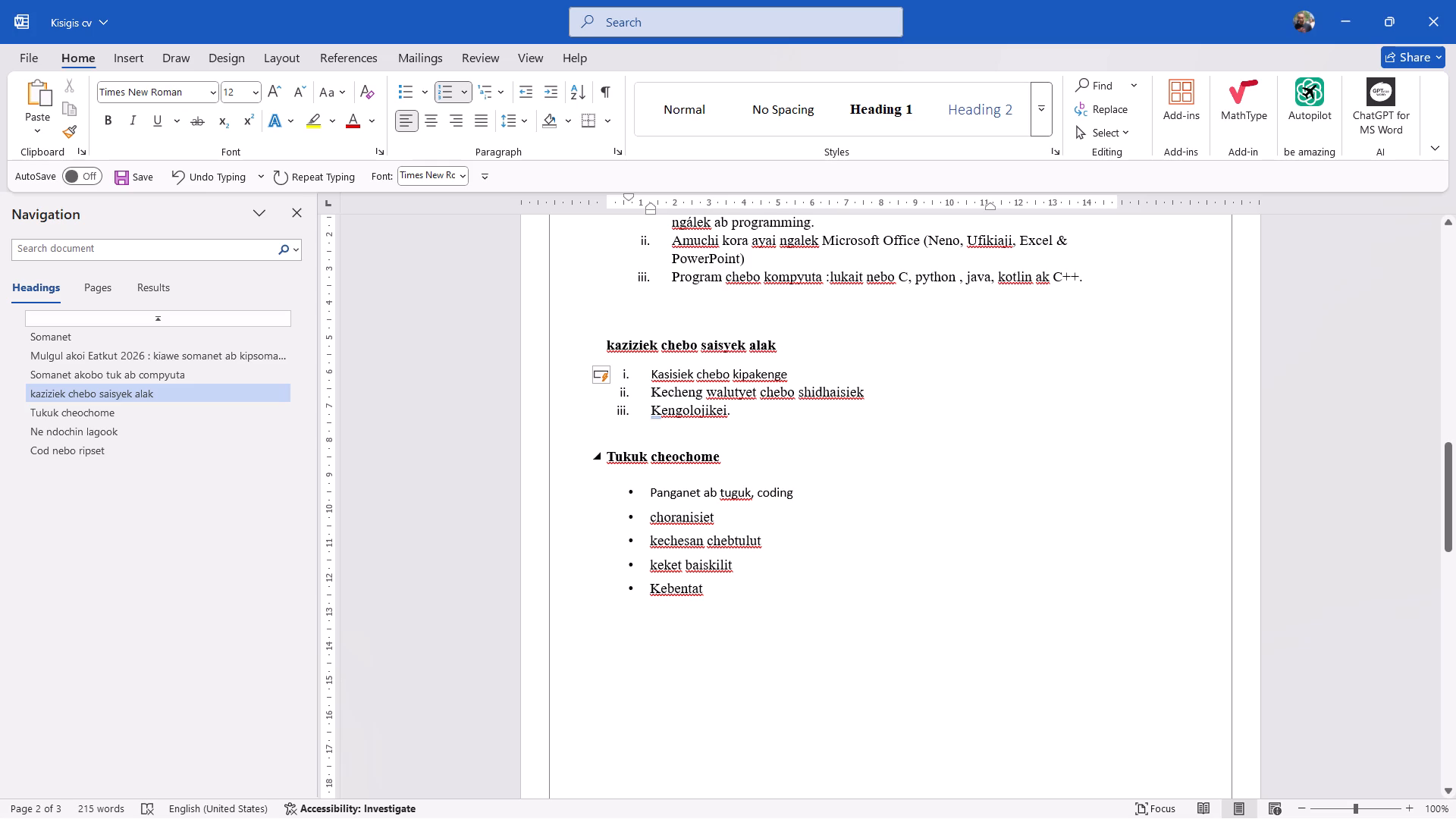
key(apostrophe)
key(BackSpace)
Convert the five bulleted lines under "Tukuk cheochome" to a lowercase Roman numeral list (i., ii., iii.).
scroll(780, 431, down, 2)
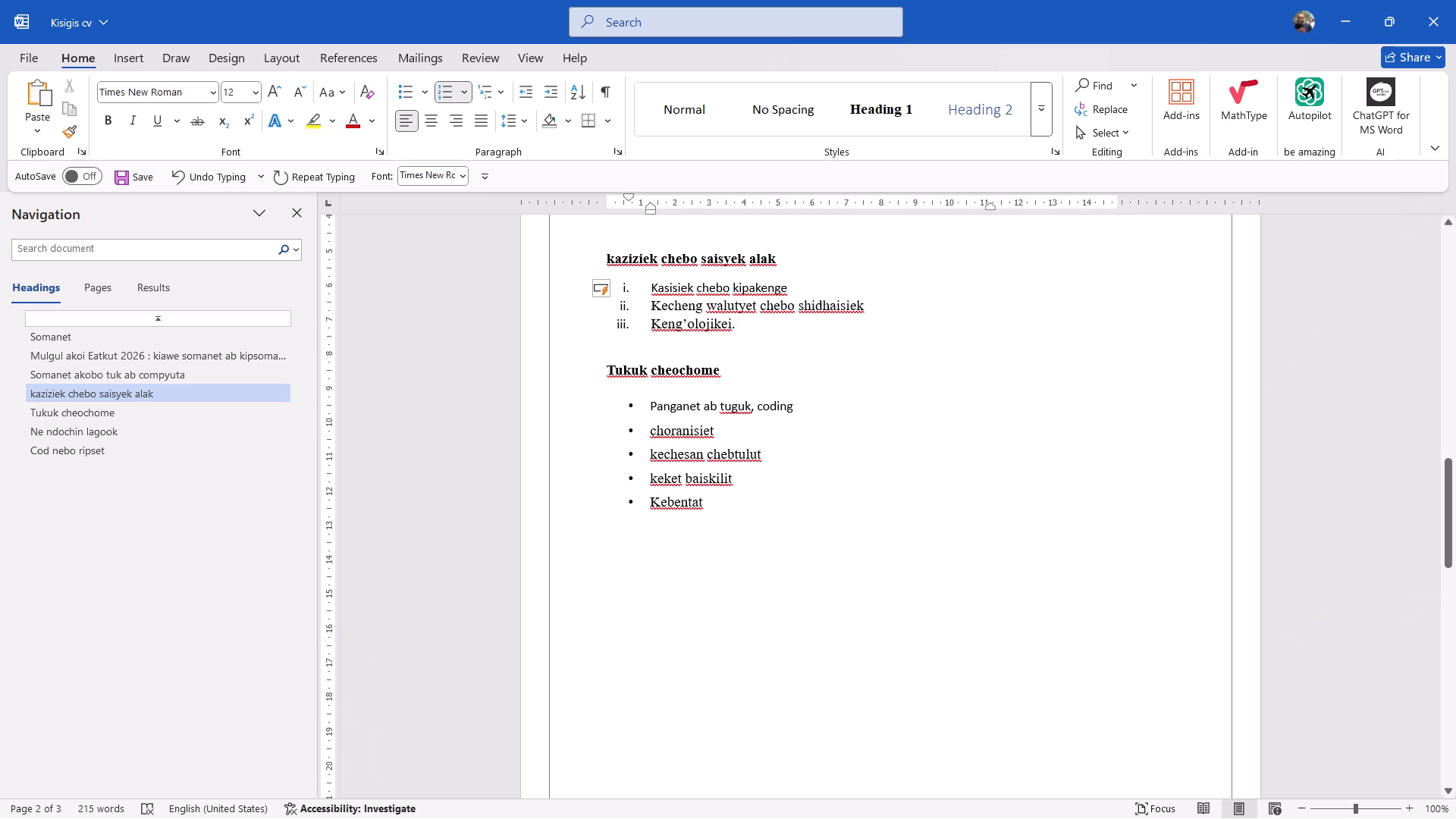
drag(648, 410, 790, 500)
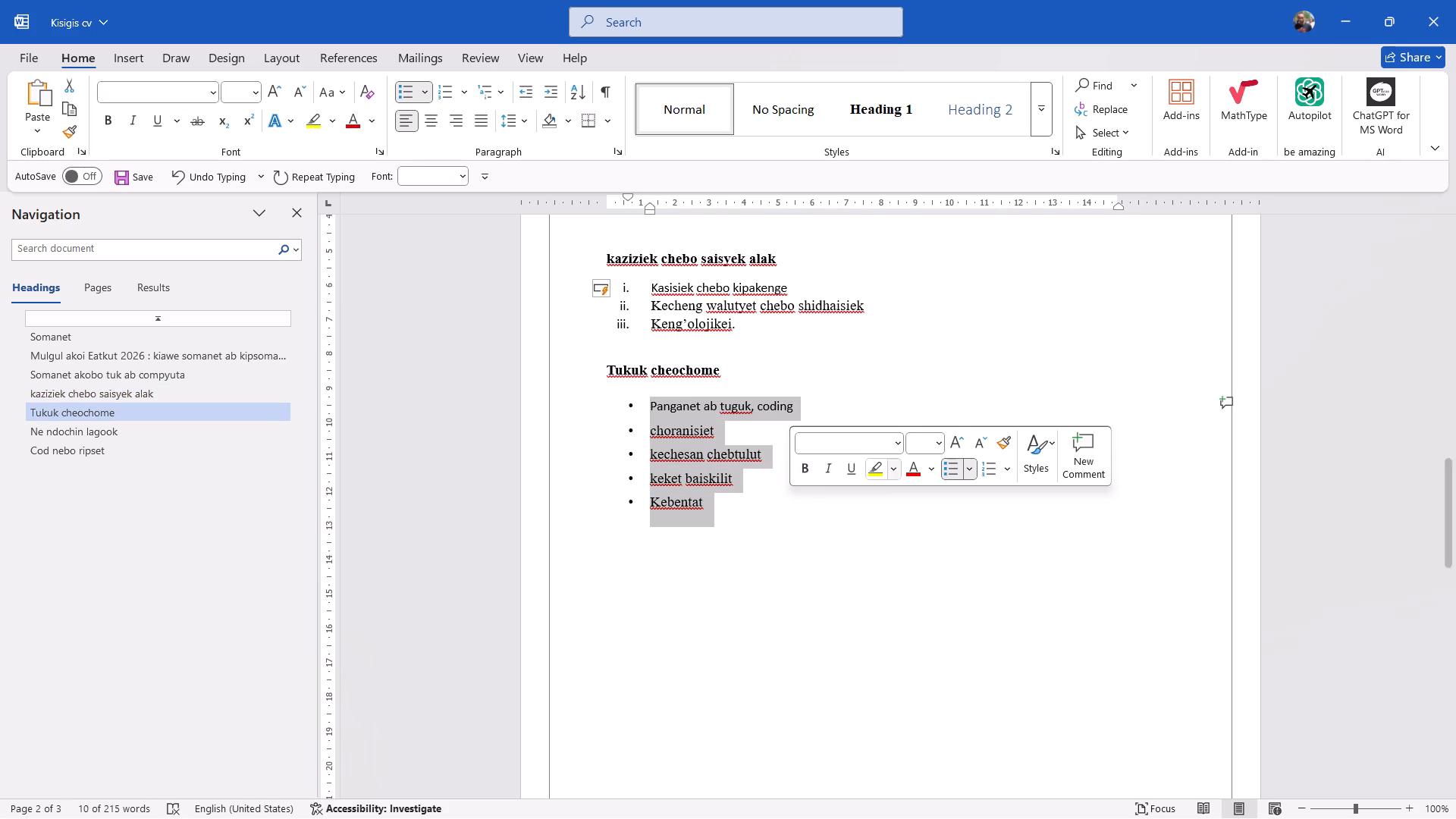
click(1010, 469)
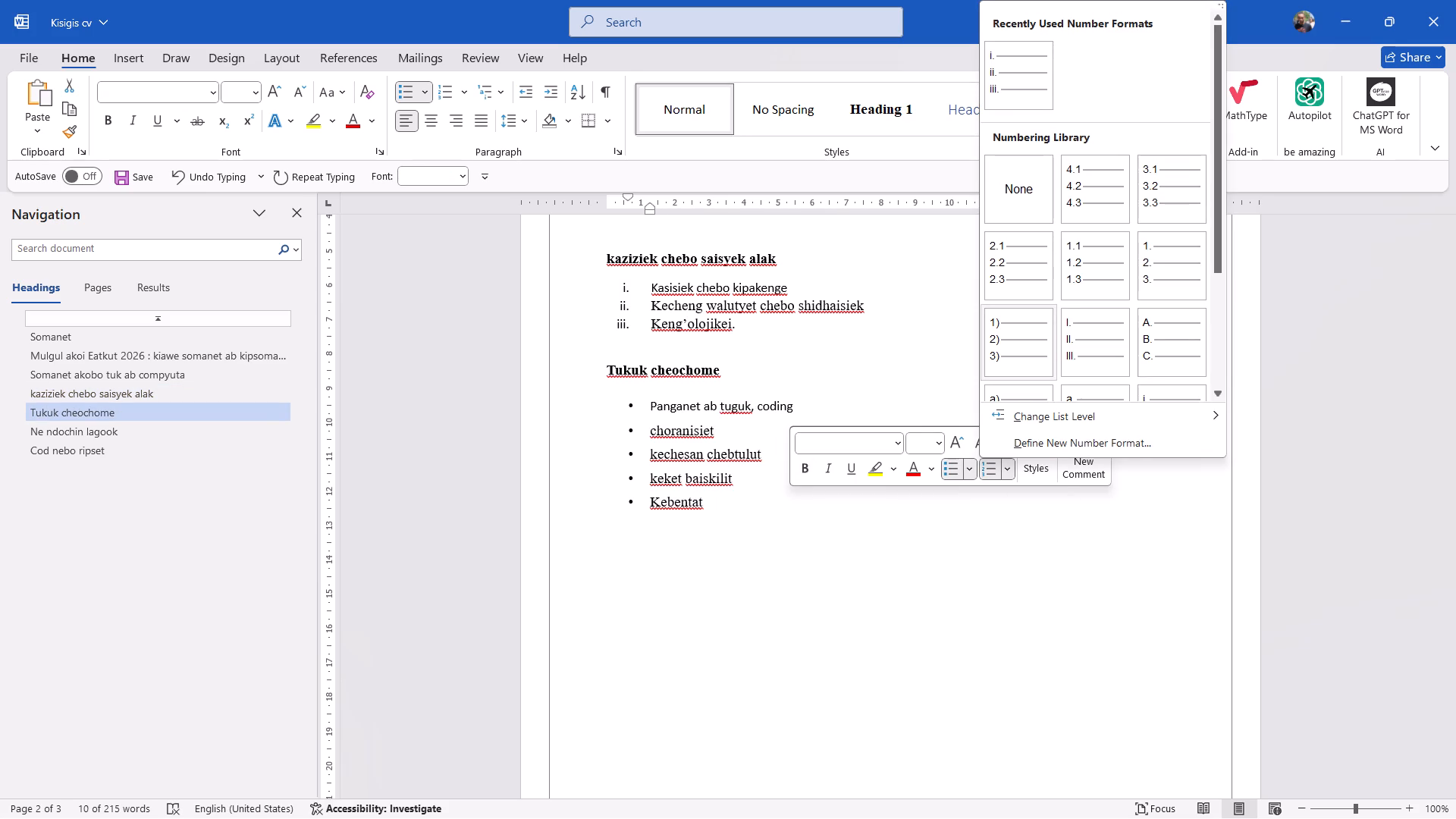
click(1025, 77)
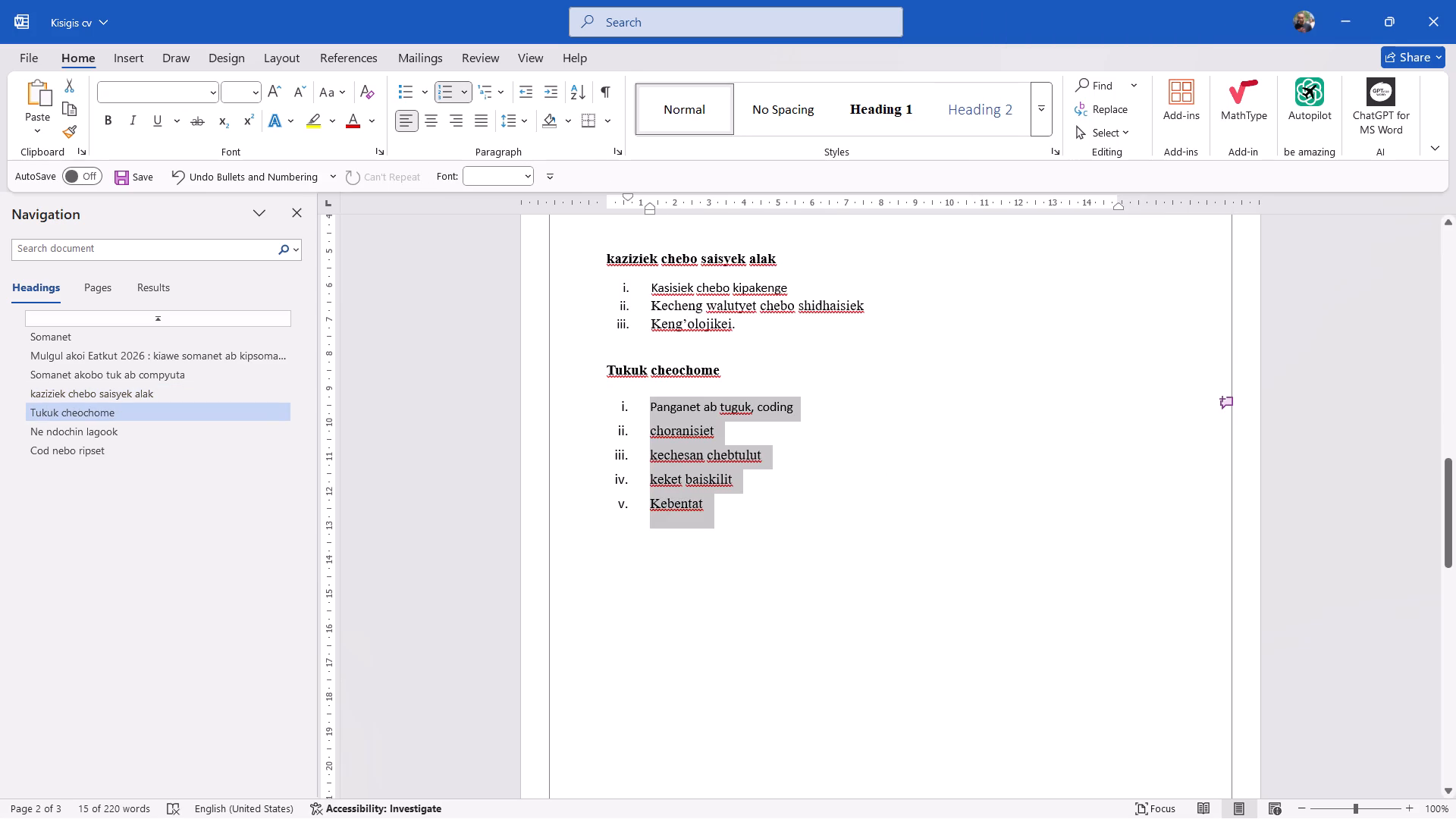
click(754, 409)
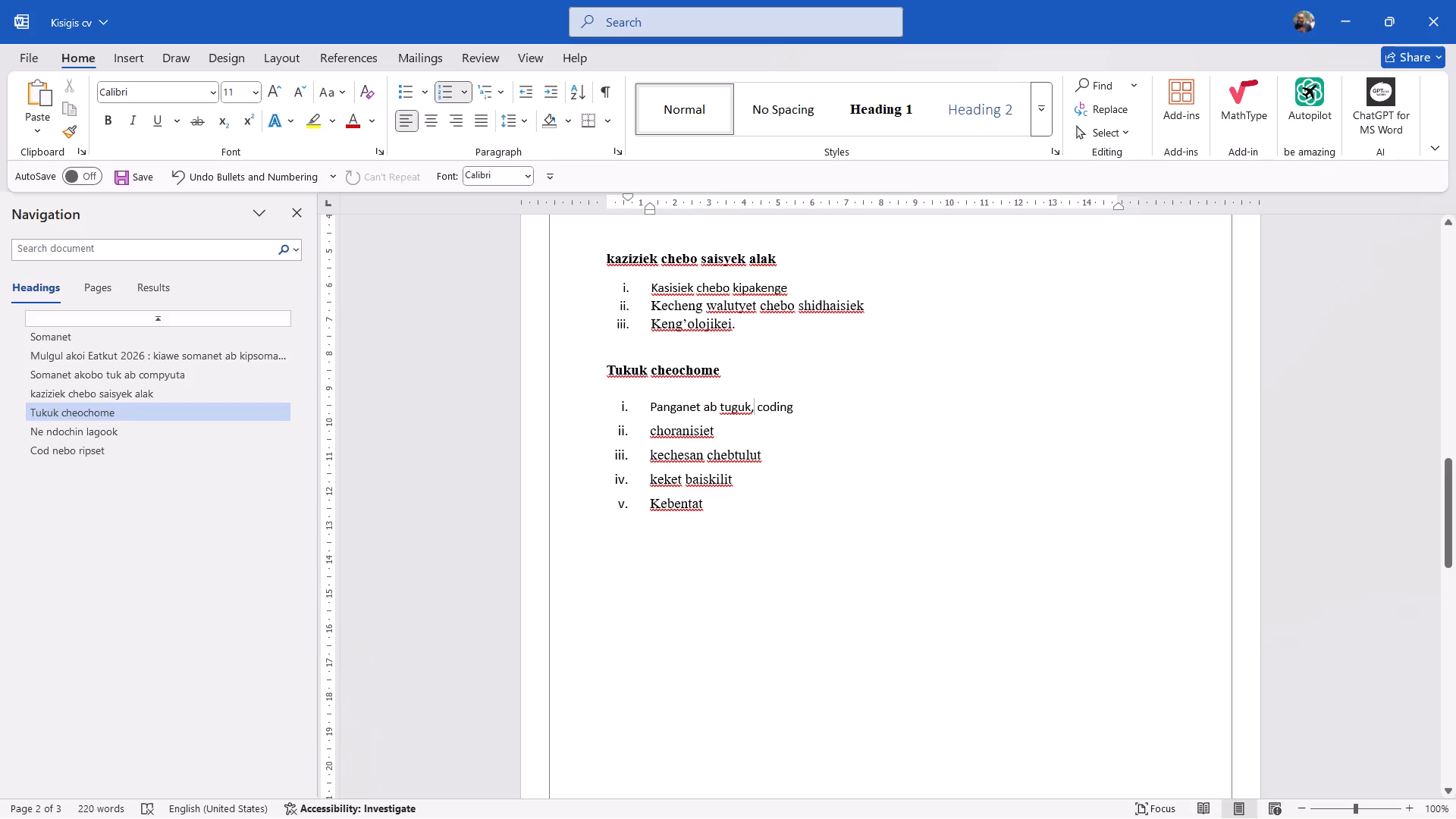
Review the whole CV, from the personal details and education on the first page to the referees on the last page.
scroll(726, 513, up, 3)
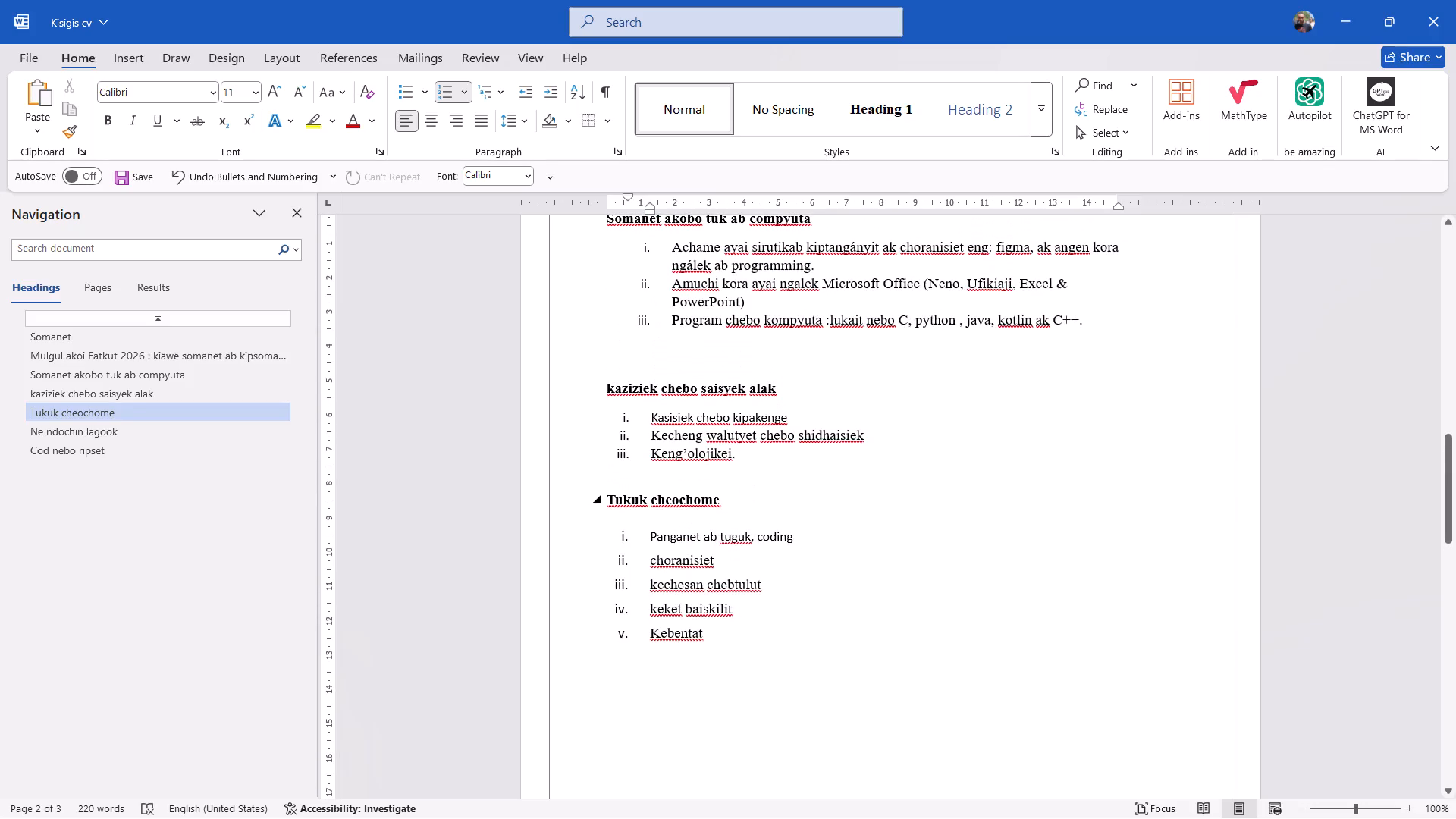
scroll(726, 513, up, 13)
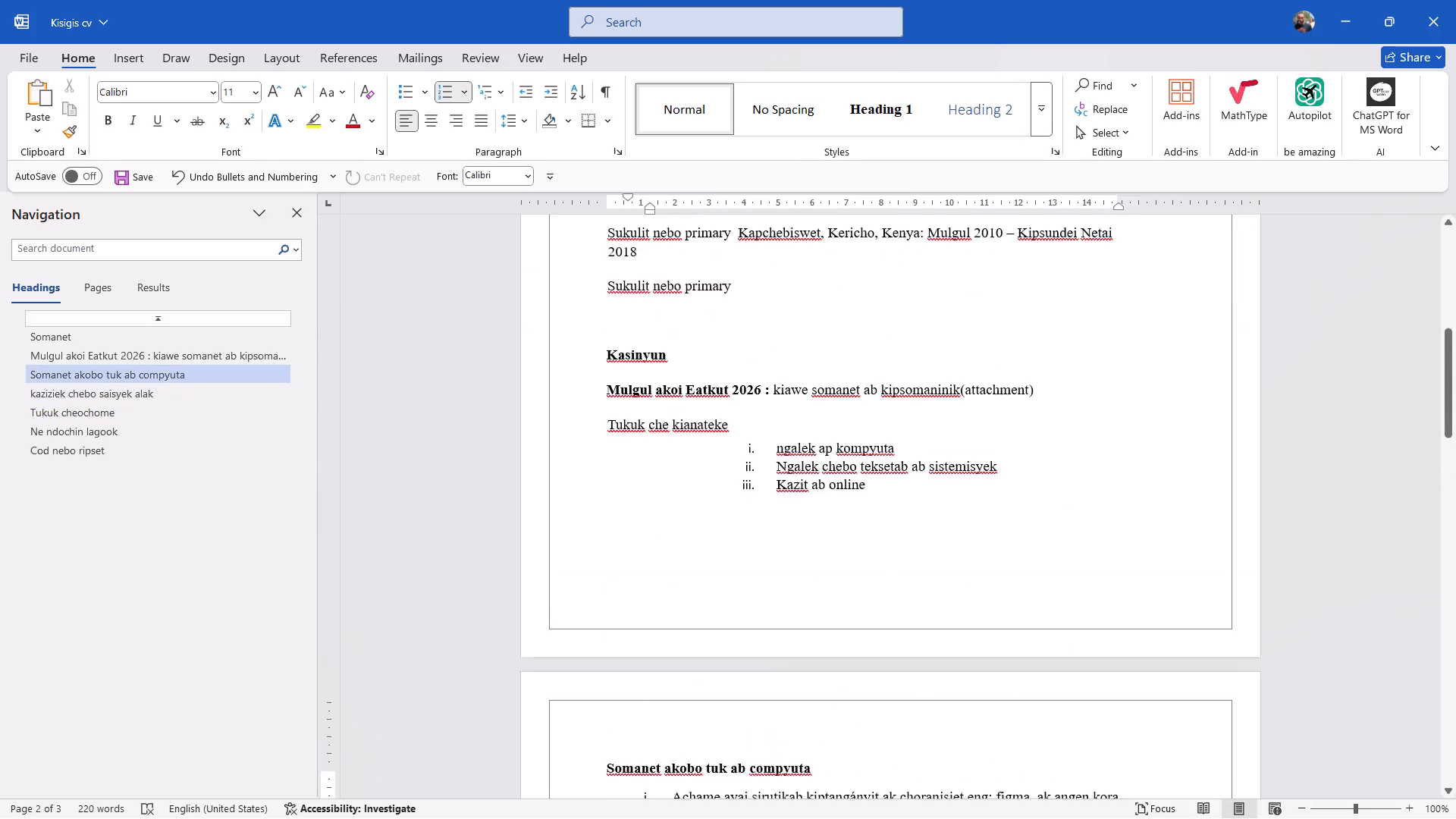
scroll(726, 512, up, 12)
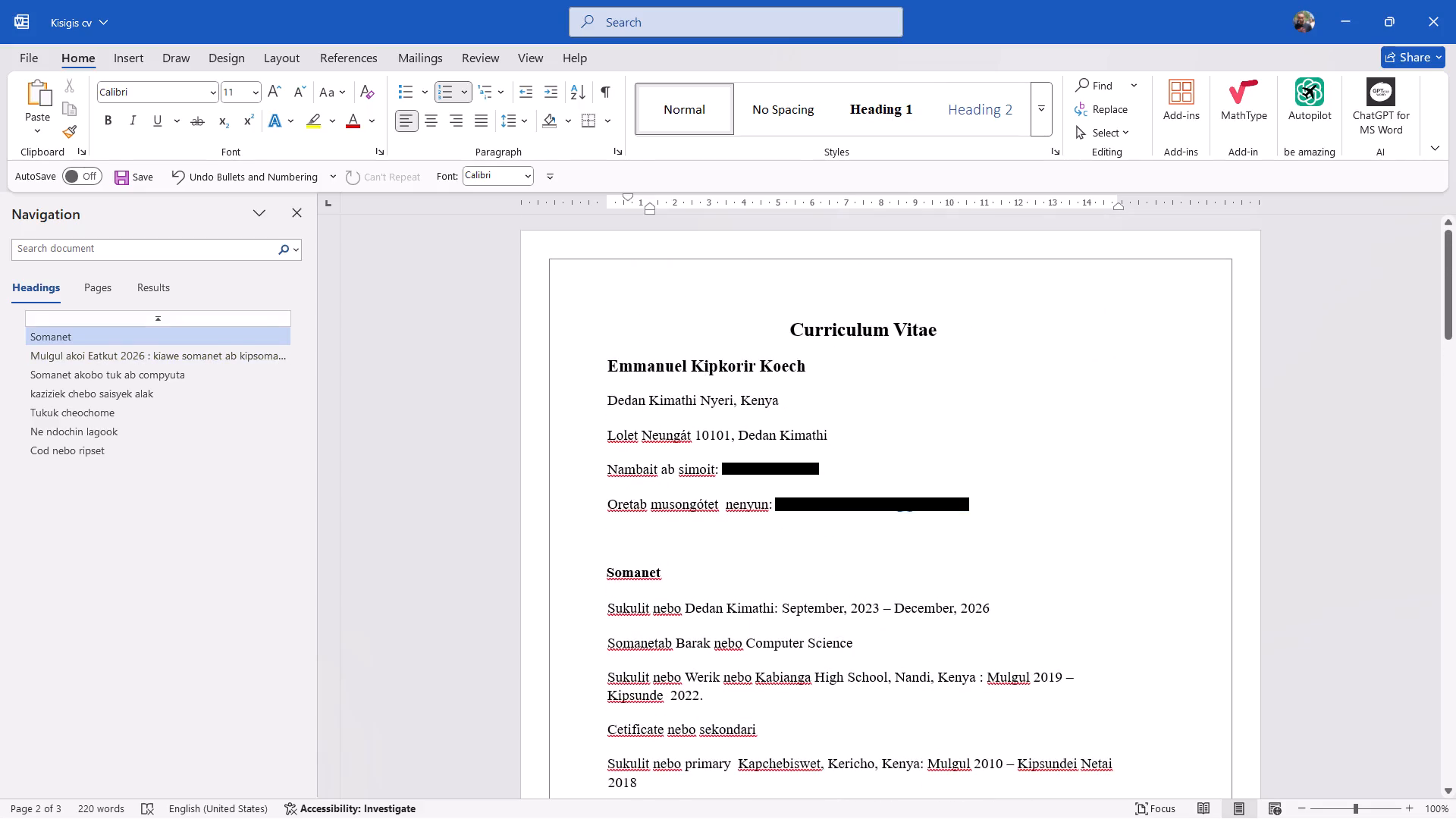
scroll(726, 512, down, 10)
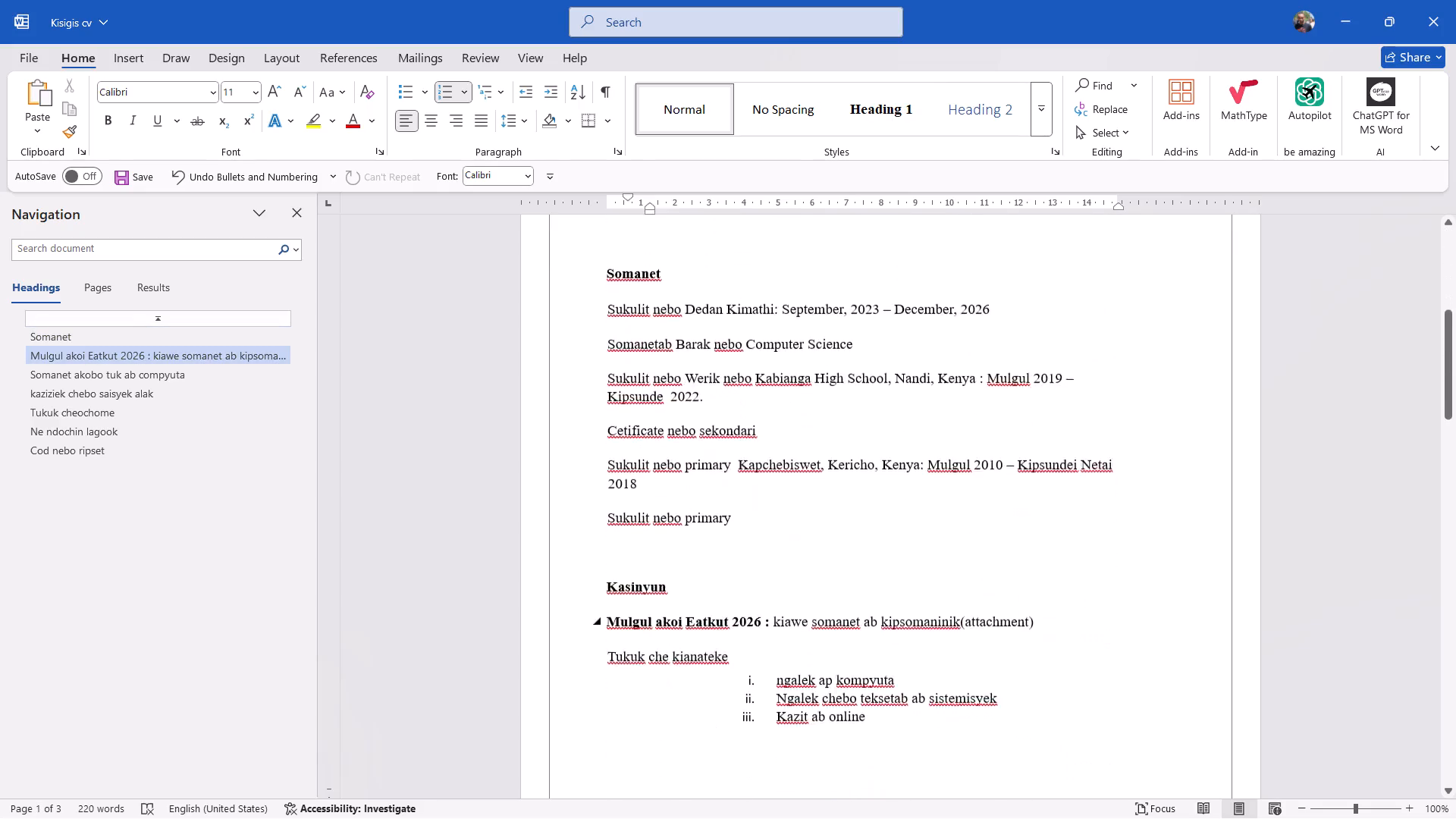
scroll(726, 510, down, 12)
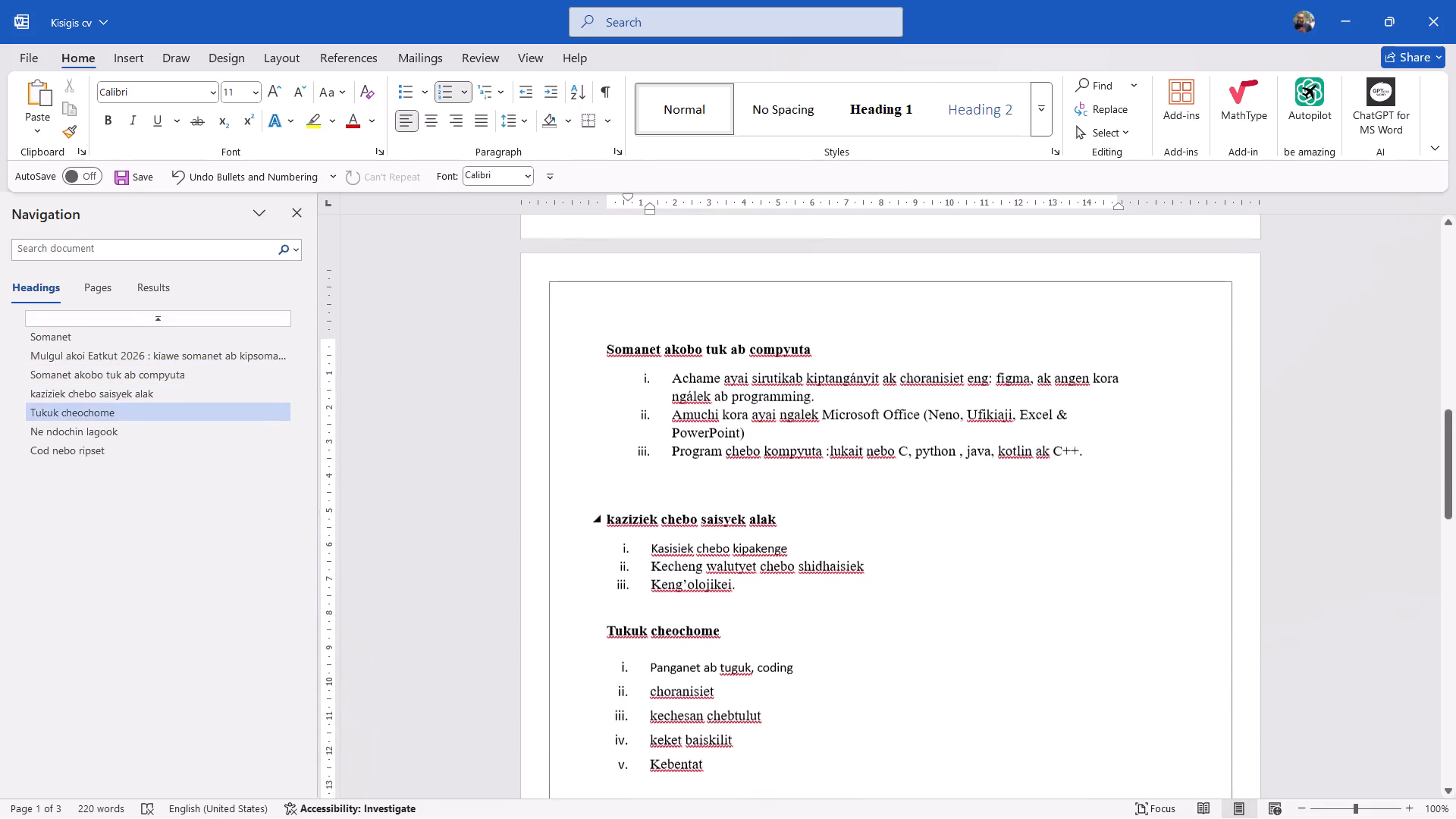
scroll(726, 510, down, 12)
scroll(739, 476, up, 3)
scroll(733, 528, down, 13)
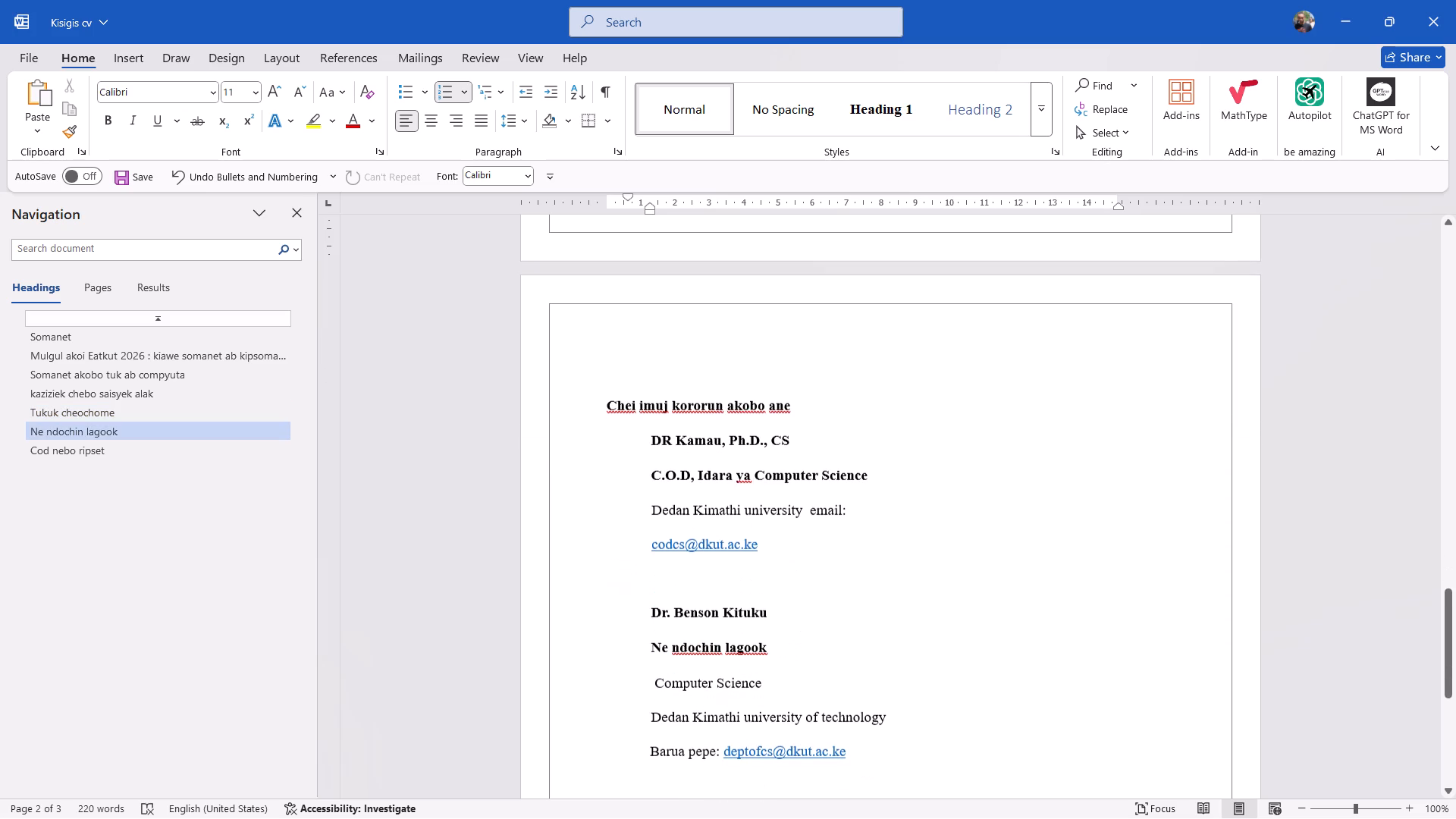
scroll(741, 521, down, 7)
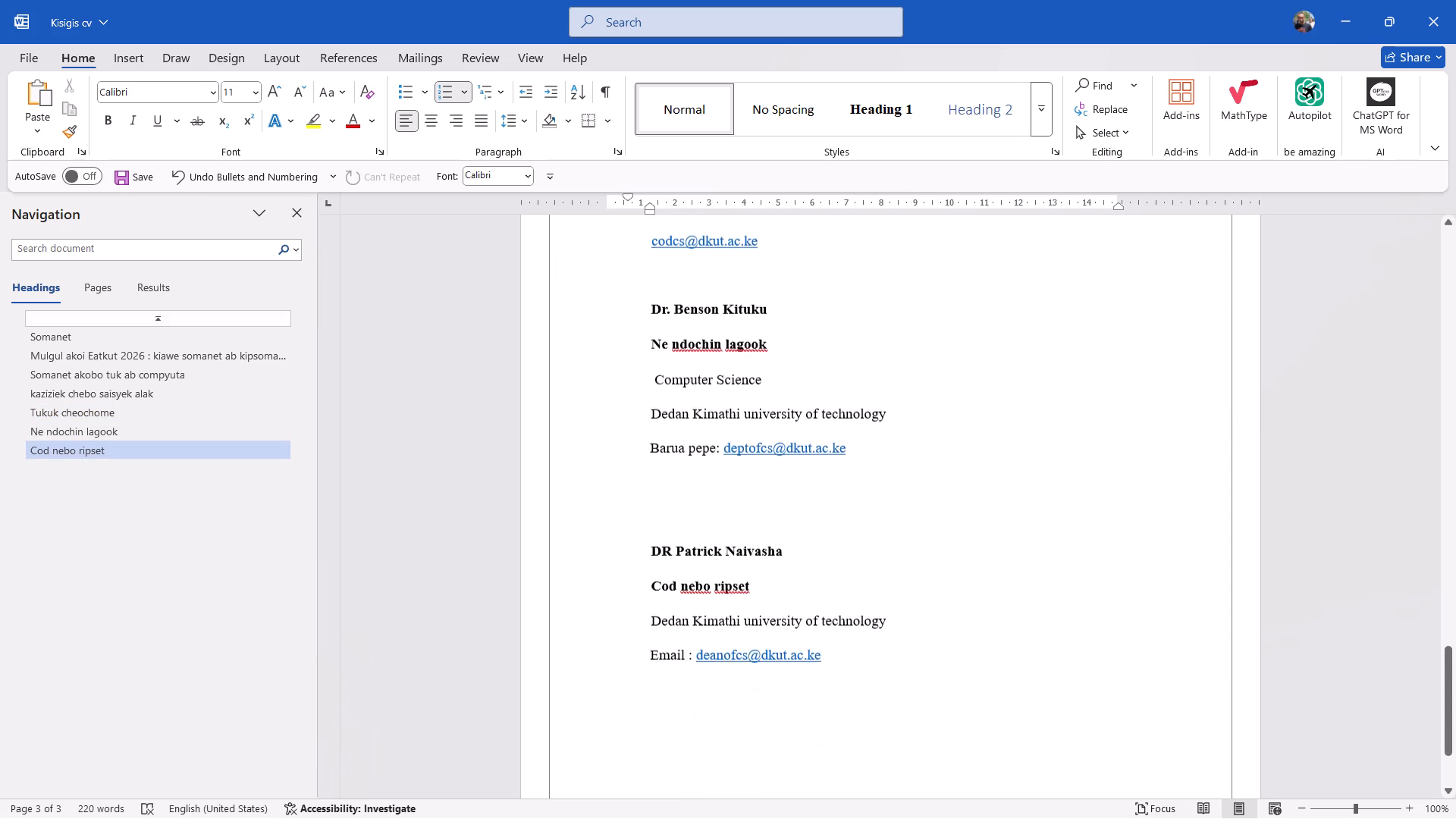
scroll(741, 521, down, 5)
scroll(739, 519, up, 15)
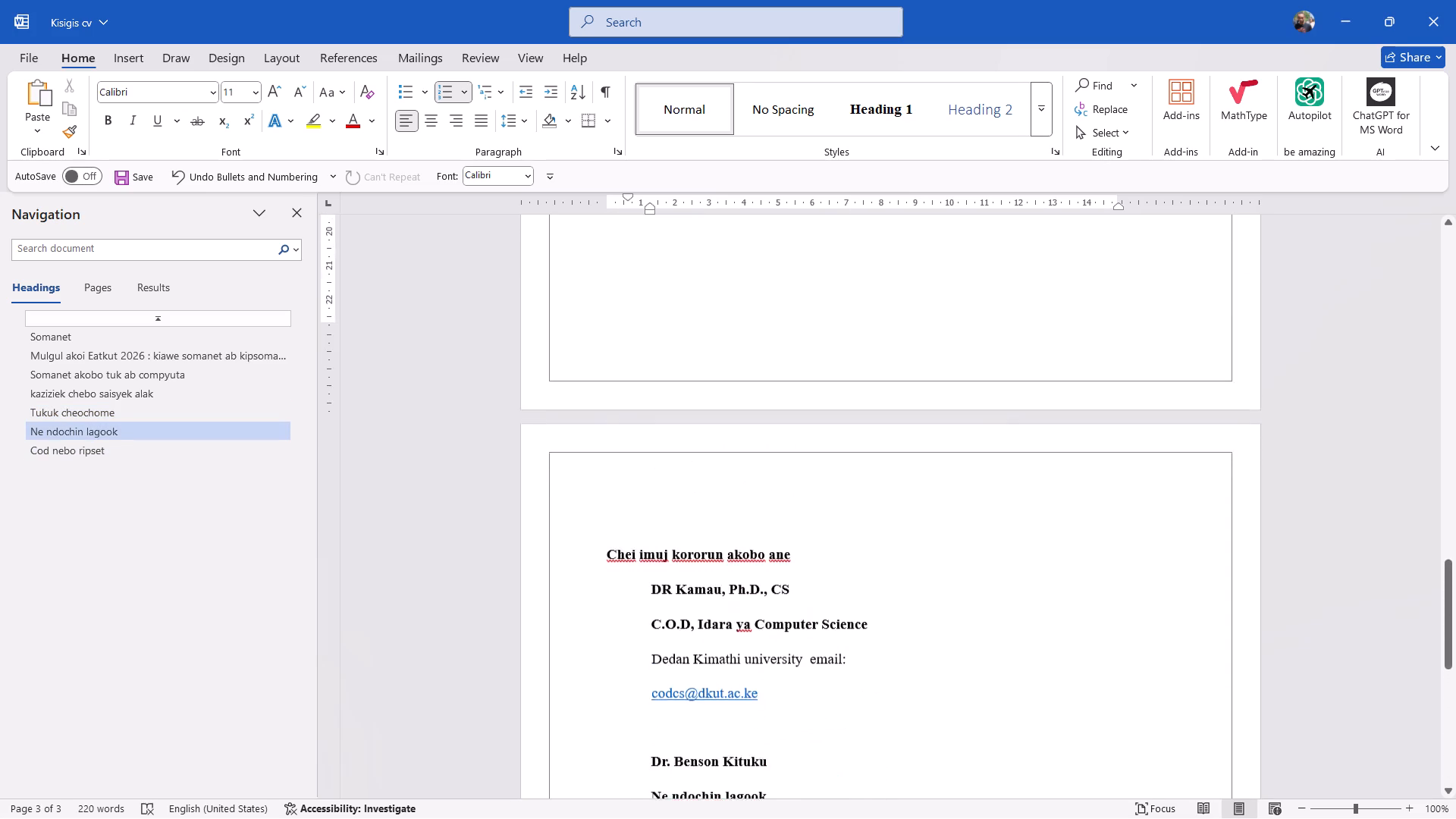
scroll(739, 516, up, 11)
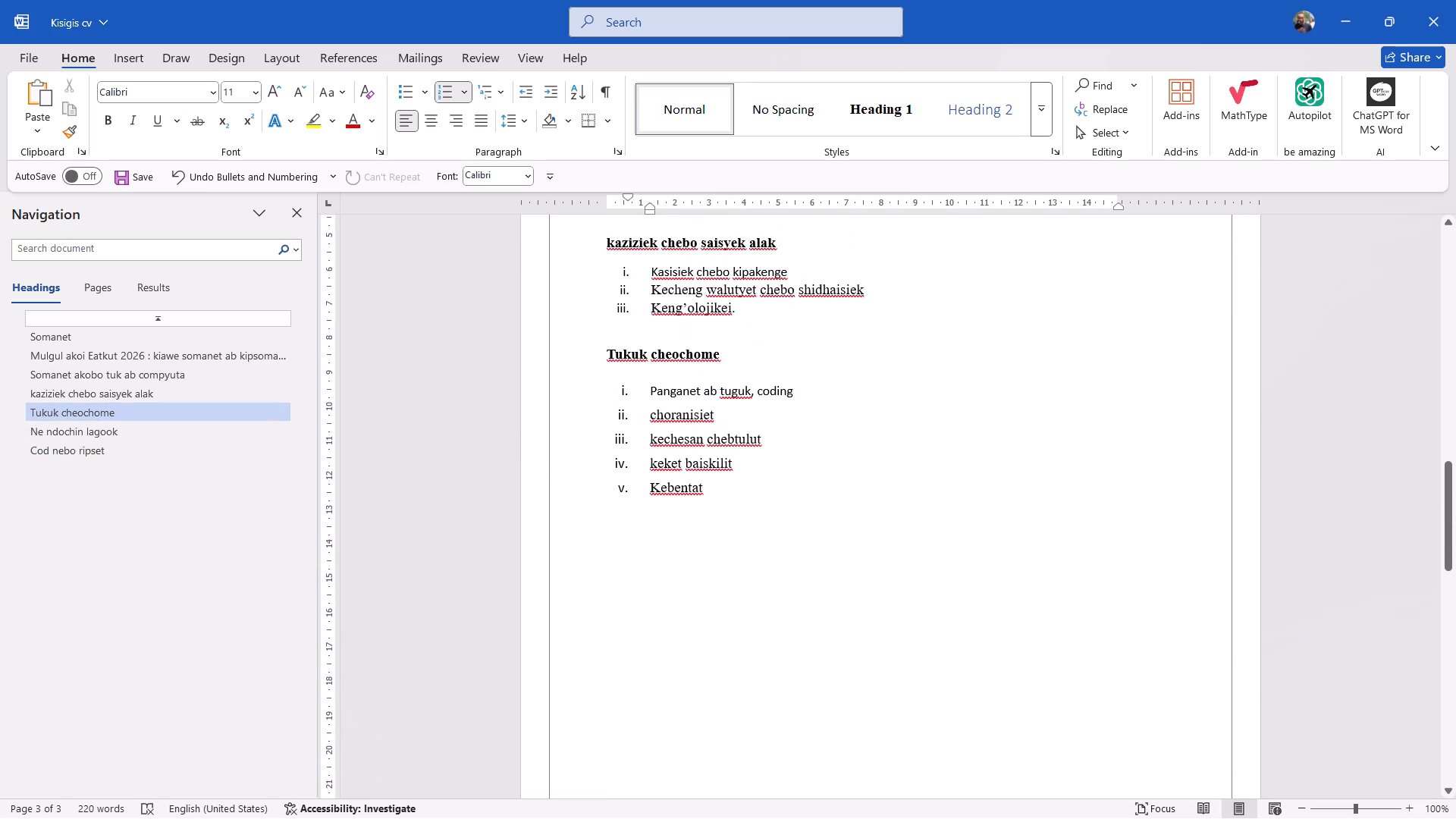
Capitalise the first letters of items ii to iv under "Tukuk cheochome", giving "Choranisiet", "Kechesan chebtulut" and "Keket baiskilit".
scroll(739, 516, down, 2)
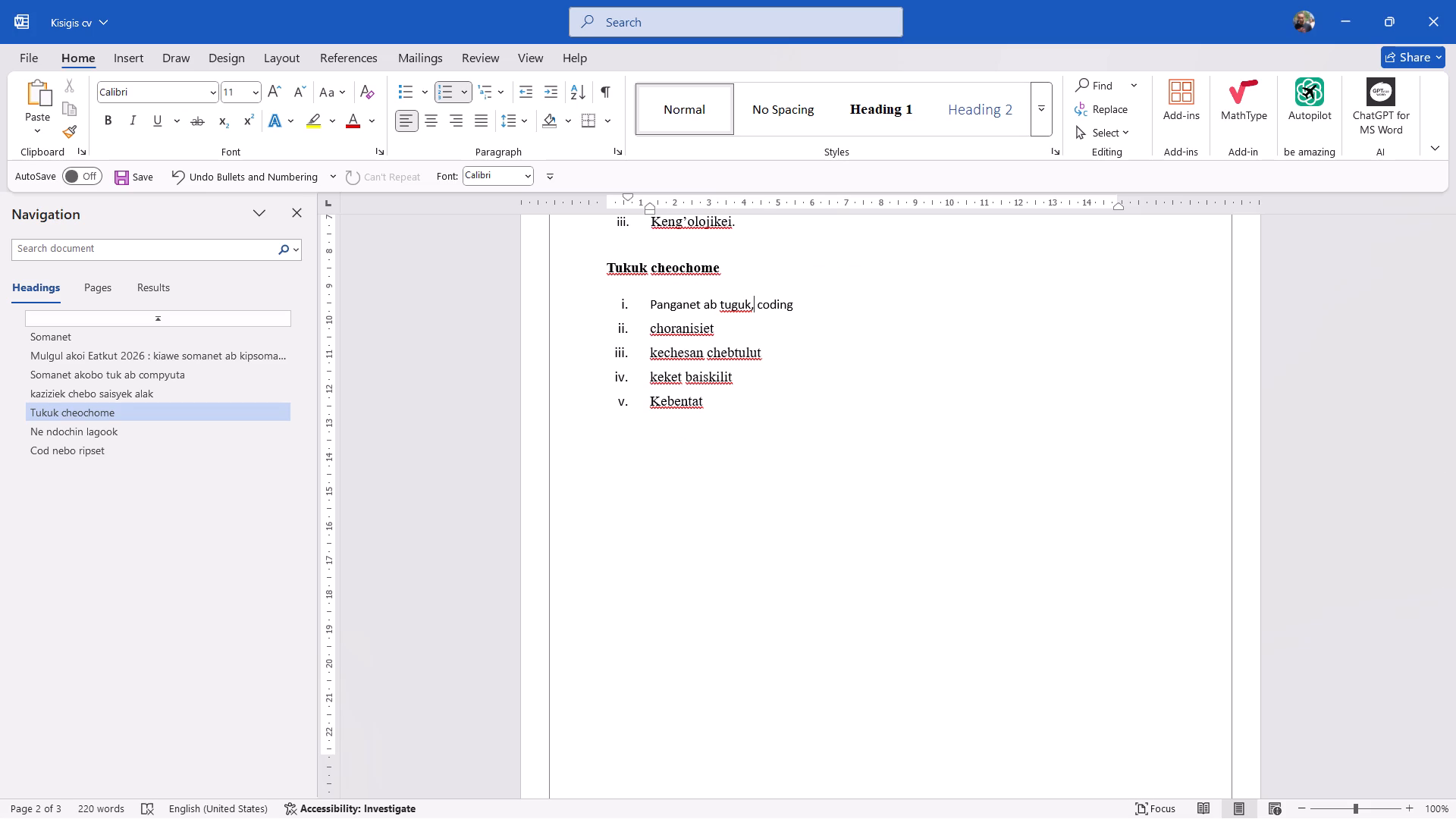
click(656, 327)
key(BackSpace)
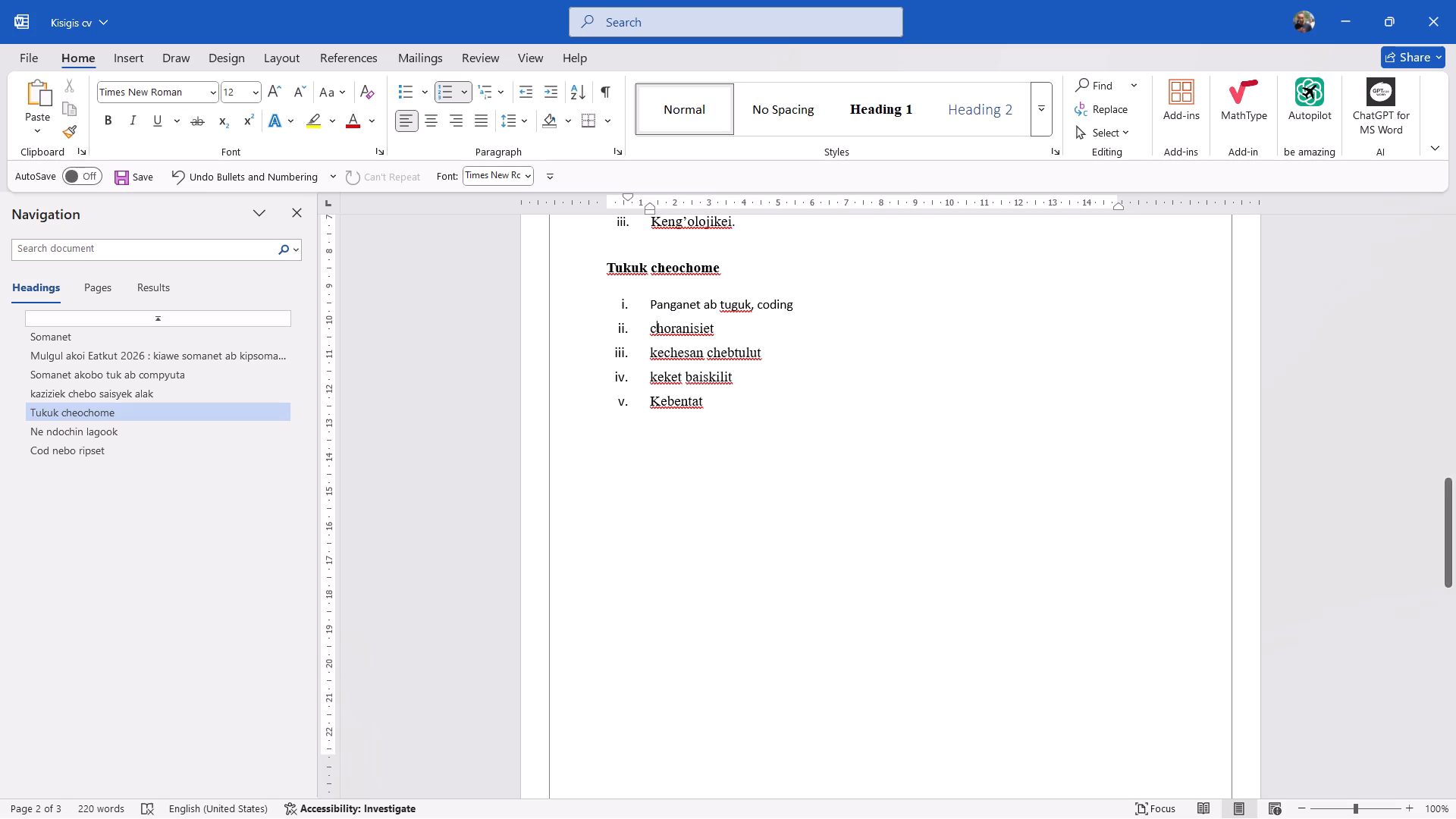
key(shift+c)
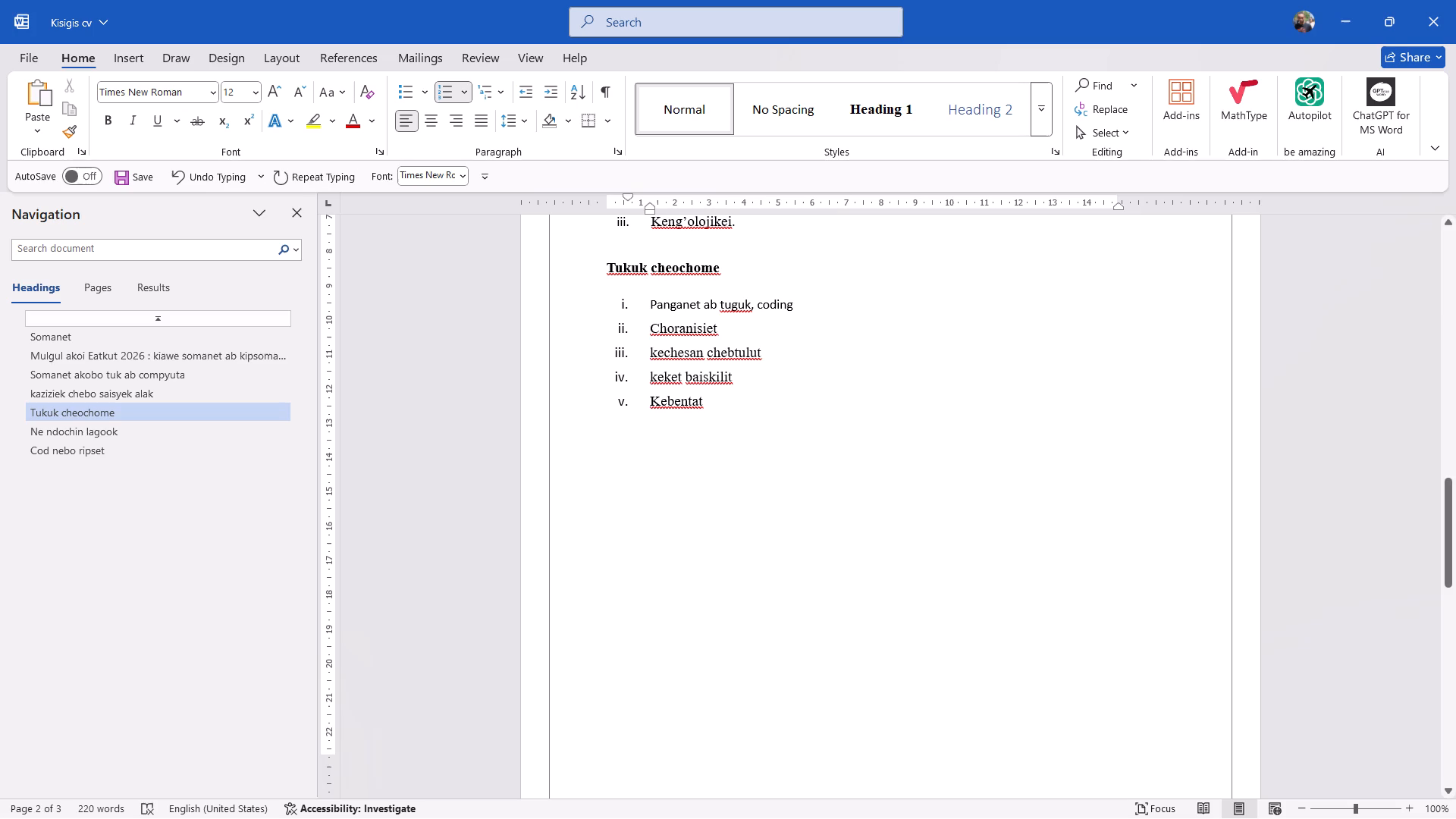
click(657, 353)
key(BackSpace)
key(shift+k)
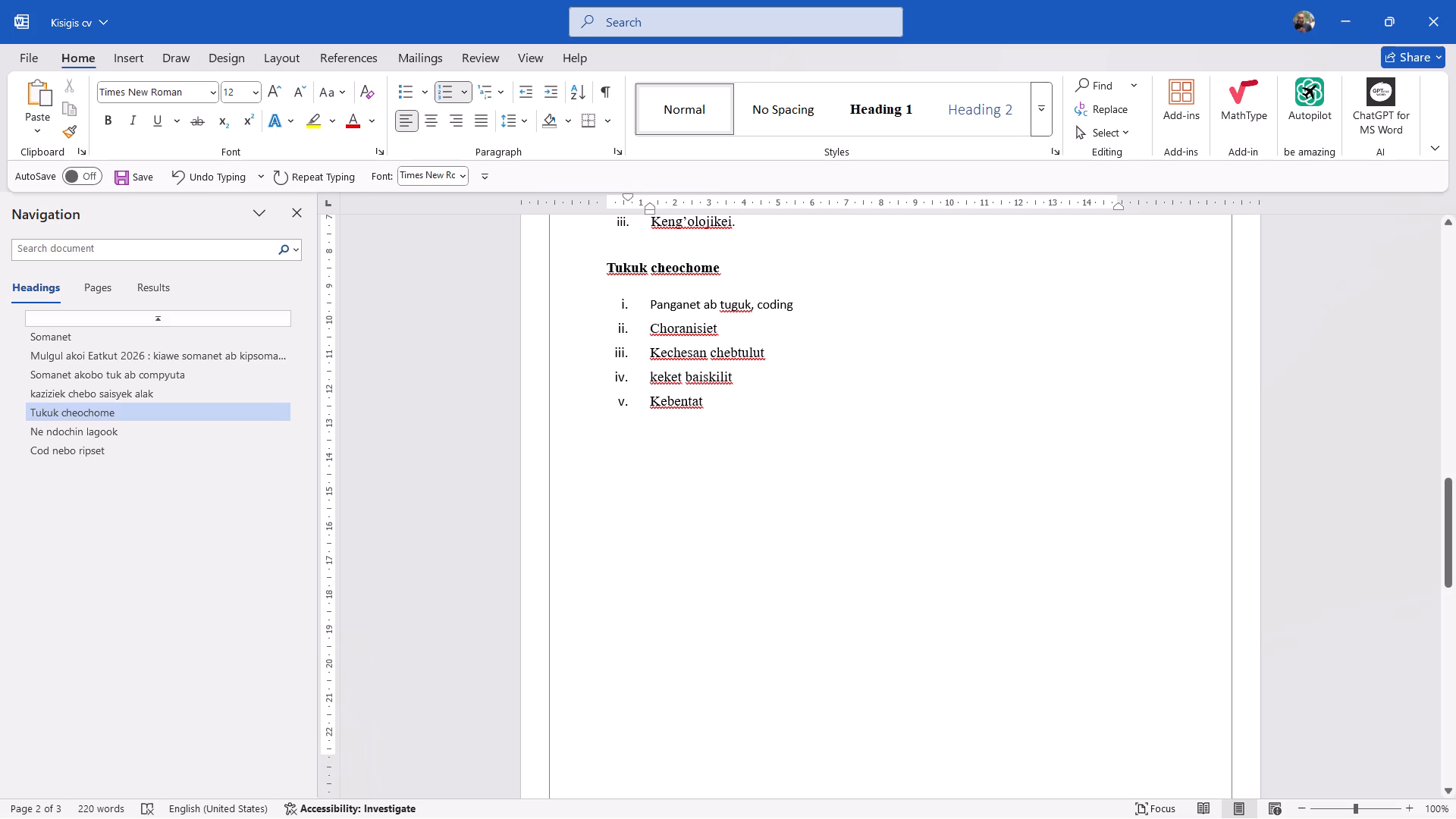
click(656, 378)
key(BackSpace)
key(shift+k)
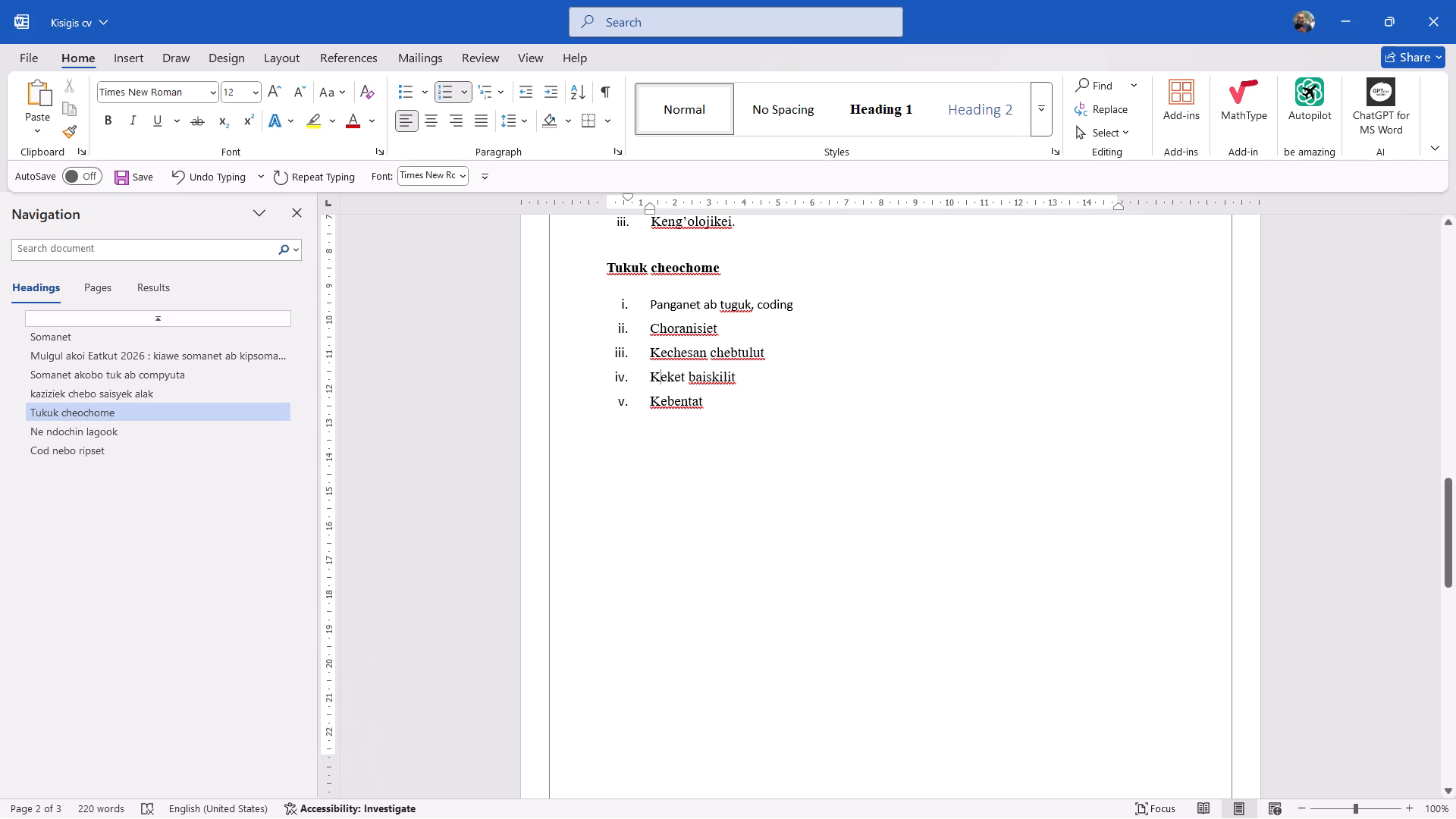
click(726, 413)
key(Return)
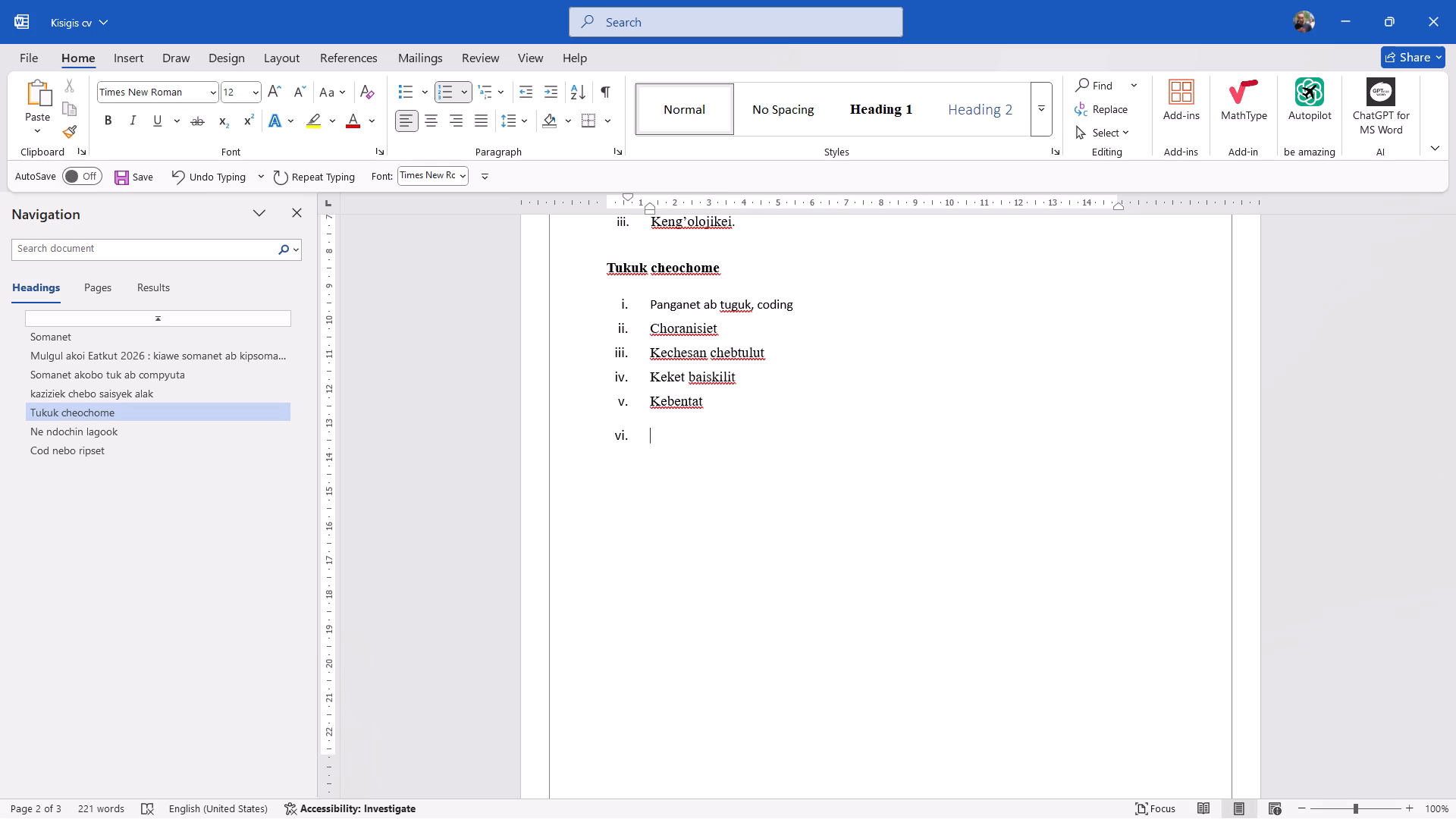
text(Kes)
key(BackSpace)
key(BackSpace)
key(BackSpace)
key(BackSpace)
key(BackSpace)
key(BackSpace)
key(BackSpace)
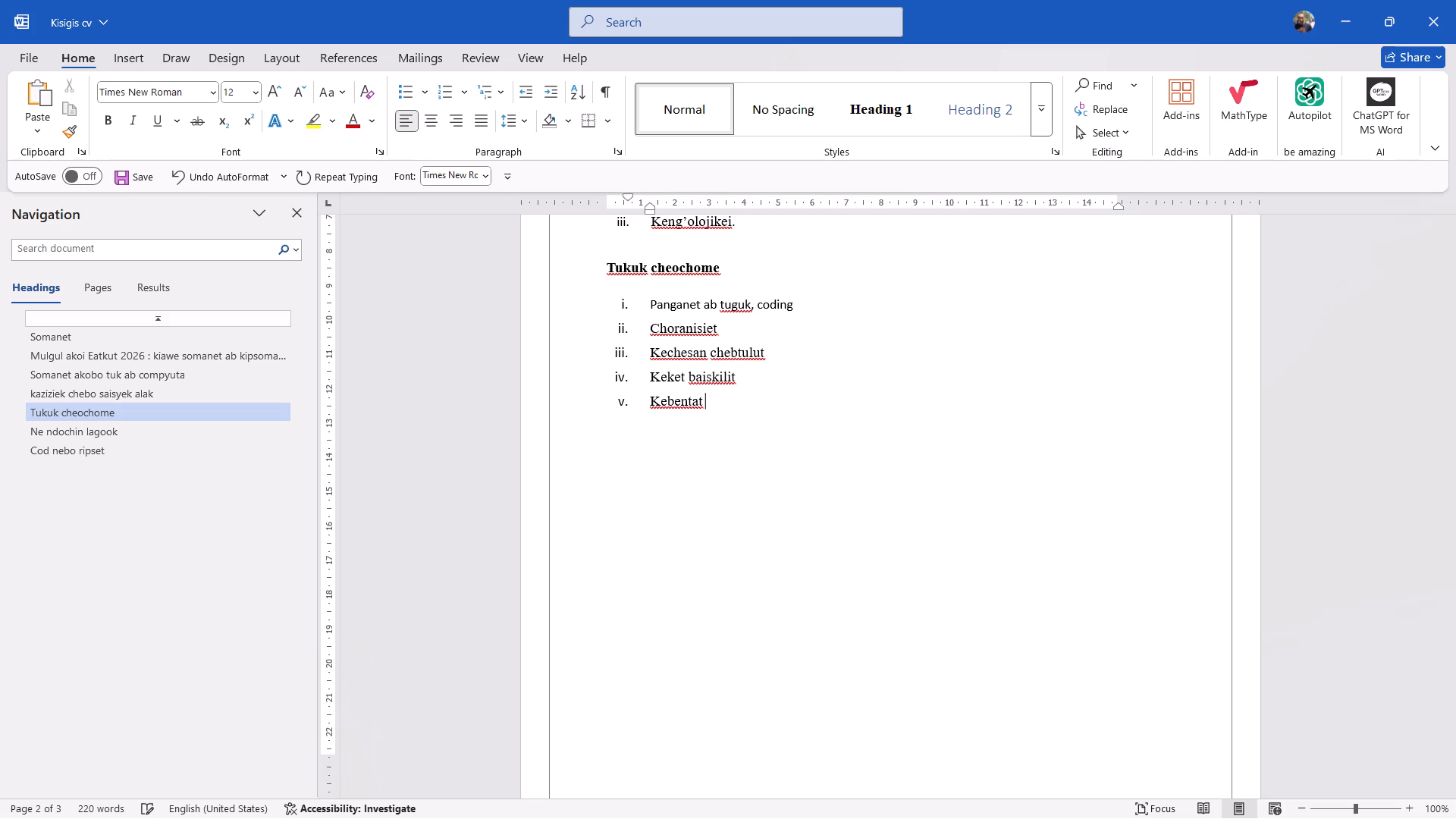
Add a sixth item, "Kebaisyen musong' natet nebo kasari", to the Roman numeral list under "Tukuk cheochome".
scroll(721, 461, down, 1)
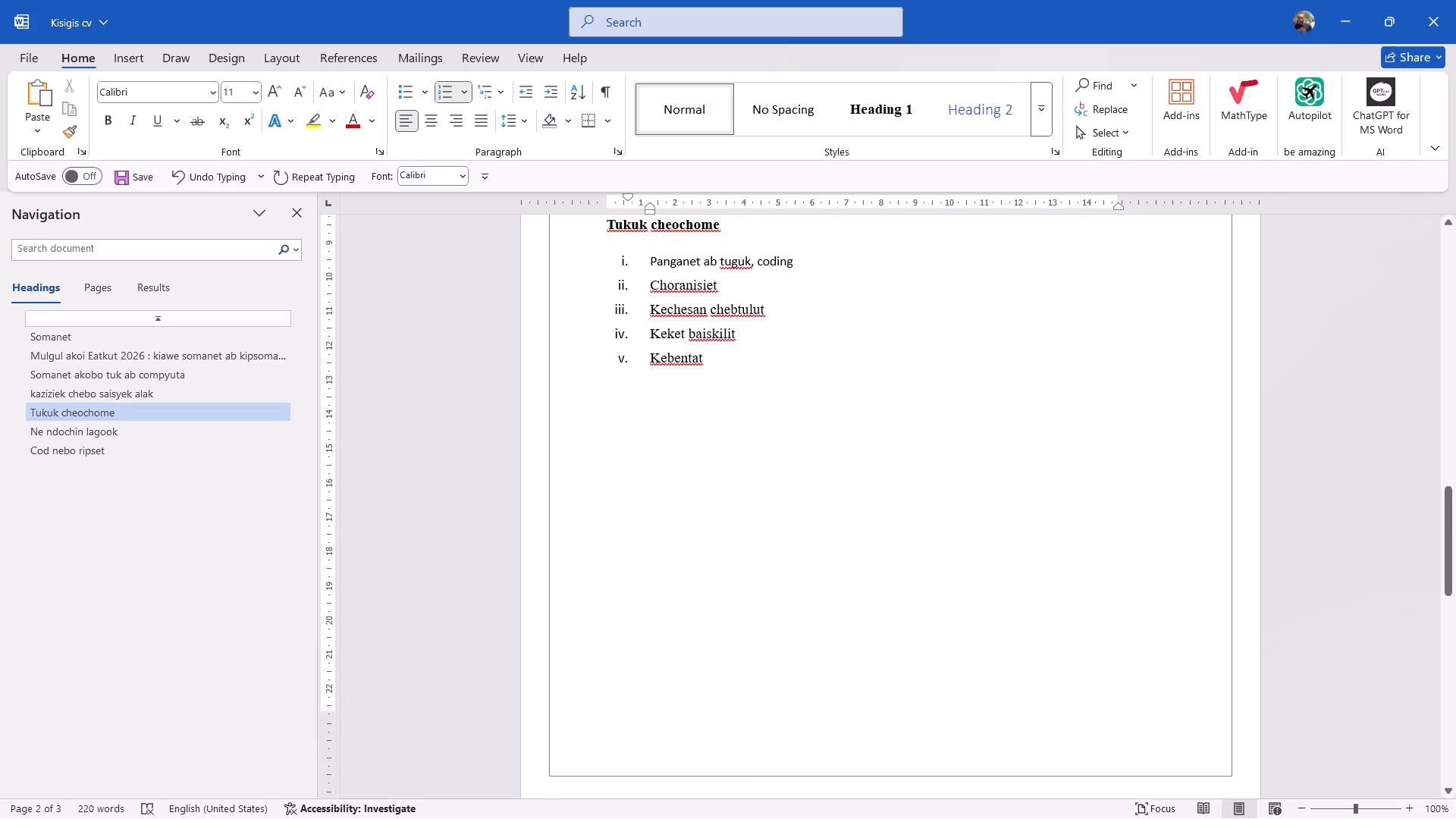
scroll(716, 447, up, 3)
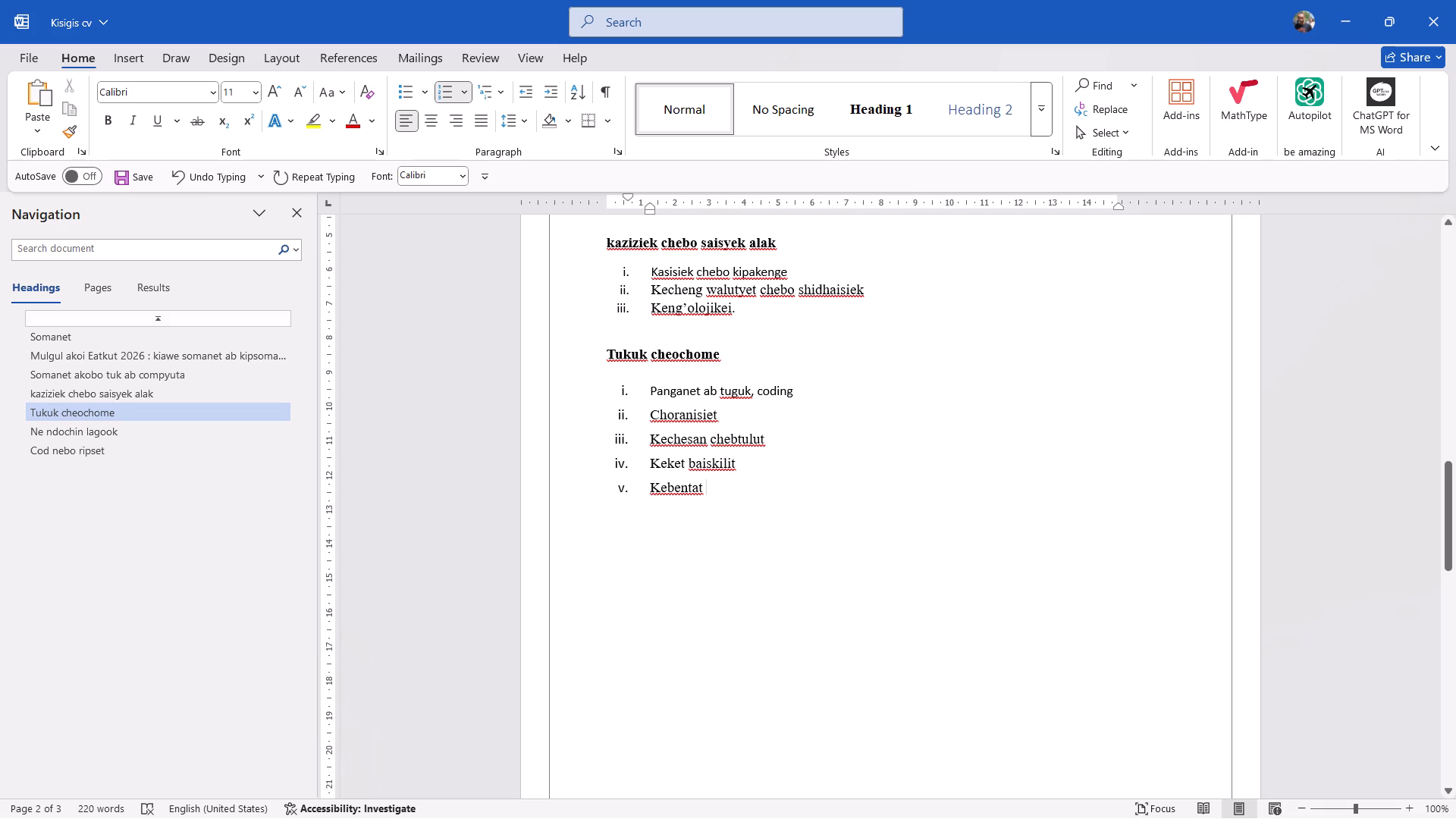
key(Return)
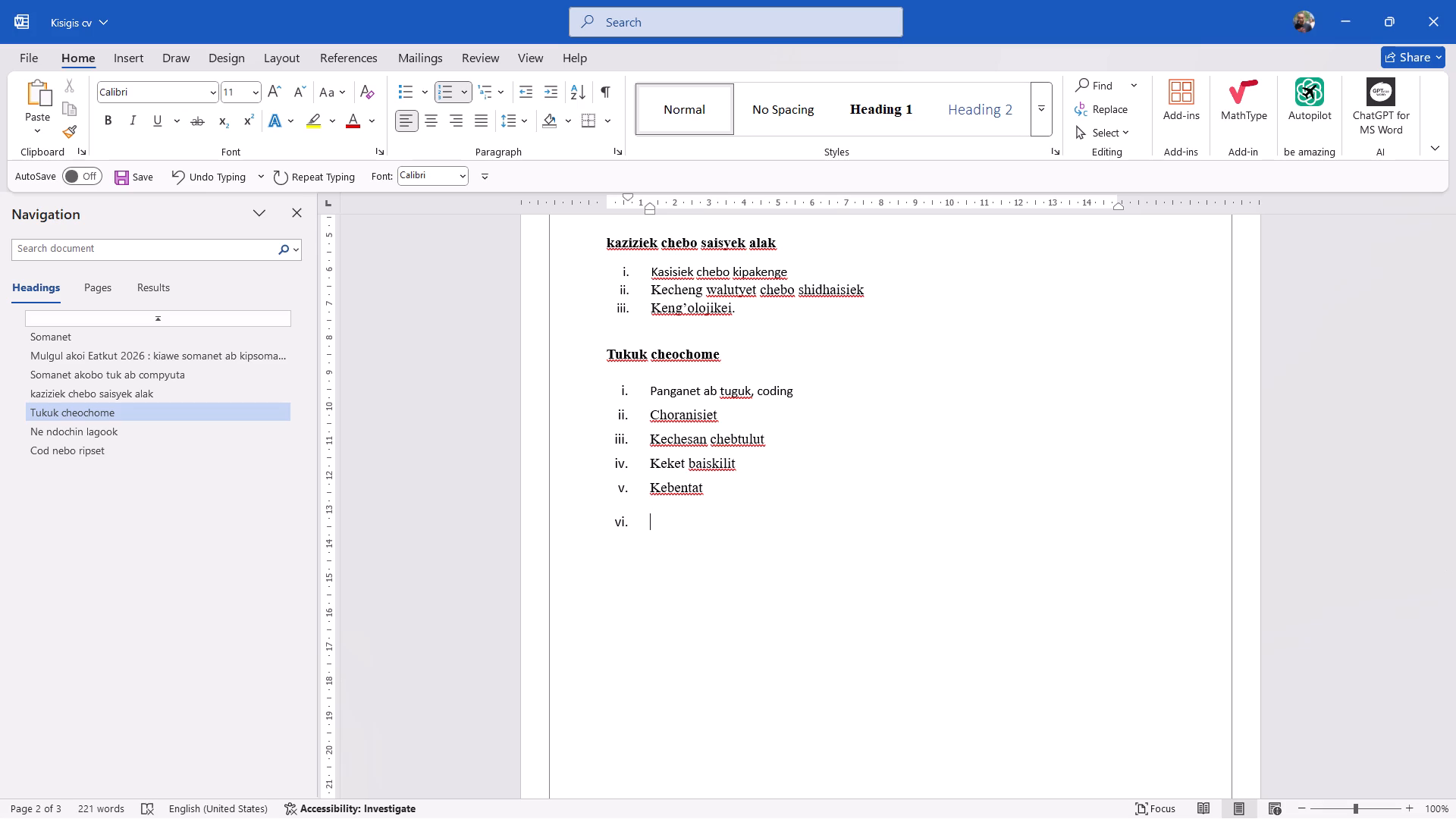
text(Keche)
text(ng')
key(space)
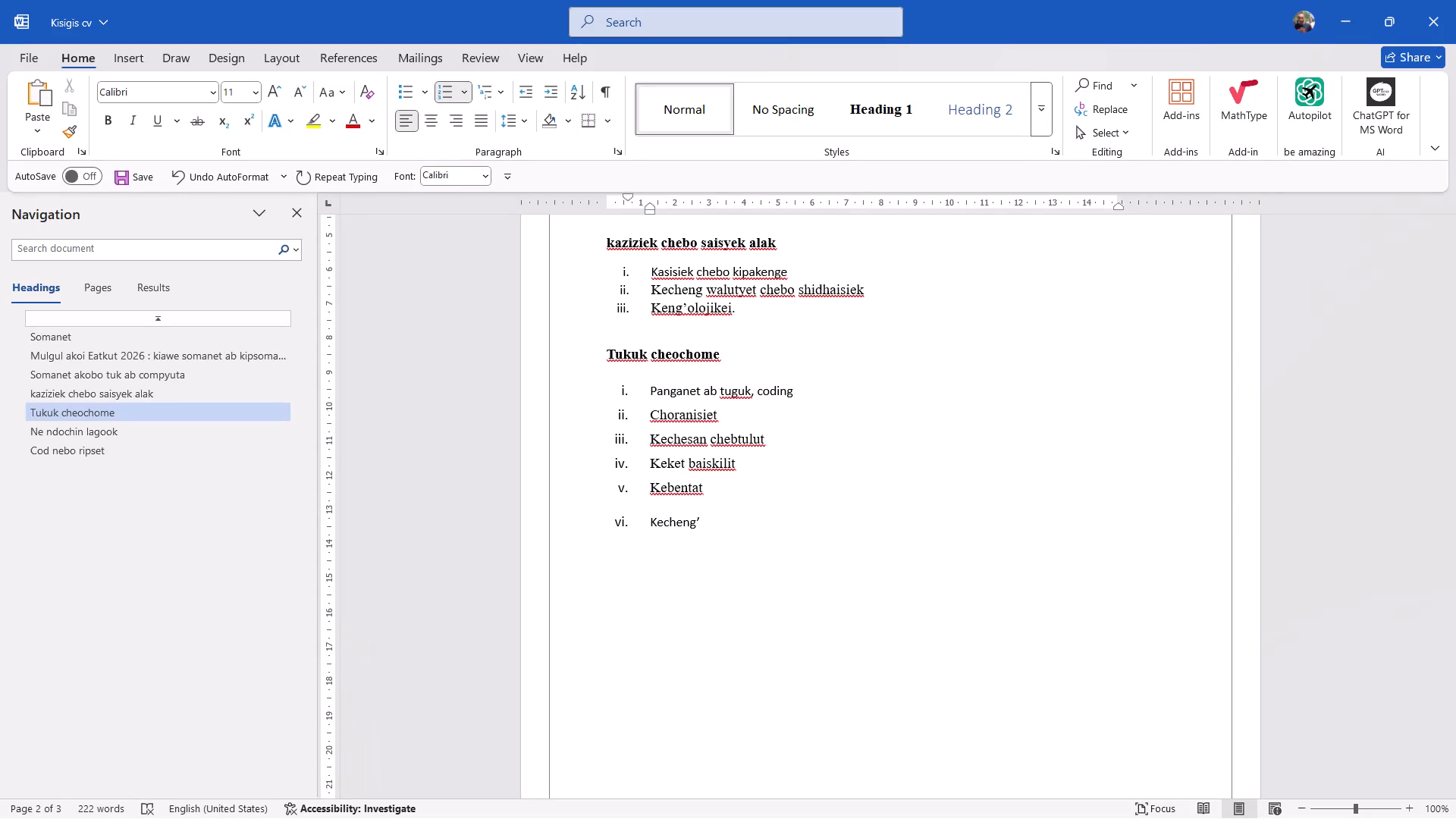
key(space)
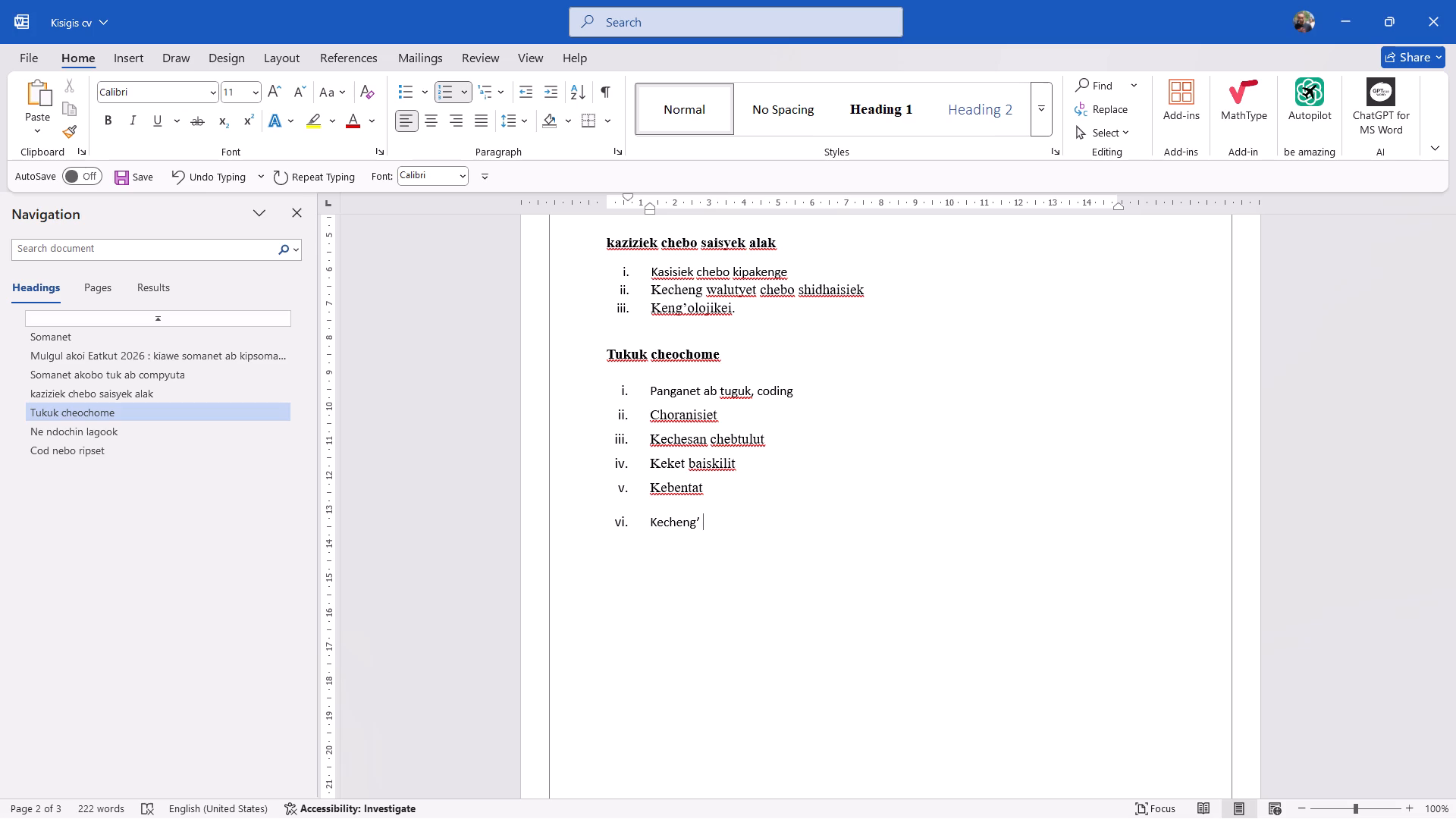
key(BackSpace)
key(BackSpace)
key(BackSpace)
key(BackSpace)
key(BackSpace)
key(BackSpace)
key(BackSpace)
text(ba)
text(isyr)
key(BackSpace)
text(en)
key(space)
text(musong)
key(apostrophe)
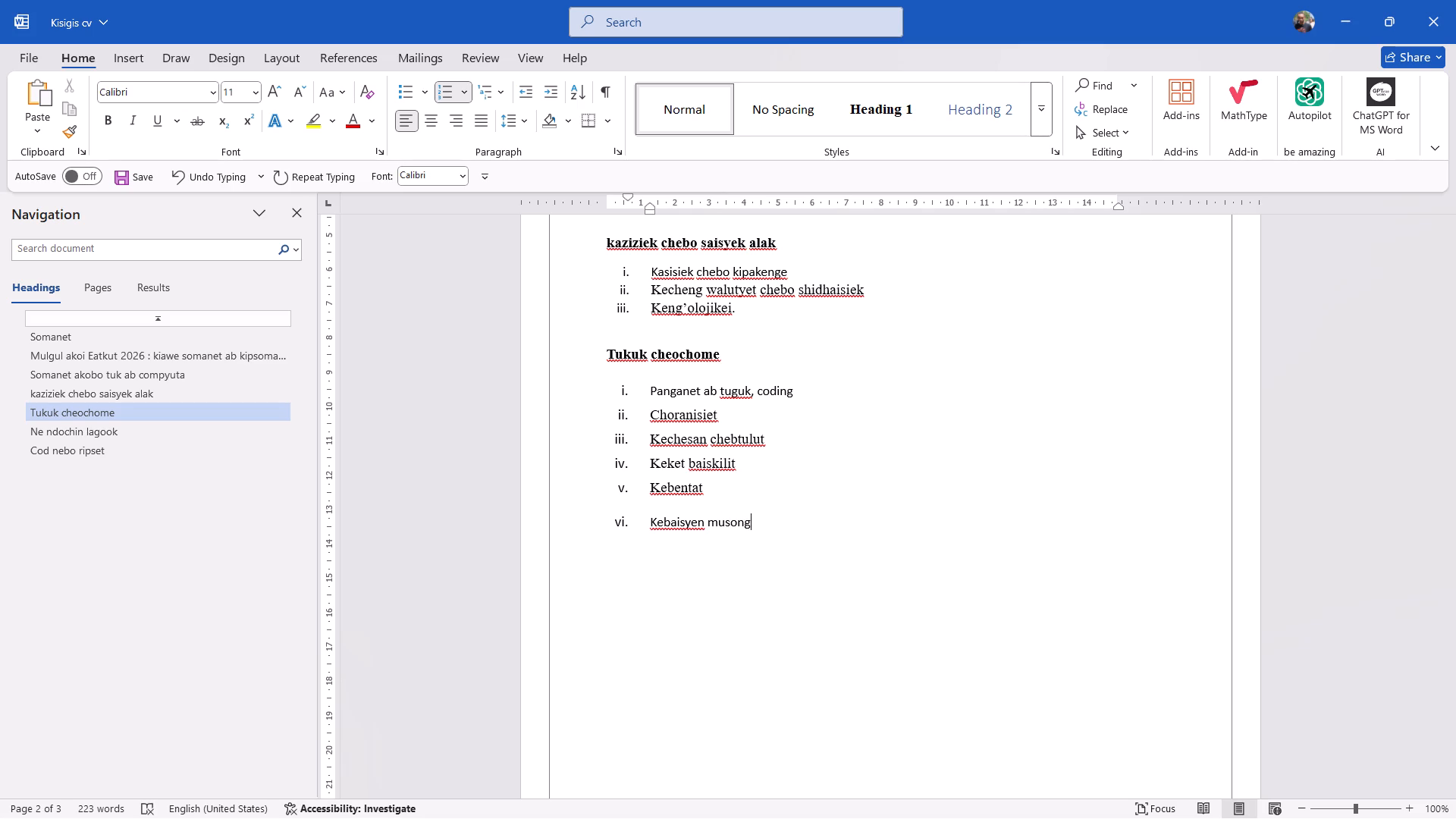
key(apostrophe)
key(BackSpace)
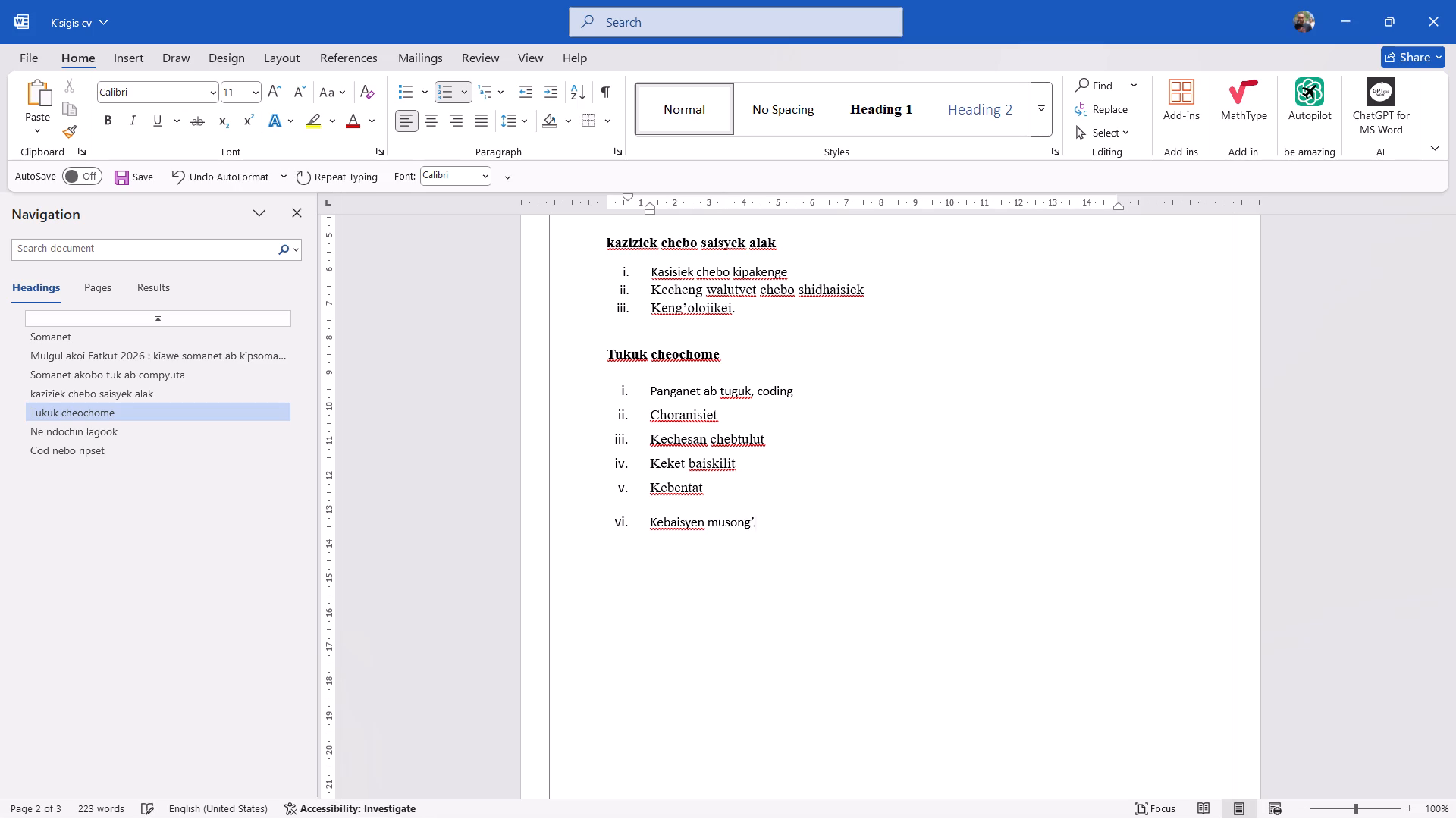
key(space)
text(natet nebo kasa)
text(ri)
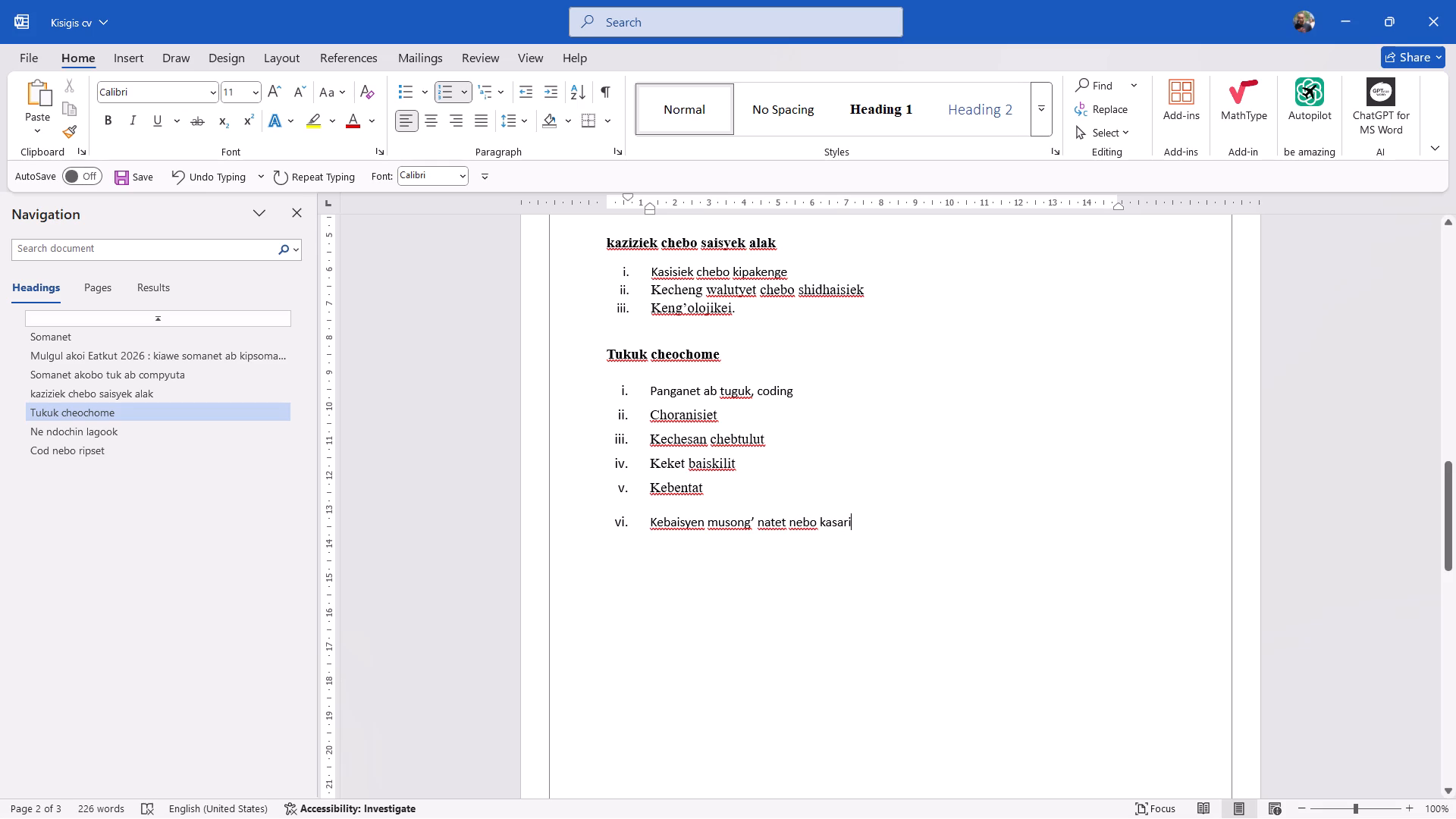
Capture a rectangular screenshot of the "Tukuk cheochome" heading and its six-item list with the Snipping Tool.
key(Print)
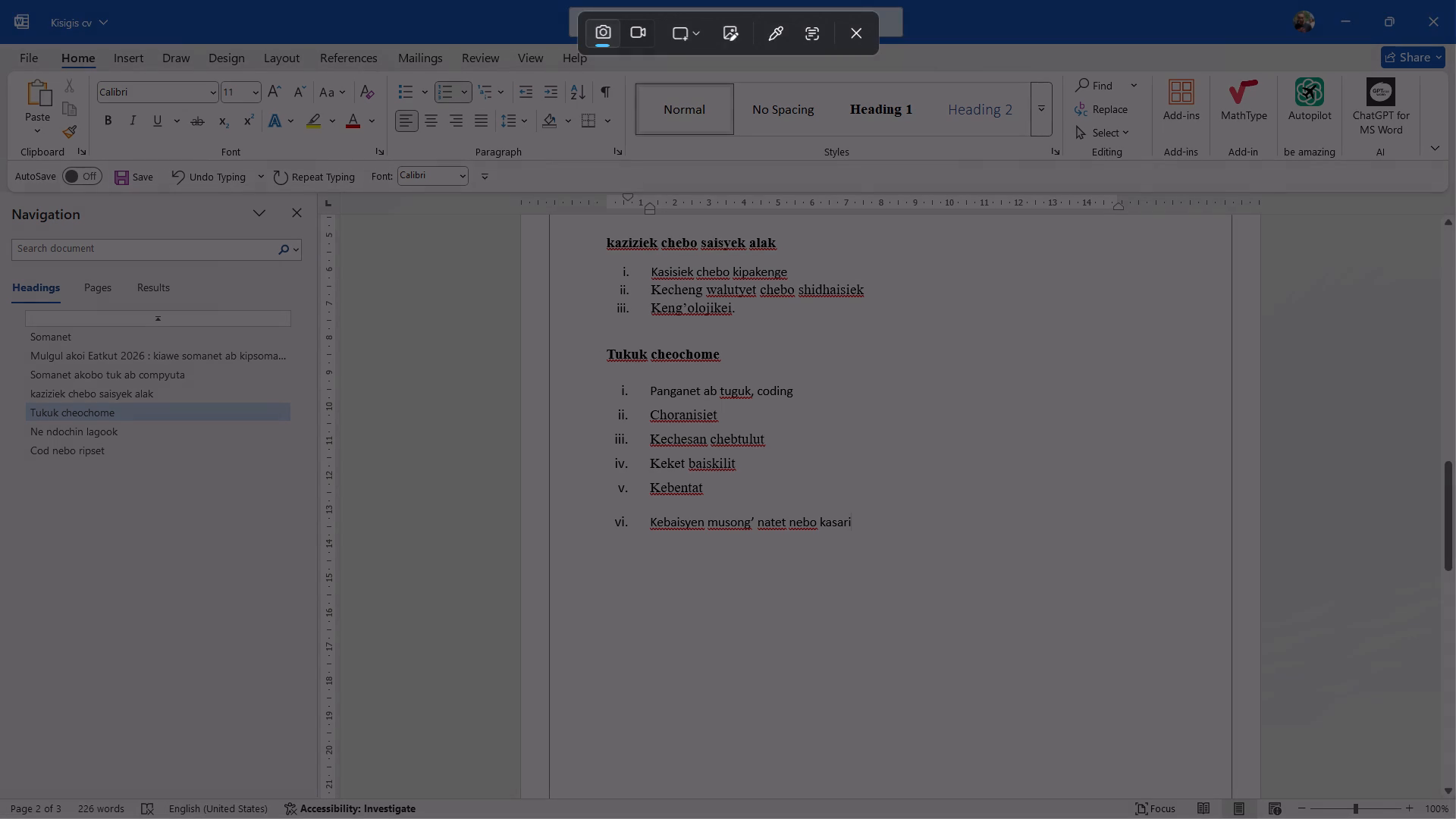
drag(564, 319, 991, 609)
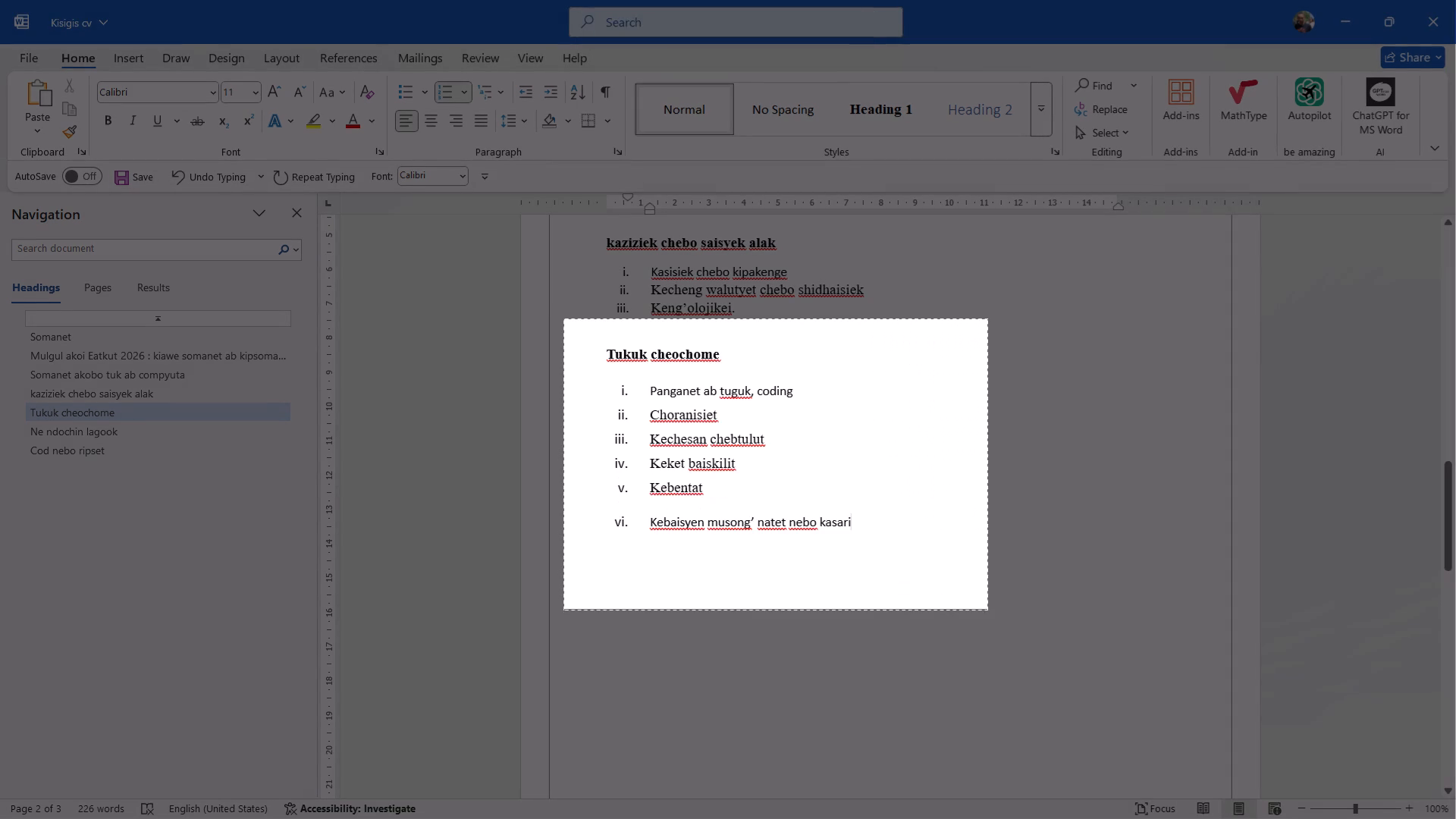
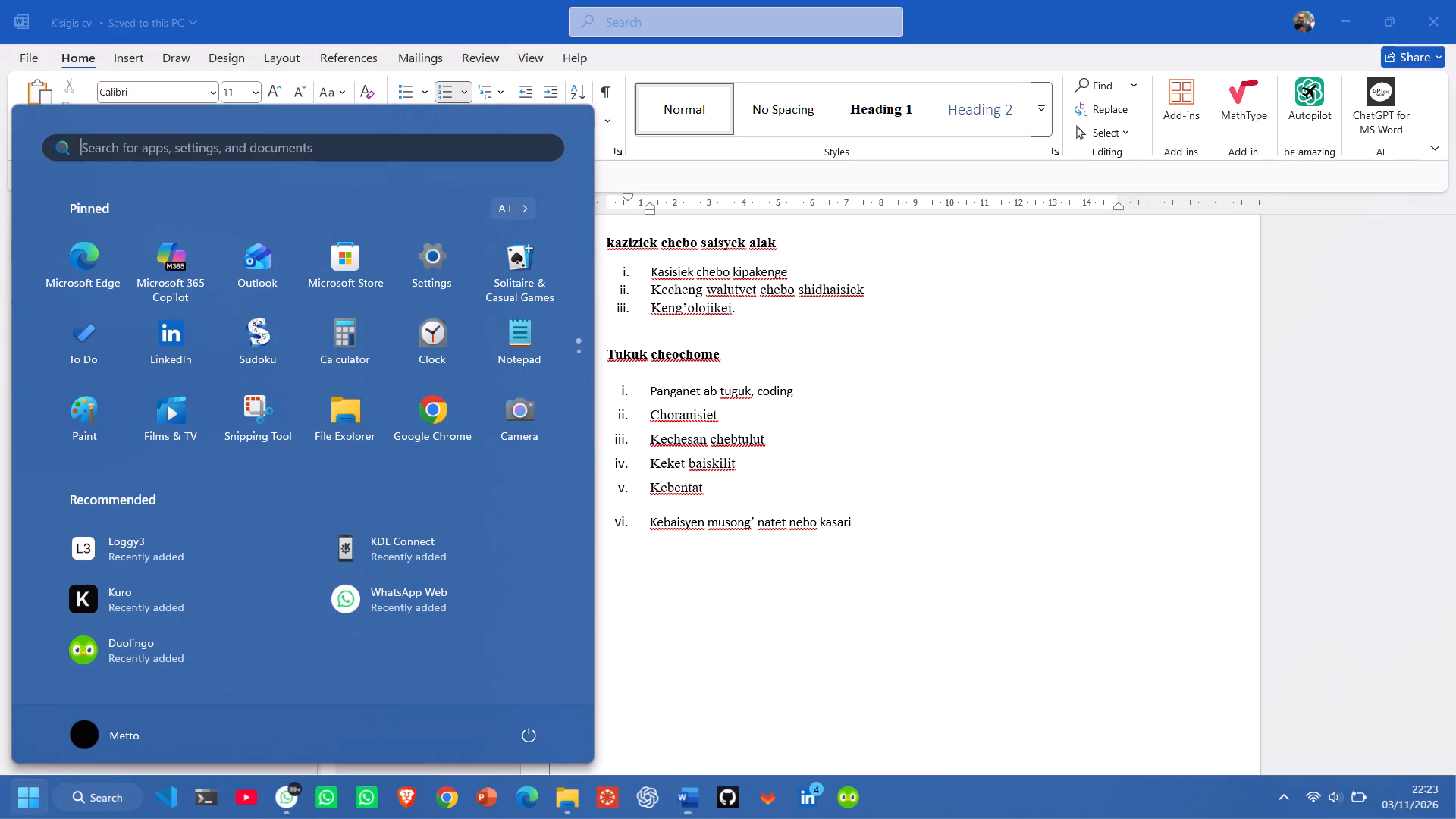
Open the recently added Kuro app.
click(140, 615)
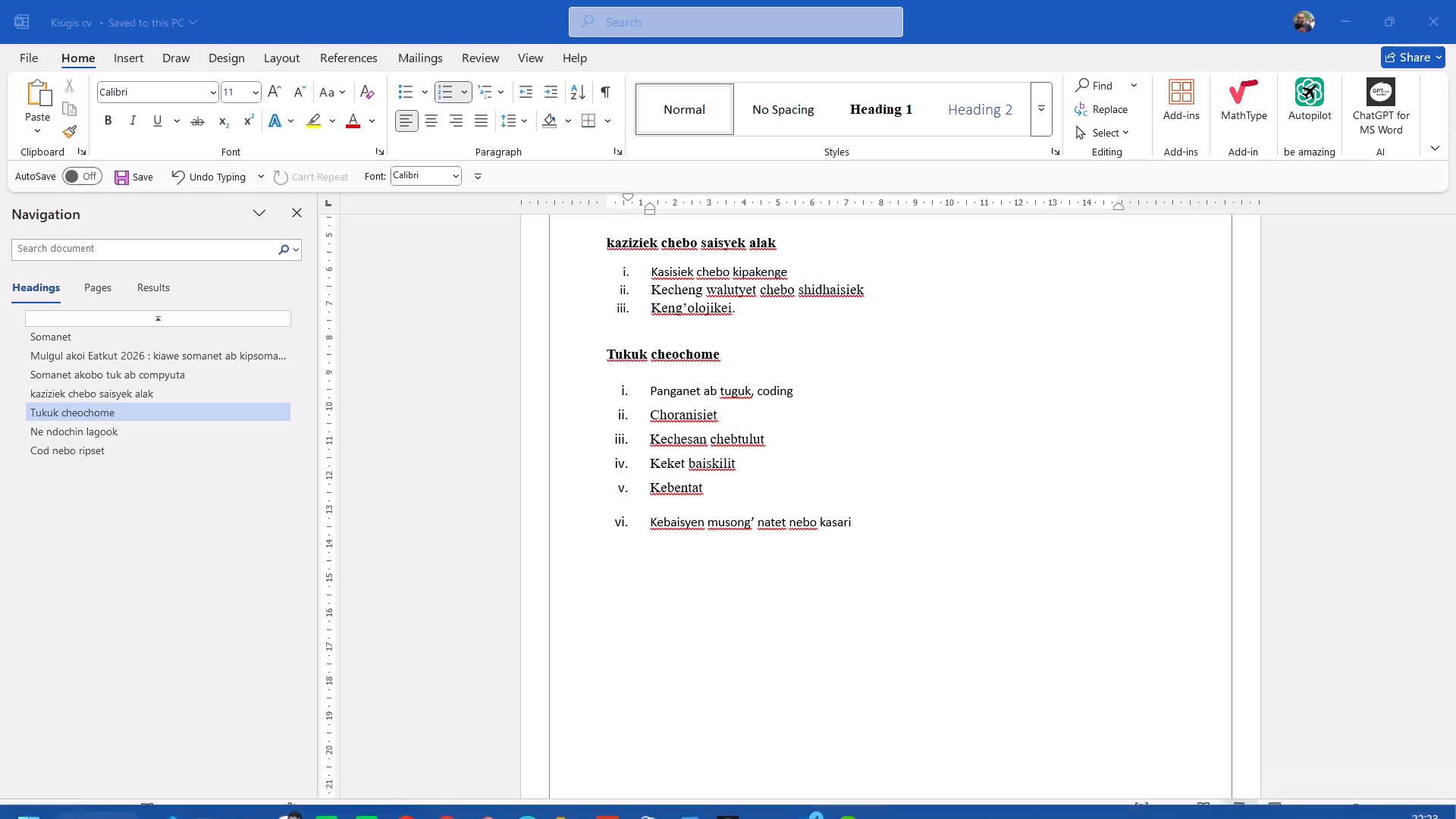